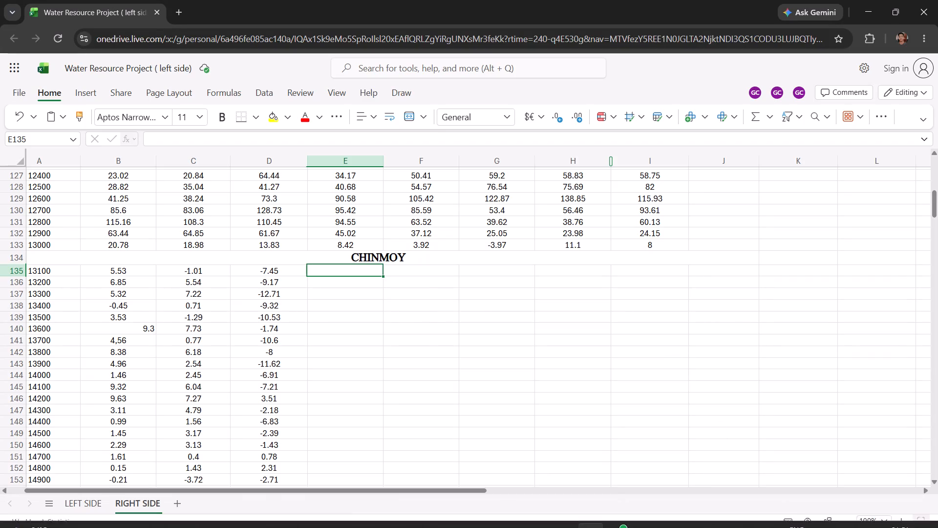
pyautogui.scroll(20, 345, 270)
pyautogui.scroll(7, 345, 270)
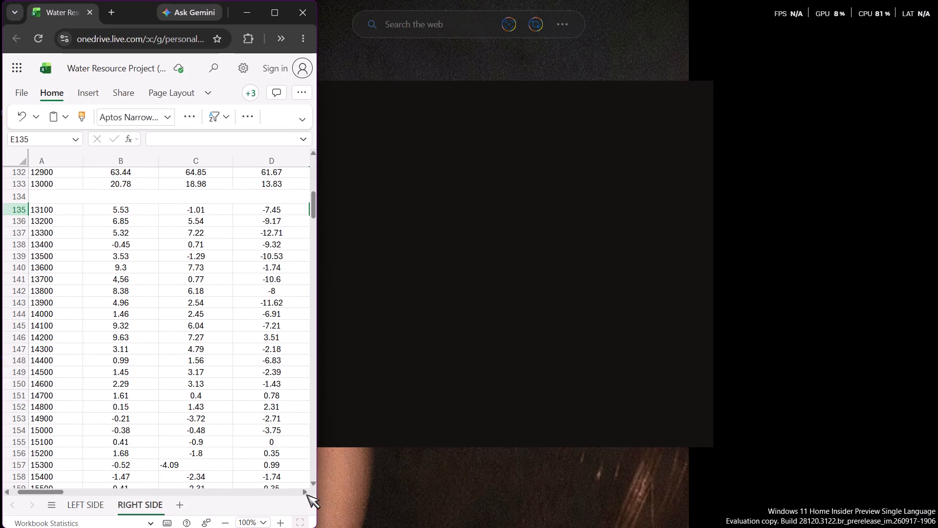
pyautogui.tripleClick(303, 492)
pyautogui.doubleClick(303, 492)
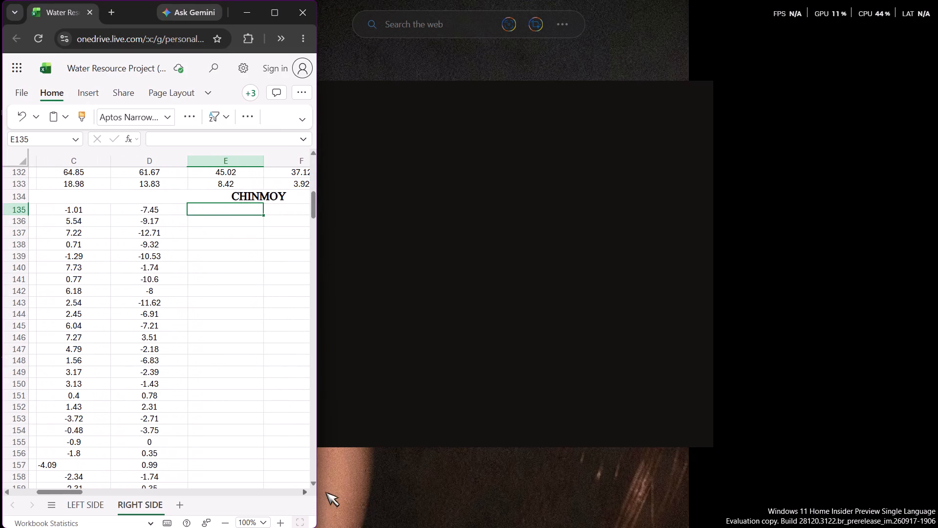
pyautogui.click(567, 516)
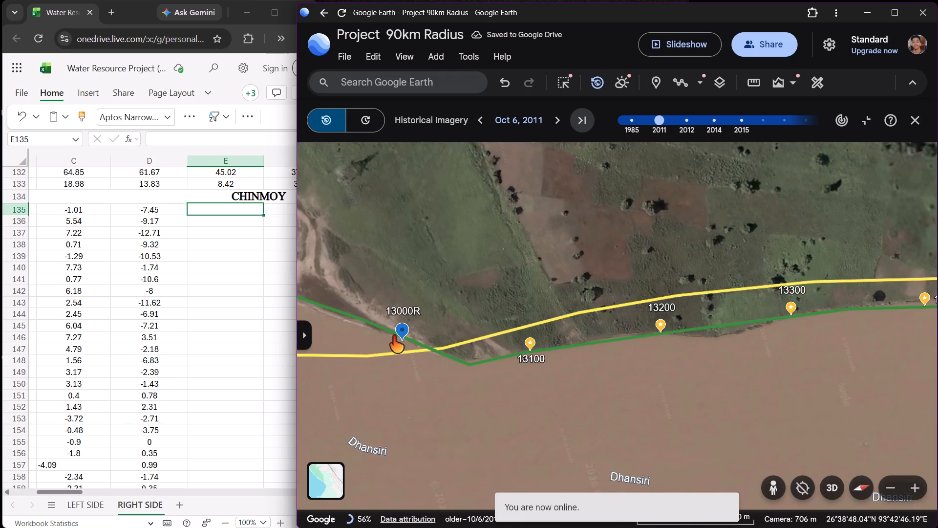
# Check in the map contents which right-bank paths are shown around chainages 13000R to 13400.
pyautogui.moveTo(529, 370); pyautogui.dragTo(468, 374)
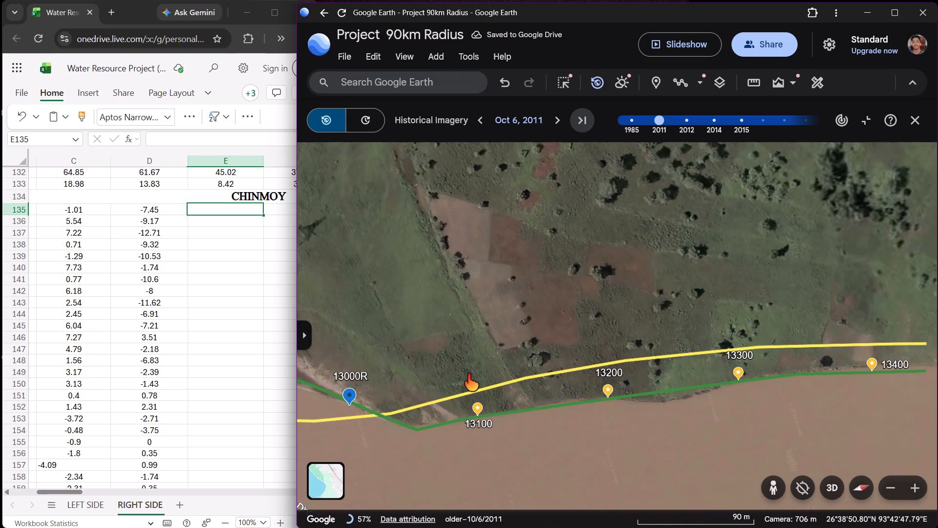
pyautogui.moveTo(468, 374); pyautogui.dragTo(462, 339)
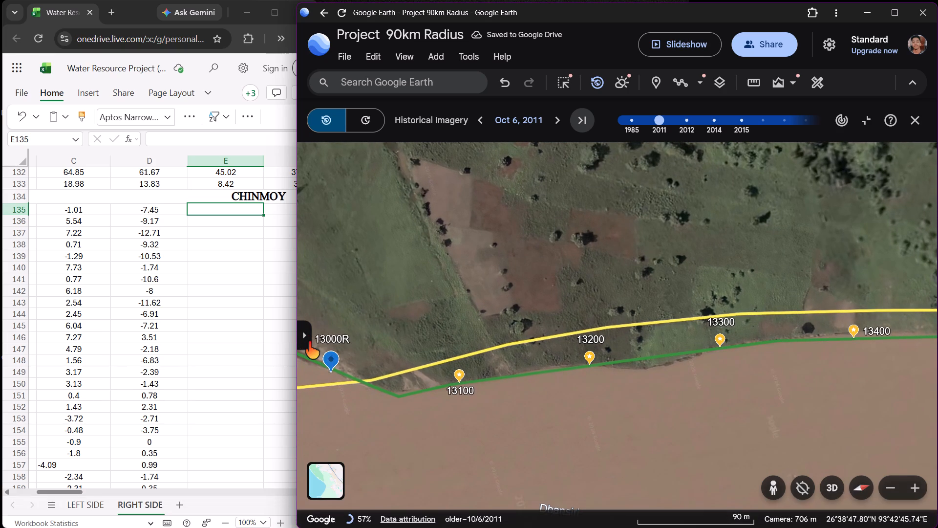
pyautogui.click(303, 334)
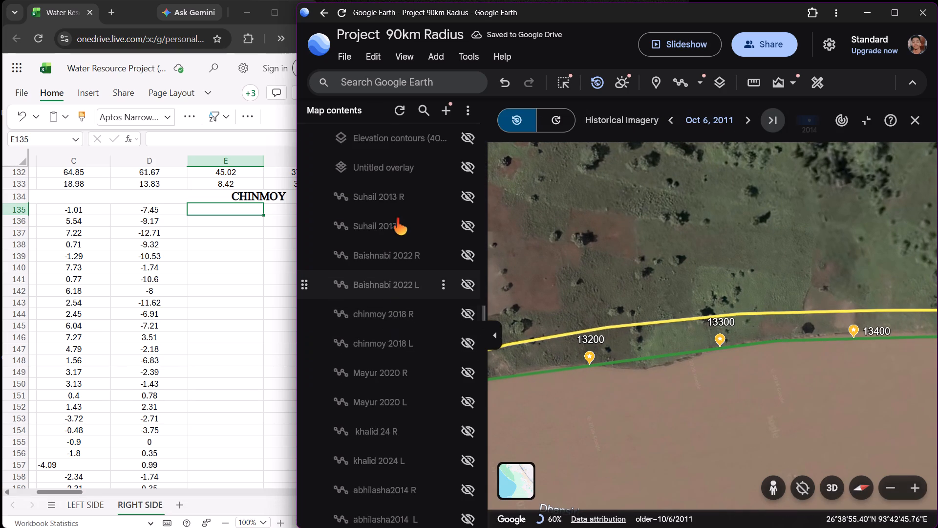
pyautogui.scroll(-6, 413, 315)
pyautogui.scroll(-2, 463, 371)
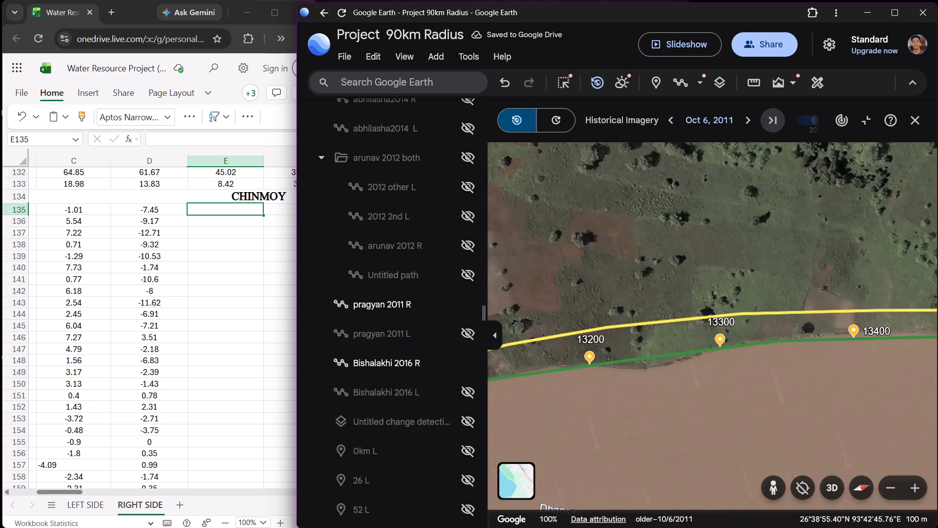
pyautogui.click(493, 331)
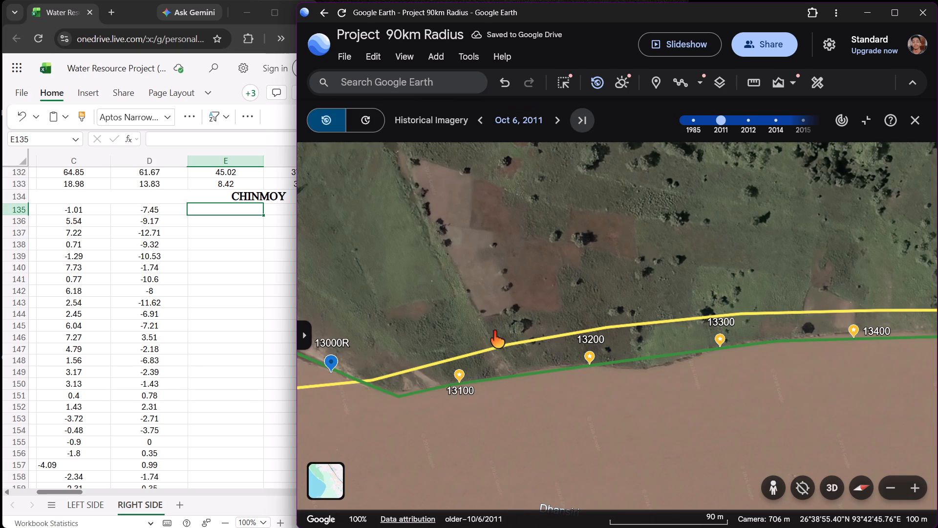
# Measure the distance from the 13100 marker on the green bank line straight across to the yellow bank line.
pyautogui.moveTo(431, 375); pyautogui.dragTo(417, 381)
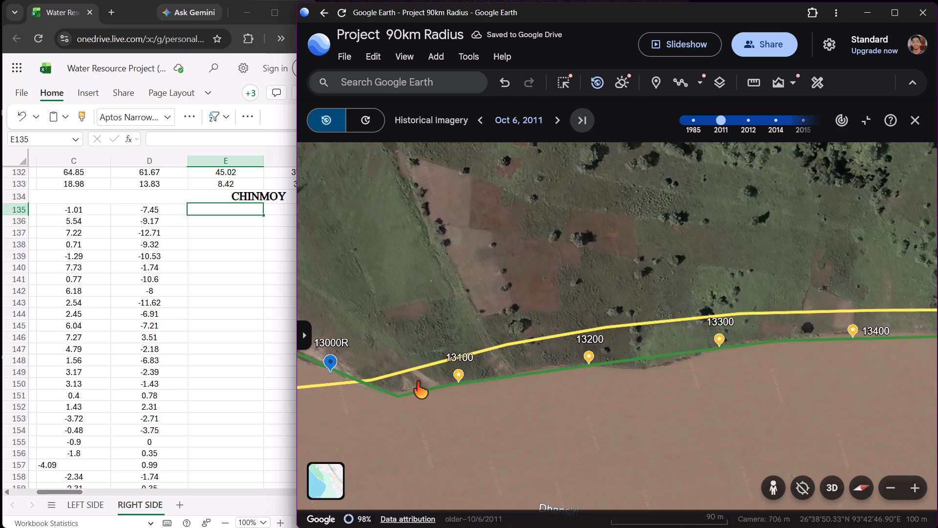
pyautogui.moveTo(417, 381); pyautogui.dragTo(401, 384)
pyautogui.scroll(4, 438, 402)
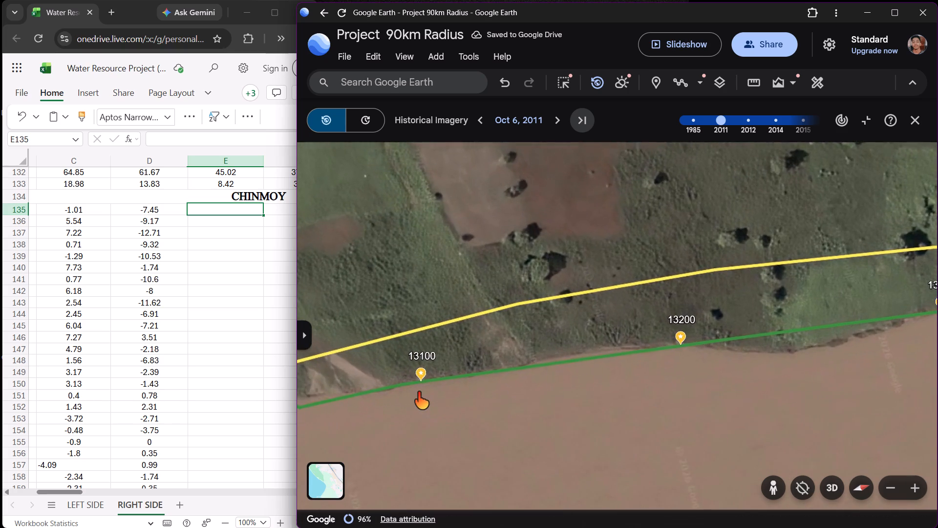
pyautogui.scroll(5, 416, 391)
pyautogui.scroll(-3, 396, 361)
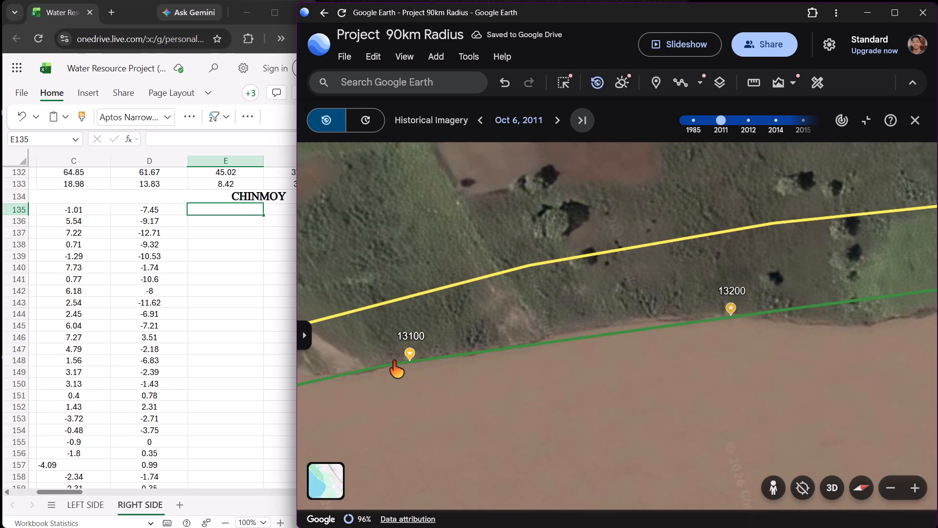
pyautogui.moveTo(390, 337); pyautogui.dragTo(412, 378)
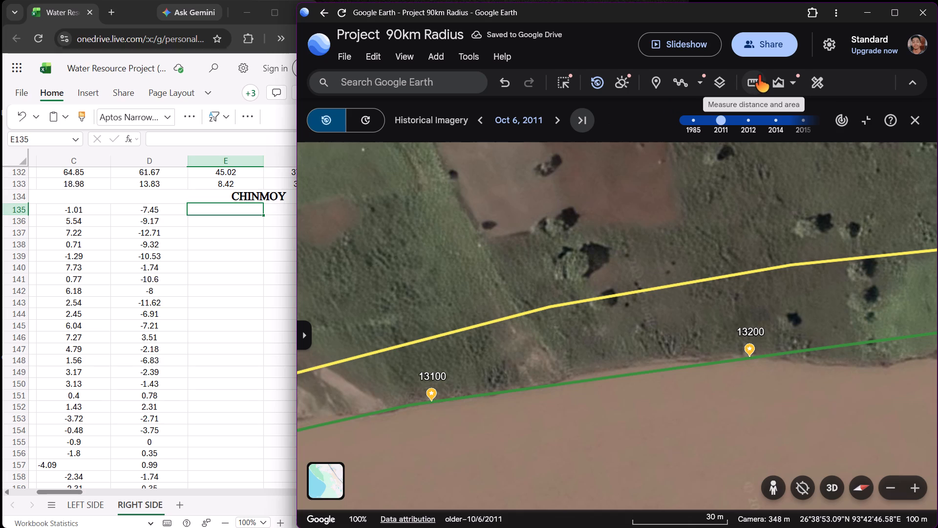
pyautogui.click(746, 84)
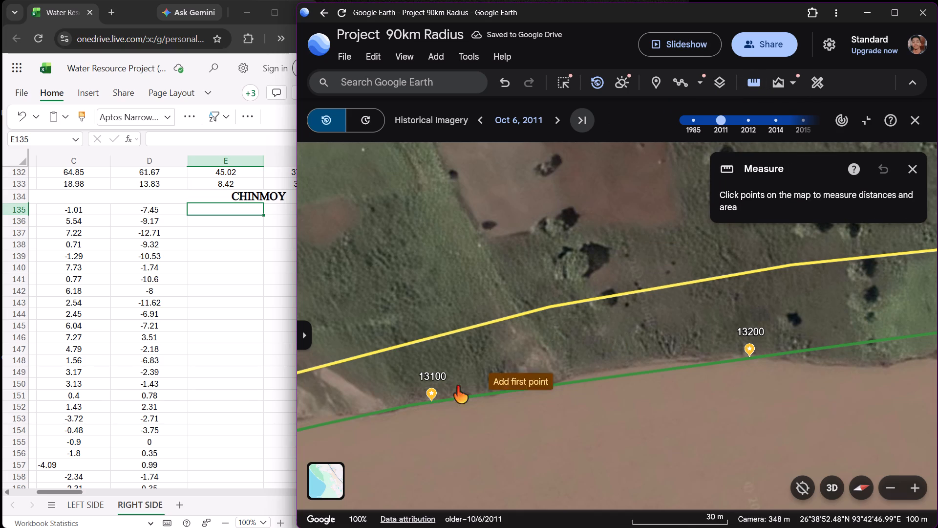
pyautogui.click(430, 402)
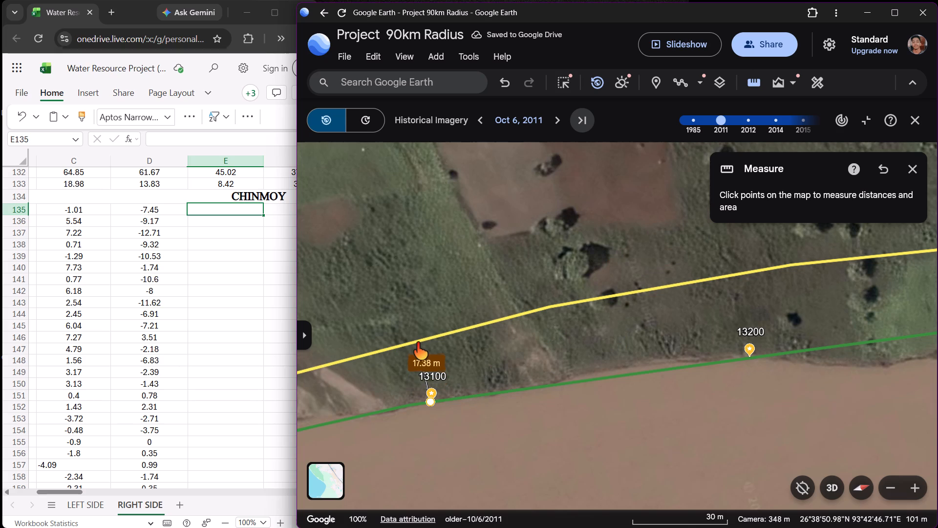
pyautogui.scroll(12, 416, 341)
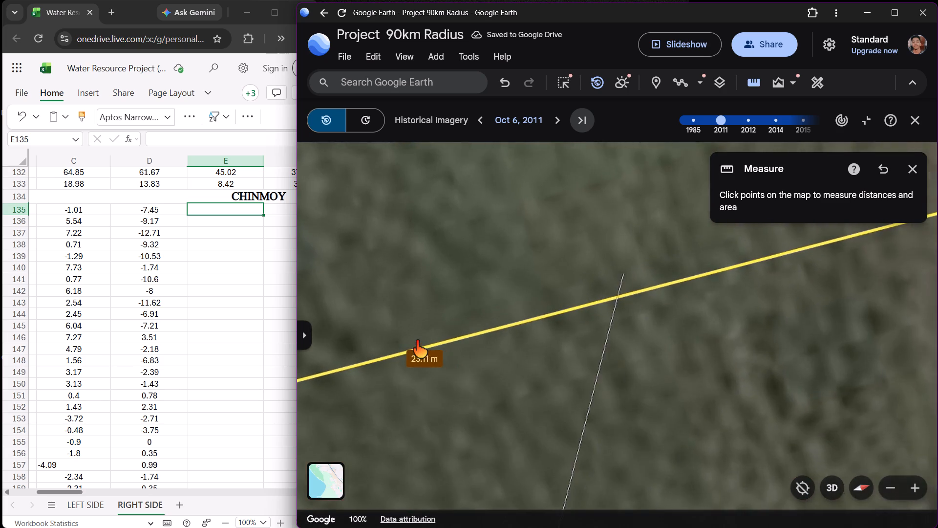
pyautogui.scroll(5, 416, 341)
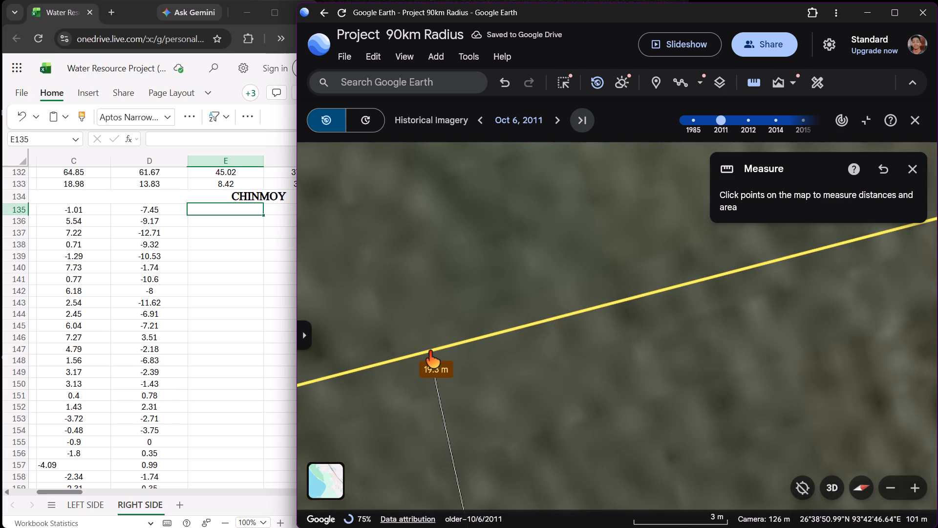
# Enter -19.3 as the 2011-2016 value for chainage 13100 in cell E135 and clear the measurement point on the map.
pyautogui.click(237, 211)
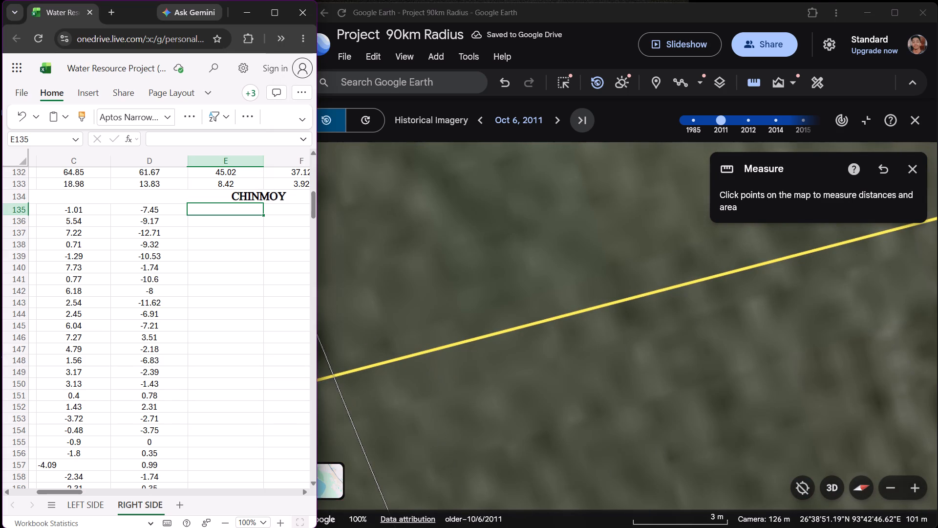
pyautogui.write("'-")
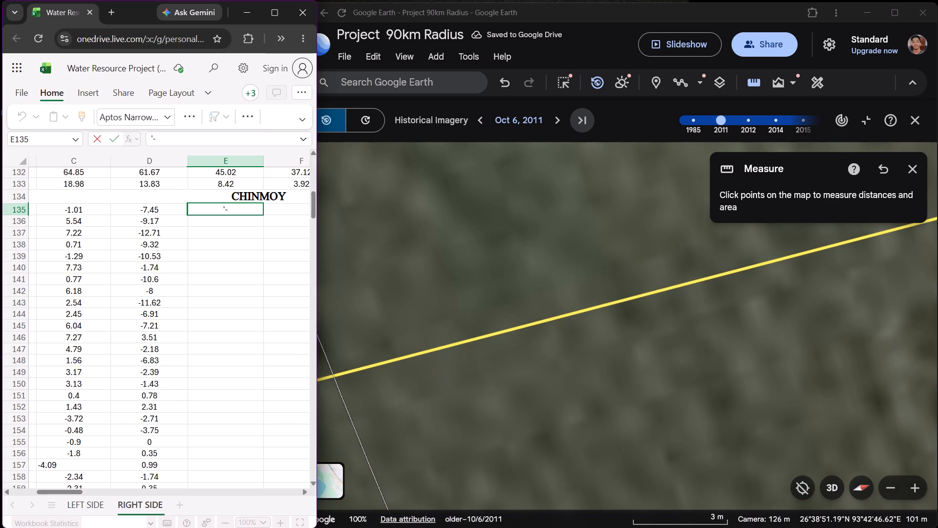
pyautogui.write('19.3')
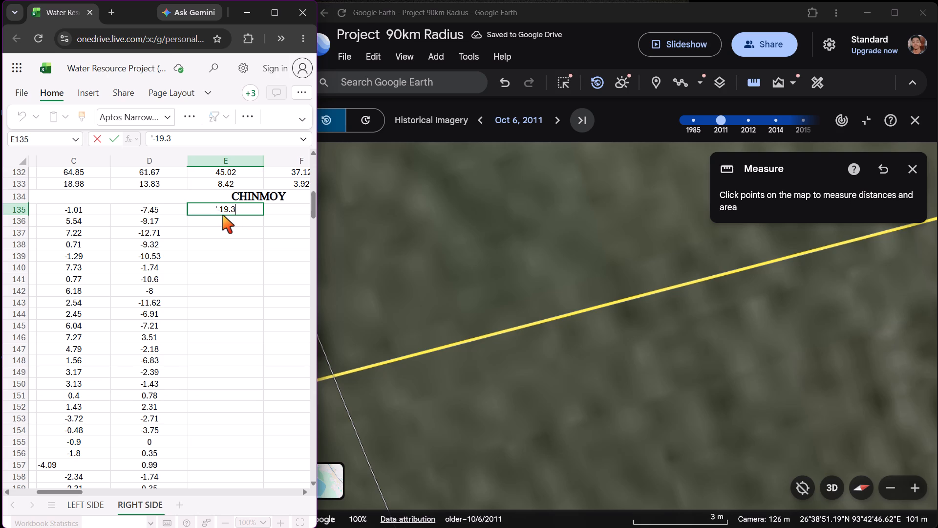
pyautogui.click(222, 221)
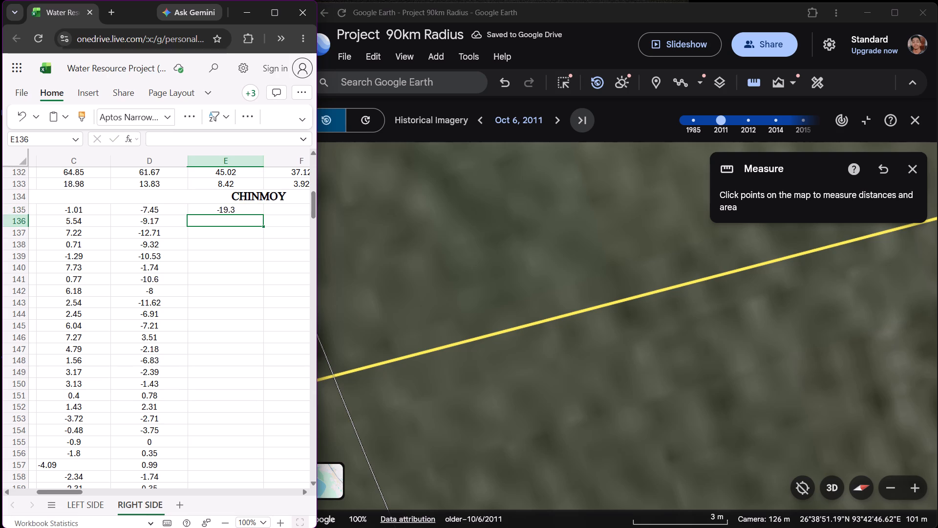
pyautogui.click(878, 165)
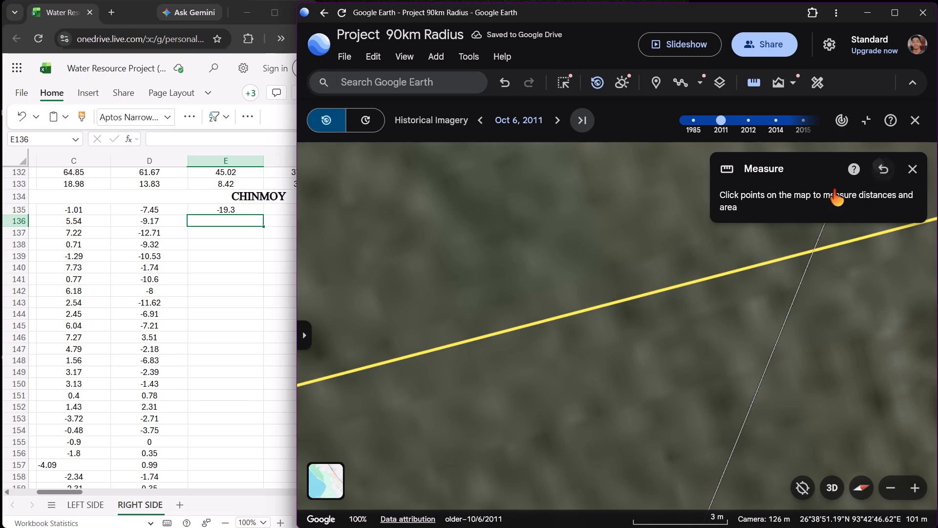
# Measure the distance from the 13200 marker on the green bank line straight across to the yellow bank line.
pyautogui.scroll(-10, 654, 282)
pyautogui.moveTo(696, 336); pyautogui.dragTo(479, 335)
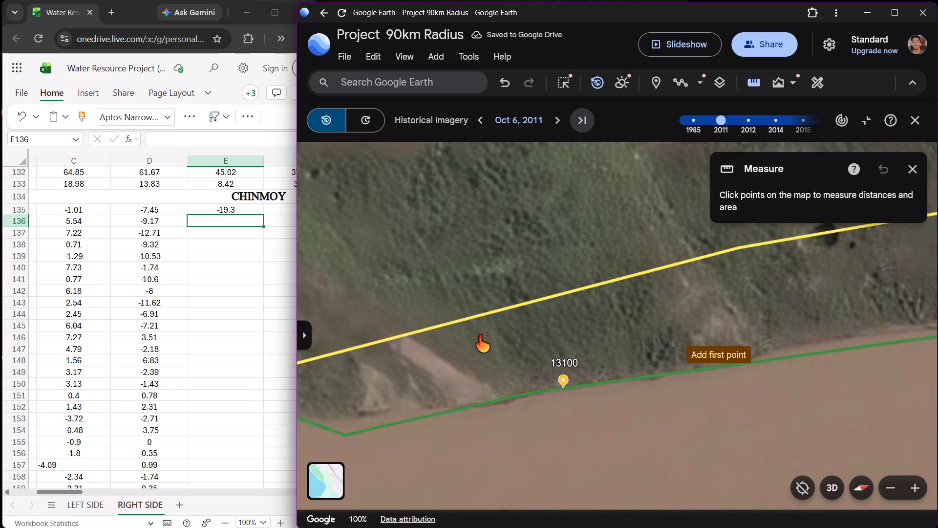
pyautogui.moveTo(479, 335); pyautogui.dragTo(438, 335)
pyautogui.moveTo(708, 315); pyautogui.dragTo(601, 334)
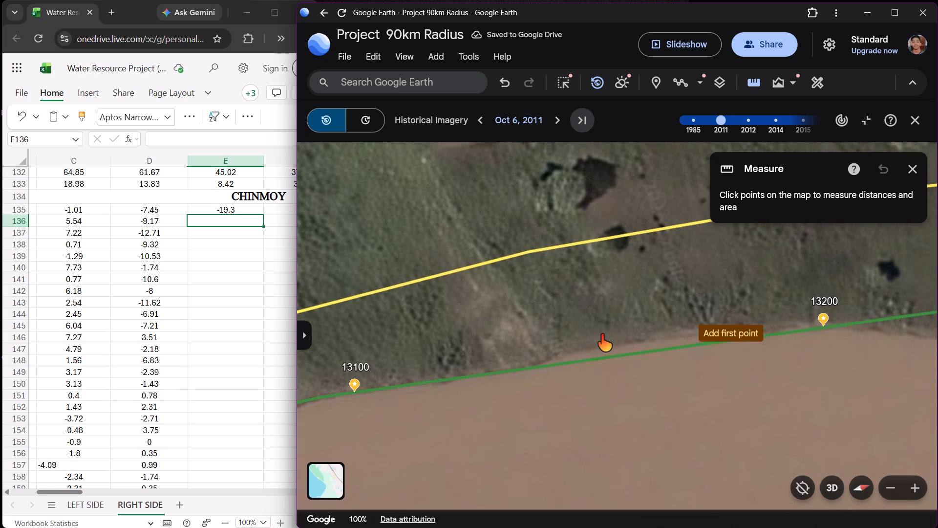
pyautogui.moveTo(601, 334); pyautogui.dragTo(478, 355)
pyautogui.moveTo(586, 347); pyautogui.dragTo(512, 352)
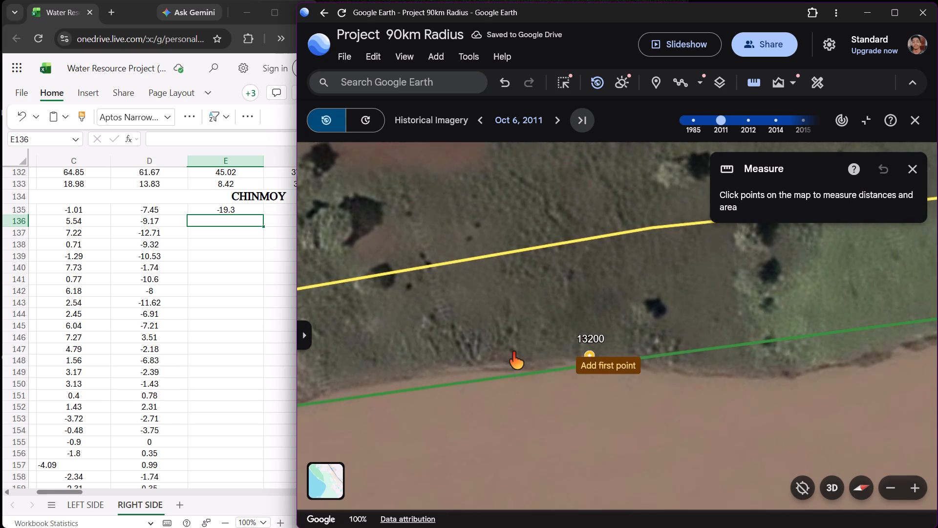
pyautogui.moveTo(512, 352); pyautogui.dragTo(461, 359)
pyautogui.scroll(5, 492, 380)
pyautogui.moveTo(454, 347); pyautogui.dragTo(447, 392)
pyautogui.scroll(5, 488, 411)
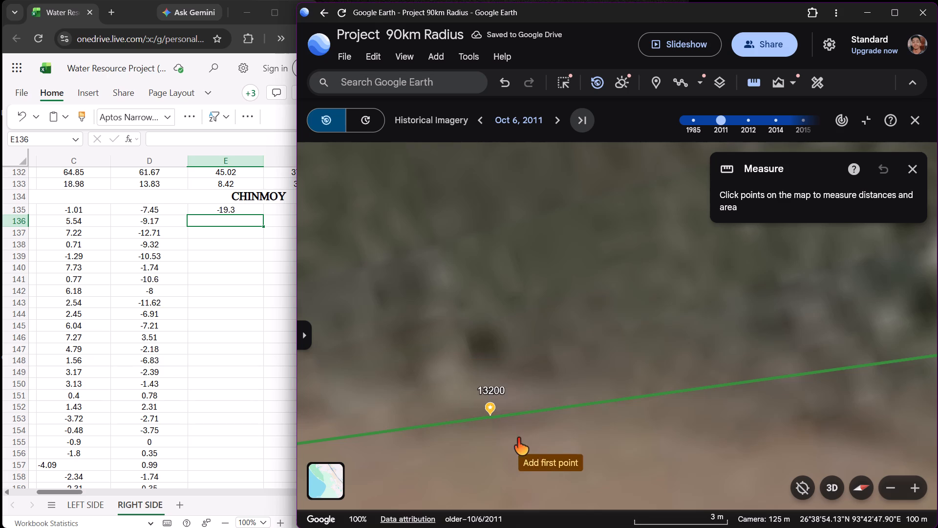
pyautogui.click(490, 416)
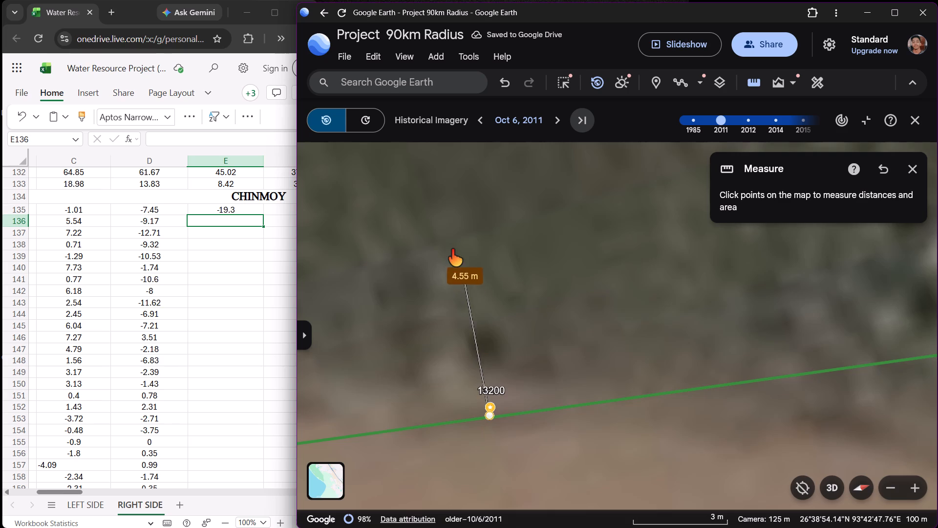
pyautogui.moveTo(451, 249); pyautogui.dragTo(456, 405)
pyautogui.scroll(-6, 394, 240)
pyautogui.moveTo(394, 240); pyautogui.dragTo(562, 368)
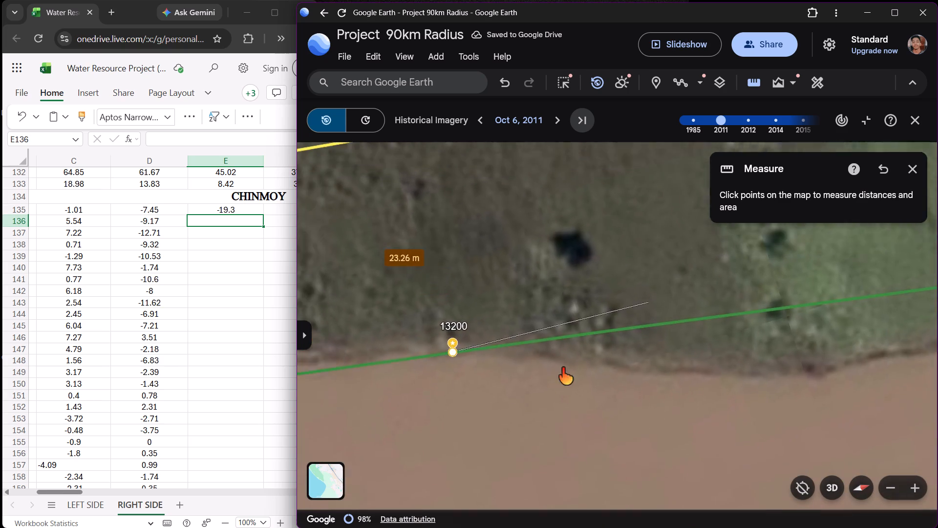
pyautogui.moveTo(562, 368); pyautogui.dragTo(576, 378)
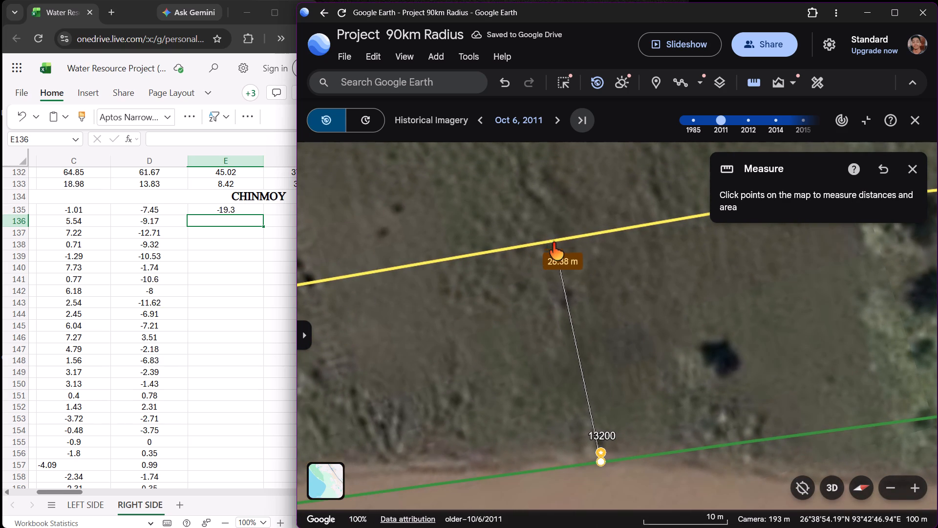
pyautogui.scroll(18, 552, 240)
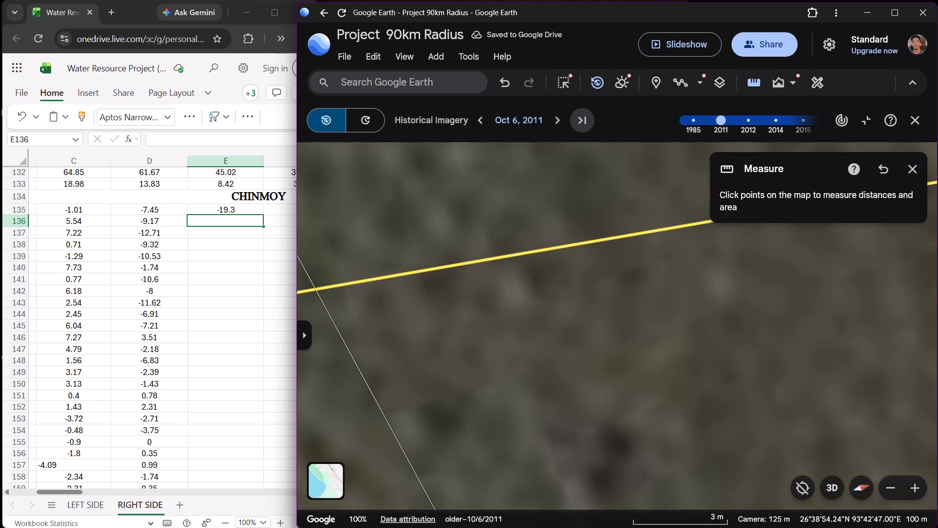
# Enter -26.27 as the 2011-2016 value for chainage 13200 in cell E136 and clear the measurement point on the map.
pyautogui.click(219, 221)
pyautogui.write("'-")
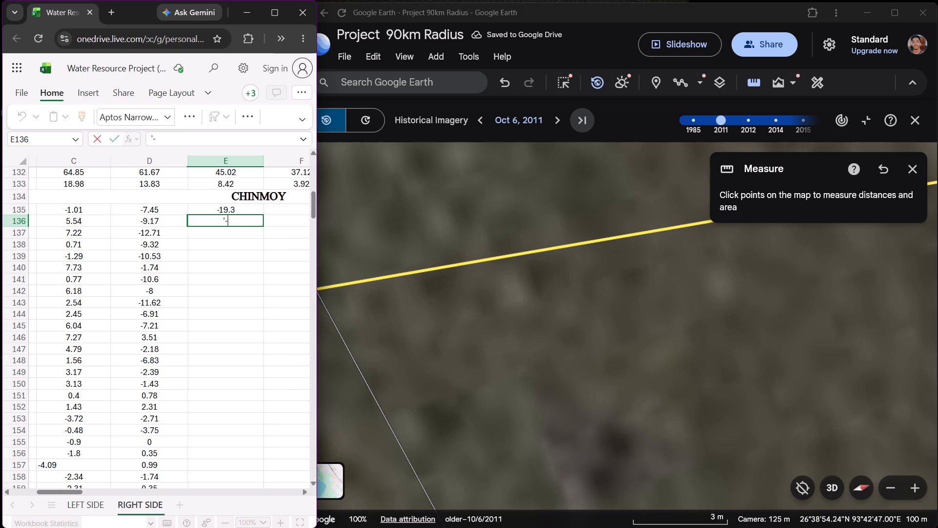
pyautogui.write('26.')
pyautogui.write('27')
pyautogui.click(235, 232)
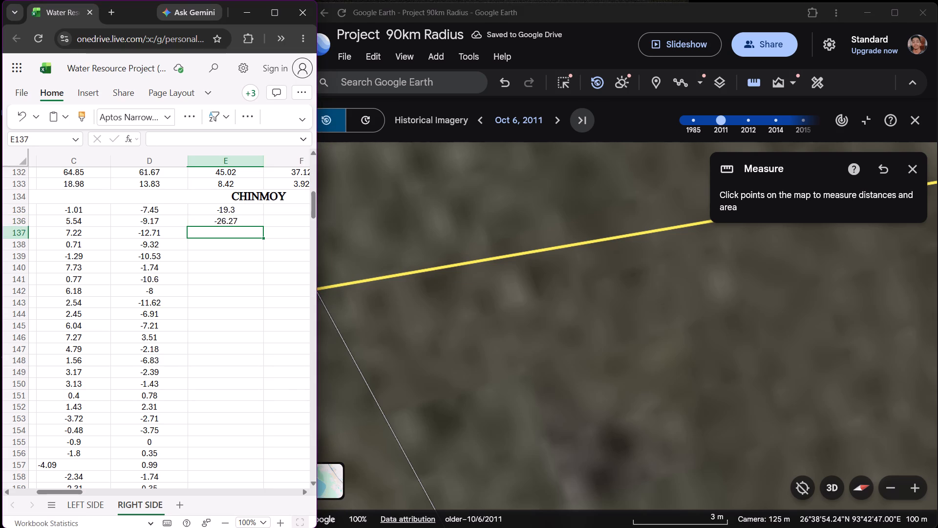
pyautogui.click(882, 164)
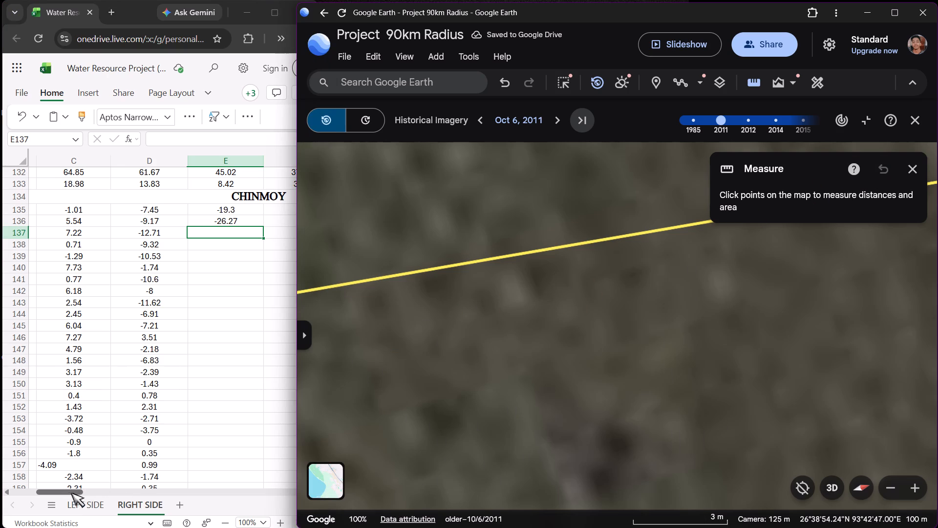
# Bring column E closer to the row numbers and widen the Google Earth window over the workbook, leaving no stray measurement point.
pyautogui.moveTo(68, 492); pyautogui.dragTo(77, 492)
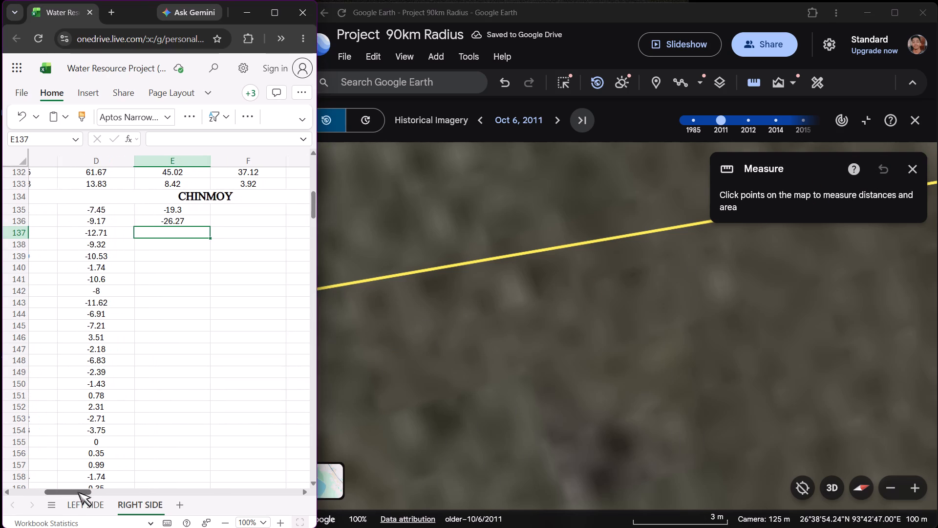
pyautogui.moveTo(77, 492); pyautogui.dragTo(77, 492)
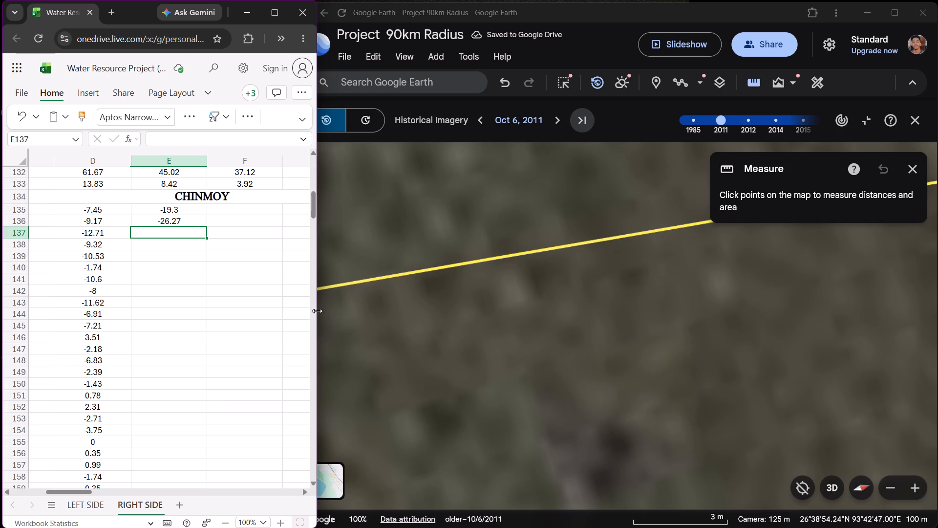
pyautogui.moveTo(317, 311); pyautogui.dragTo(249, 313)
pyautogui.click(431, 223)
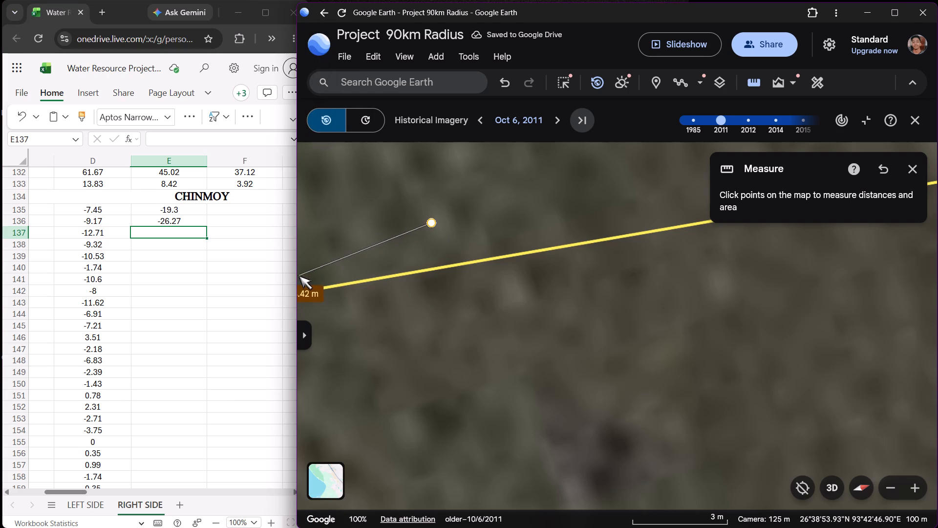
pyautogui.moveTo(296, 273); pyautogui.dragTo(243, 272)
pyautogui.click(877, 164)
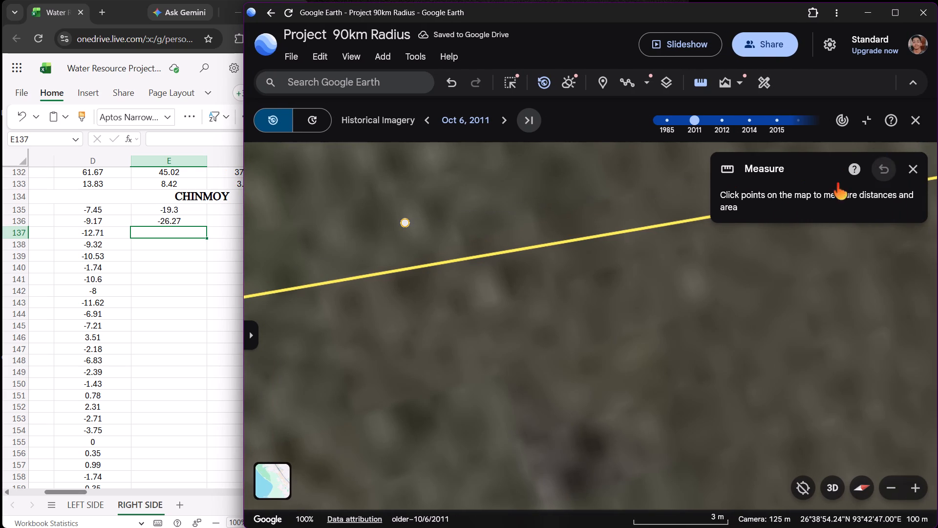
# Measure the distance from the 13300 marker on the green bank line straight across to the yellow bank line.
pyautogui.scroll(-11, 444, 298)
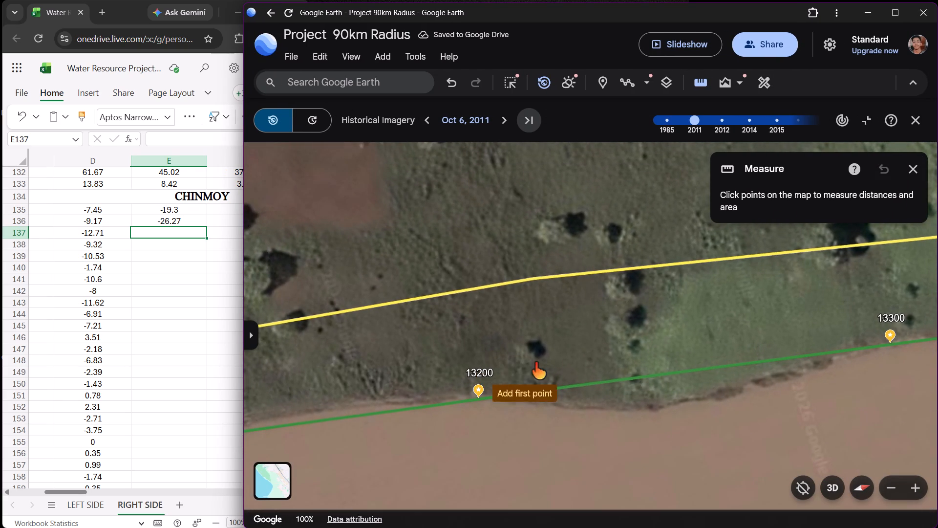
pyautogui.moveTo(672, 317); pyautogui.dragTo(331, 316)
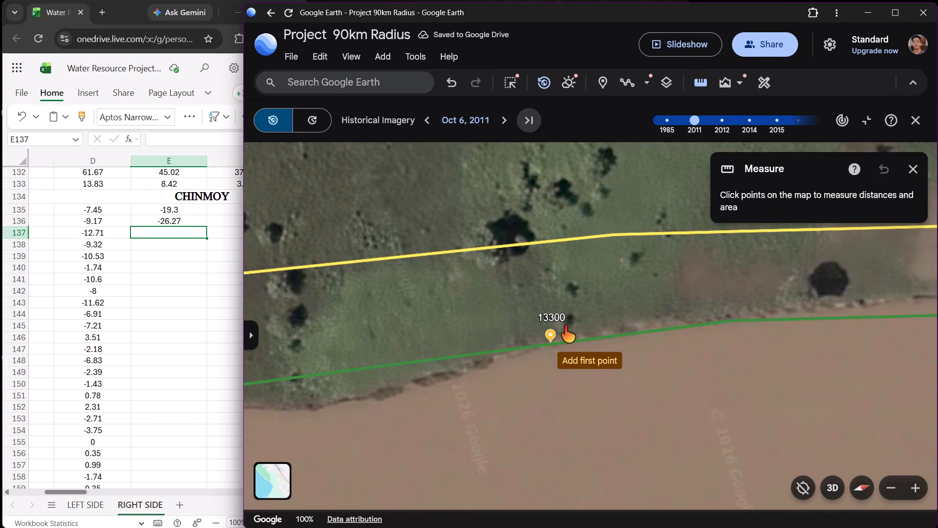
pyautogui.moveTo(597, 308); pyautogui.dragTo(537, 310)
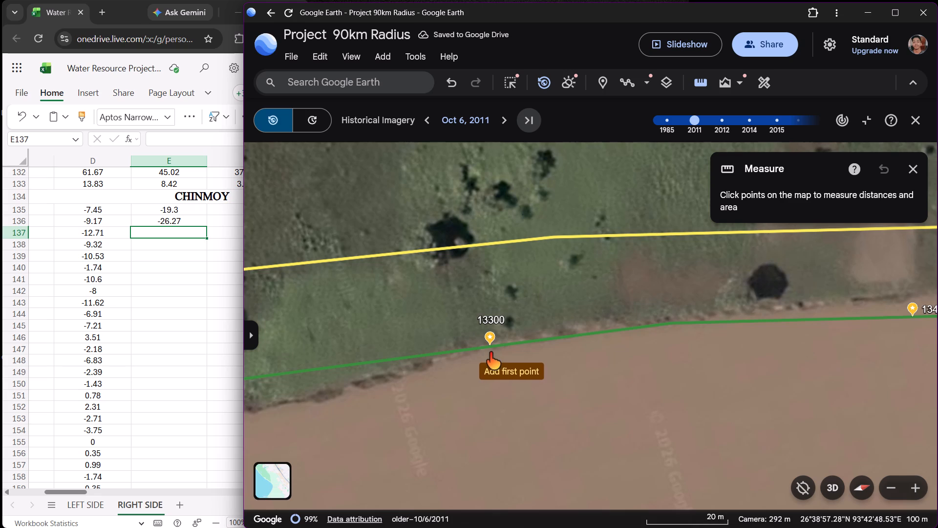
pyautogui.scroll(17, 490, 343)
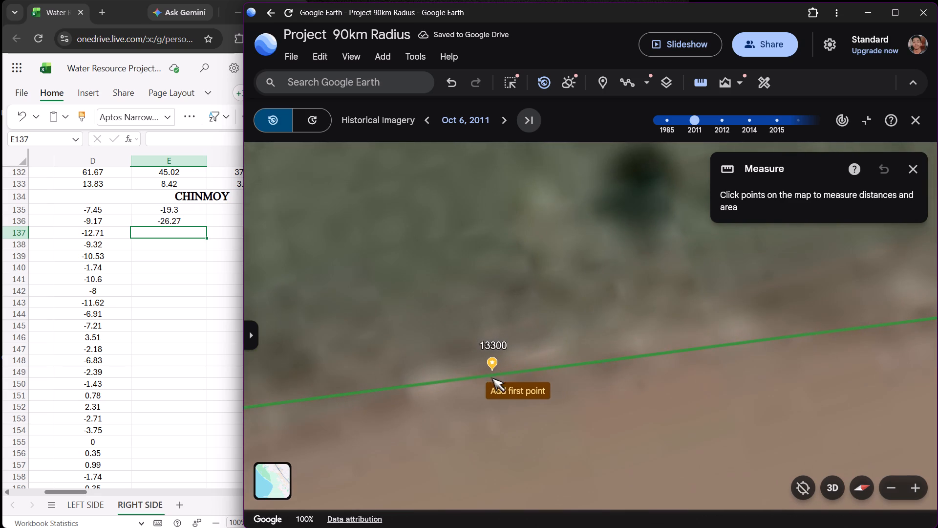
pyautogui.click(490, 371)
pyautogui.scroll(-5, 476, 217)
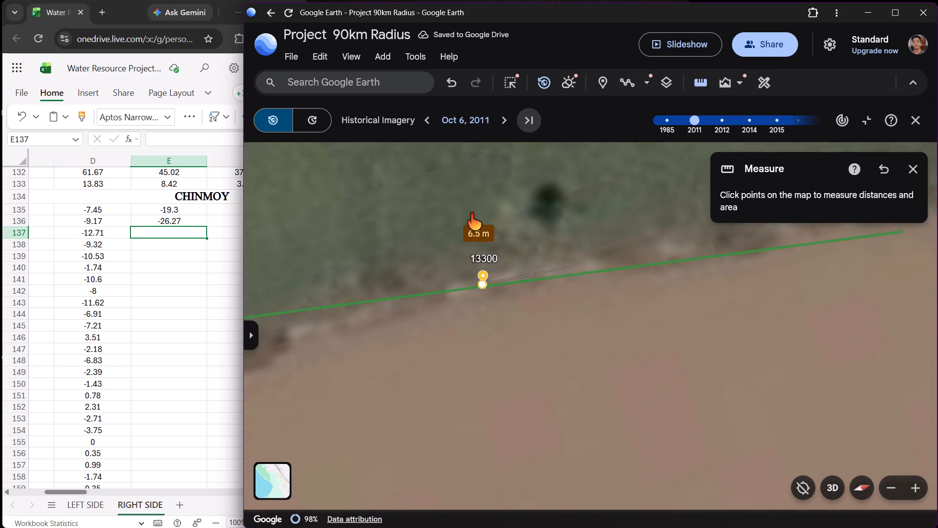
pyautogui.moveTo(468, 208); pyautogui.dragTo(465, 364)
pyautogui.scroll(-5, 449, 283)
pyautogui.moveTo(446, 233); pyautogui.dragTo(447, 277)
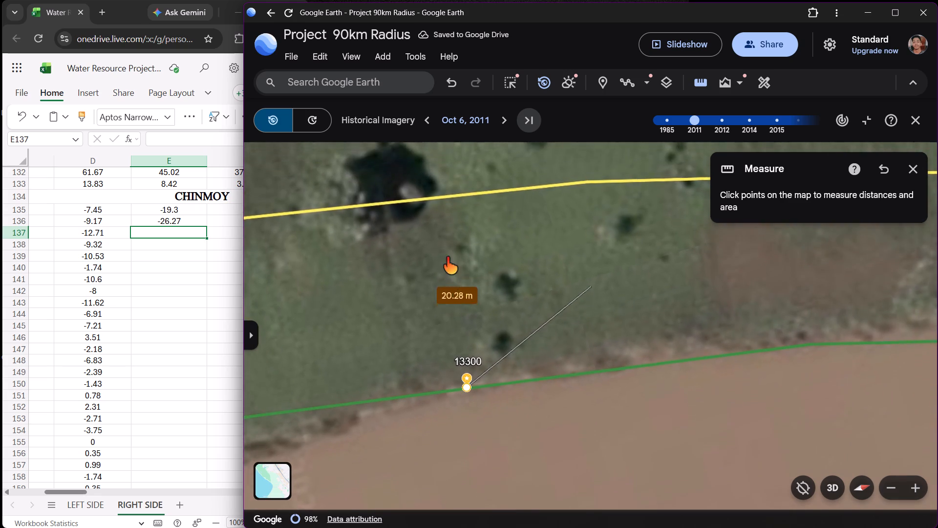
pyautogui.scroll(5, 434, 214)
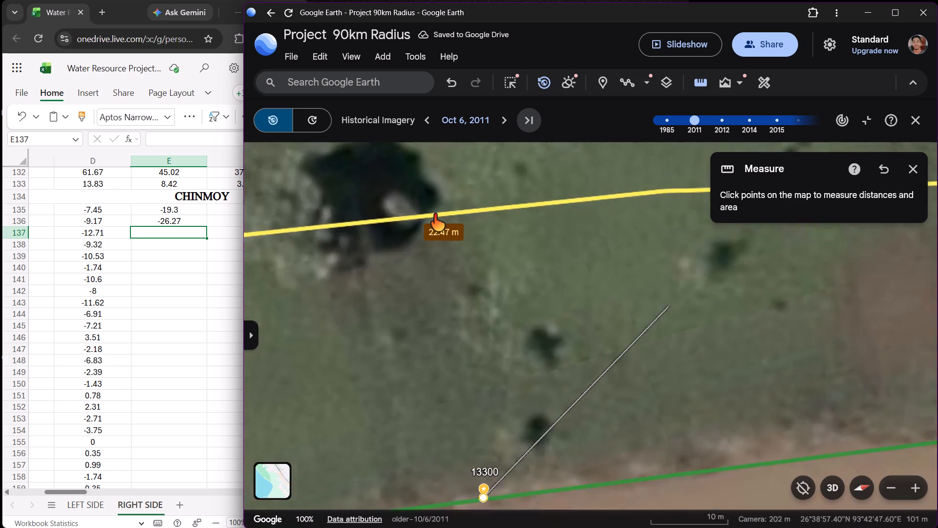
pyautogui.scroll(12, 434, 214)
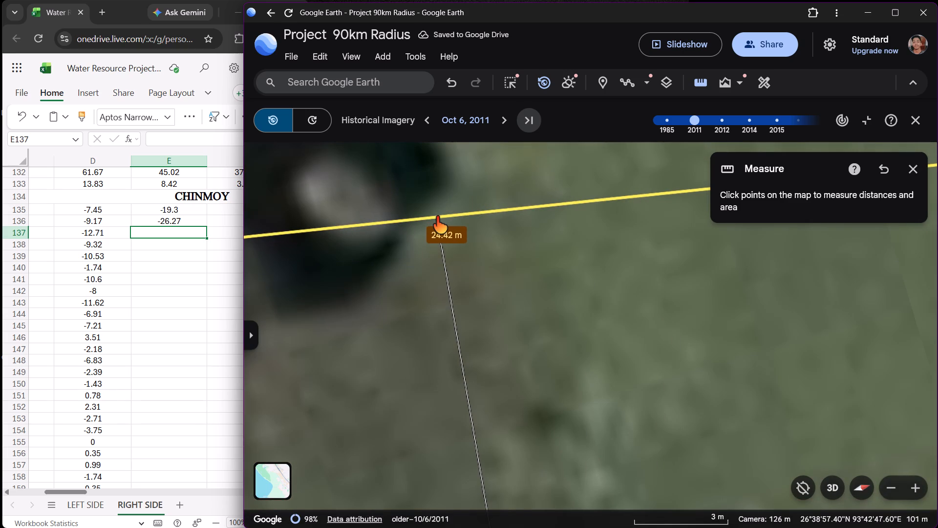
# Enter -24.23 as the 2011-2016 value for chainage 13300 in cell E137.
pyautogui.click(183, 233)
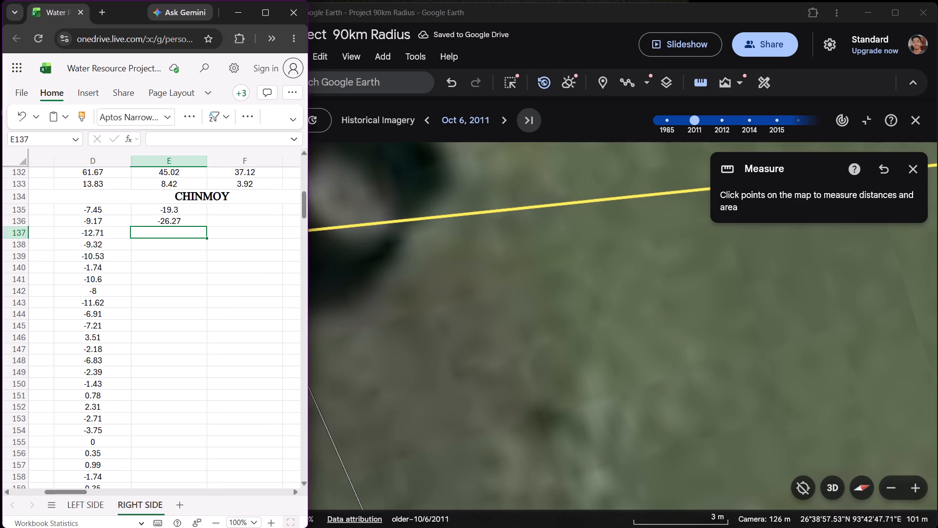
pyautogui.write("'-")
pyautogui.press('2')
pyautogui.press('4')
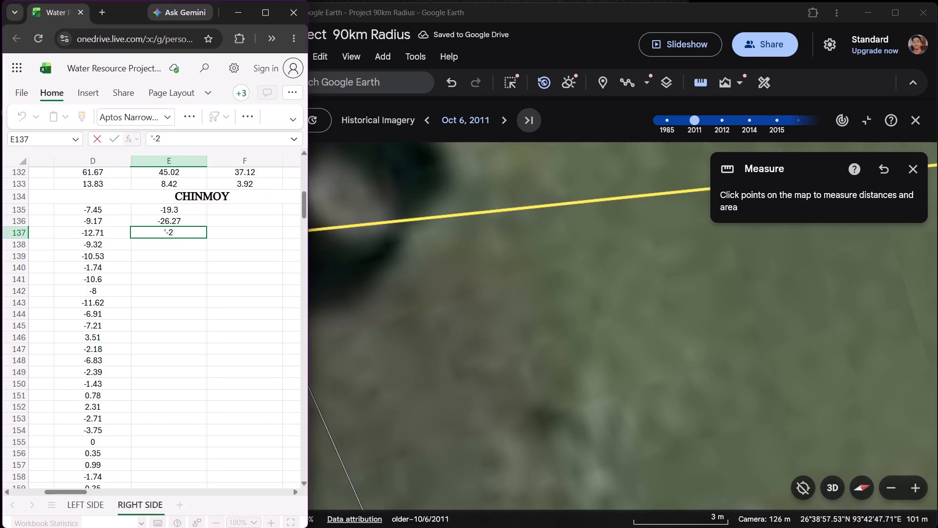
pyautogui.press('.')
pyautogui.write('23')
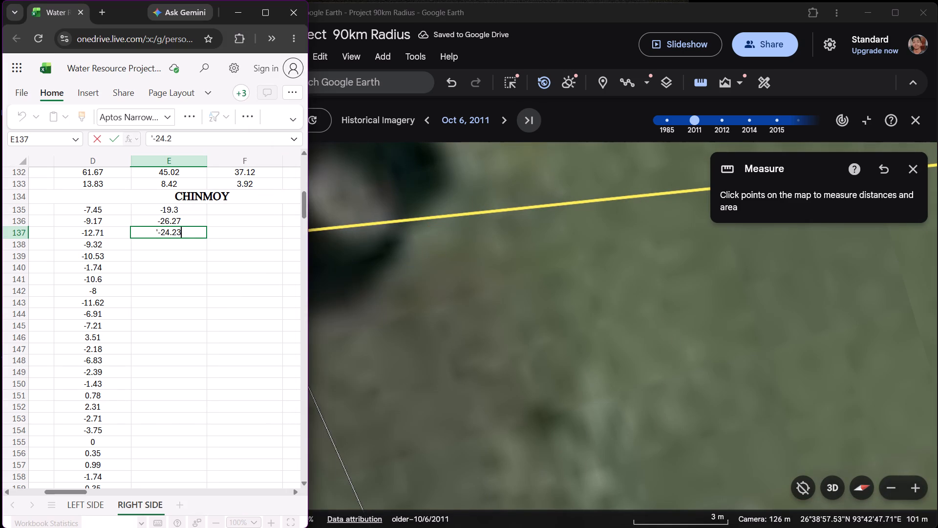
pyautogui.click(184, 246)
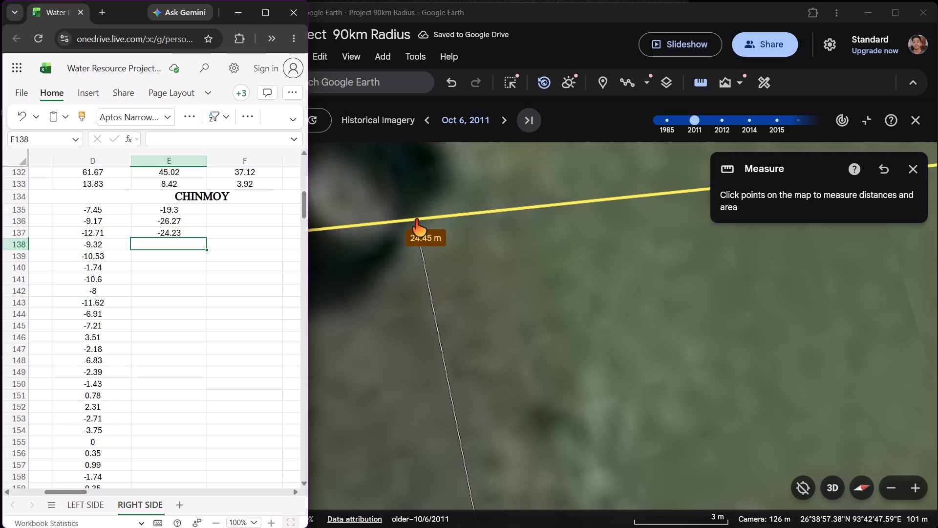
# Correct the chainage 13300 value in cell E137 to -24.45 and clear the measurement point on the map.
pyautogui.doubleClick(192, 234)
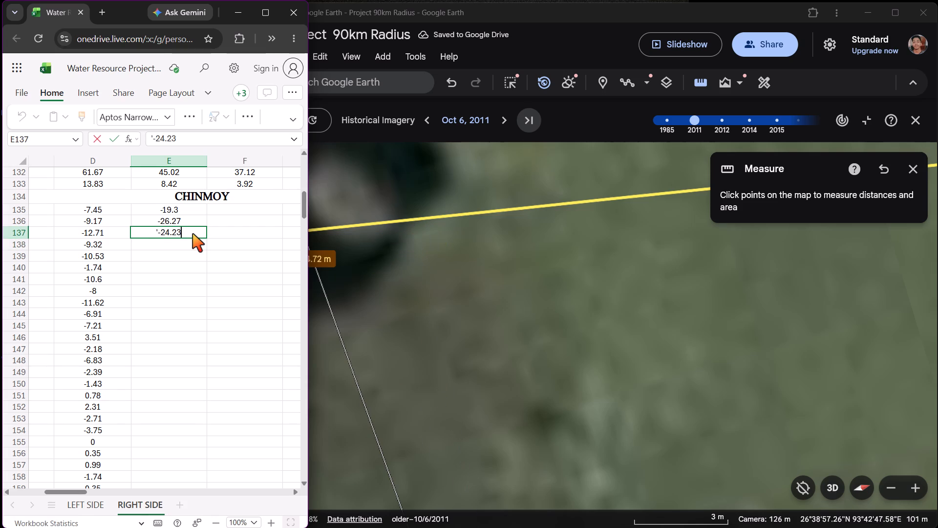
pyautogui.press('BackSpace')
pyautogui.press('BackSpace')
pyautogui.press('4')
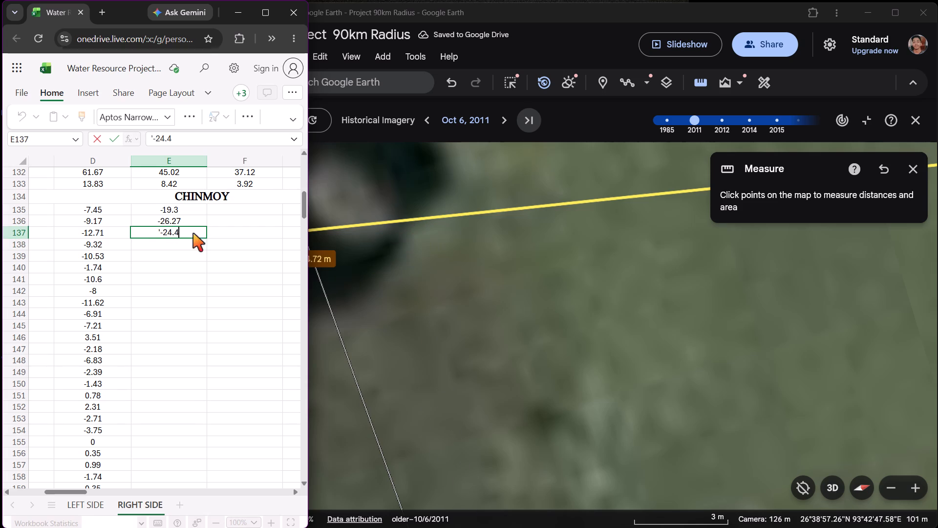
pyautogui.press('5')
pyautogui.click(179, 243)
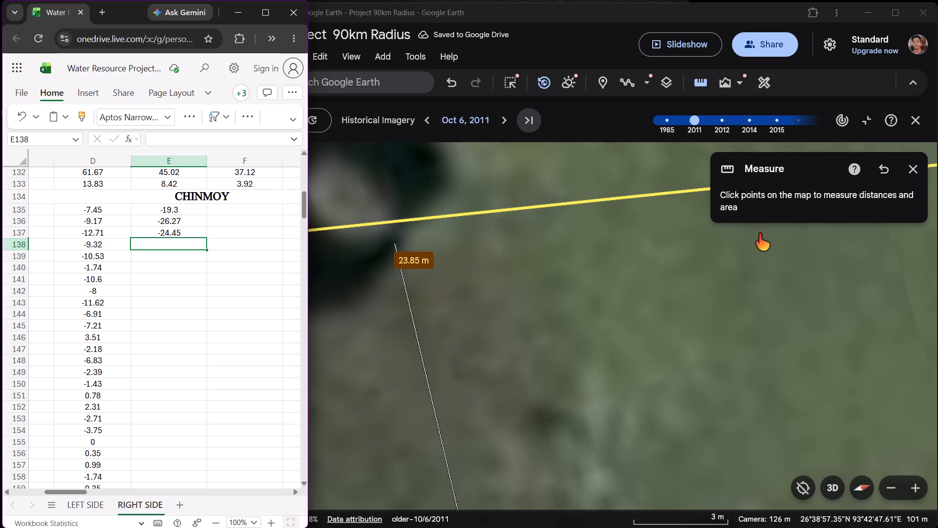
pyautogui.scroll(-10, 509, 323)
pyautogui.moveTo(522, 371); pyautogui.dragTo(481, 308)
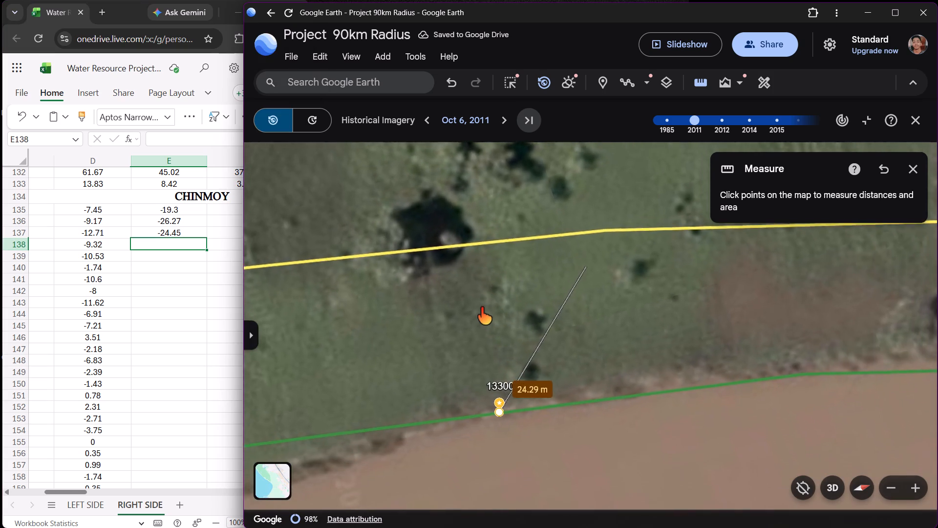
pyautogui.moveTo(481, 308); pyautogui.dragTo(476, 308)
pyautogui.click(886, 166)
# Measure the distance from the 13400 marker on the green bank line straight across to the yellow bank line.
pyautogui.scroll(-2, 524, 296)
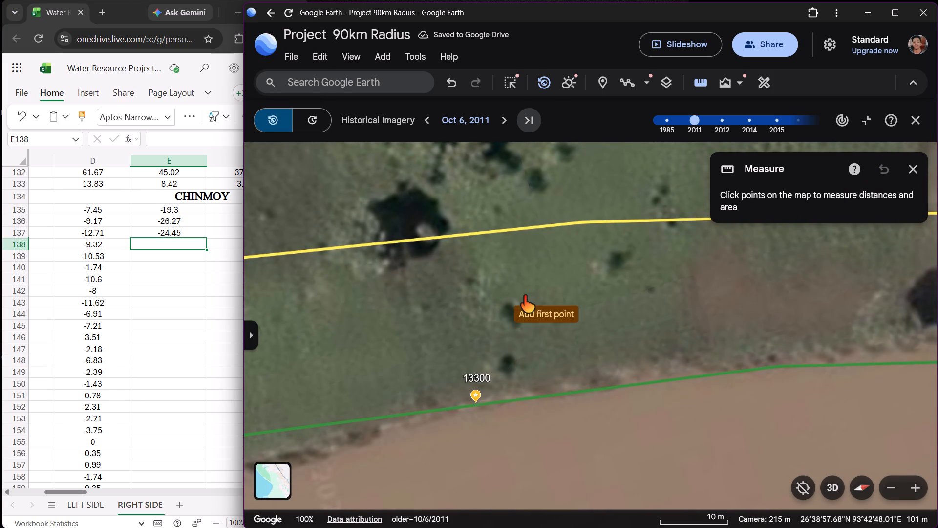
pyautogui.scroll(-3, 524, 296)
pyautogui.moveTo(639, 285); pyautogui.dragTo(376, 317)
pyautogui.scroll(5, 534, 349)
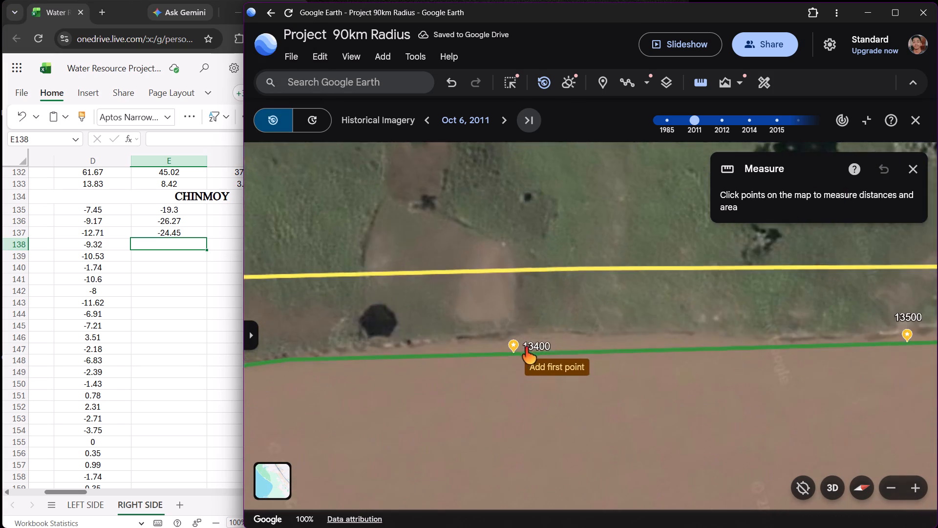
pyautogui.scroll(3, 508, 349)
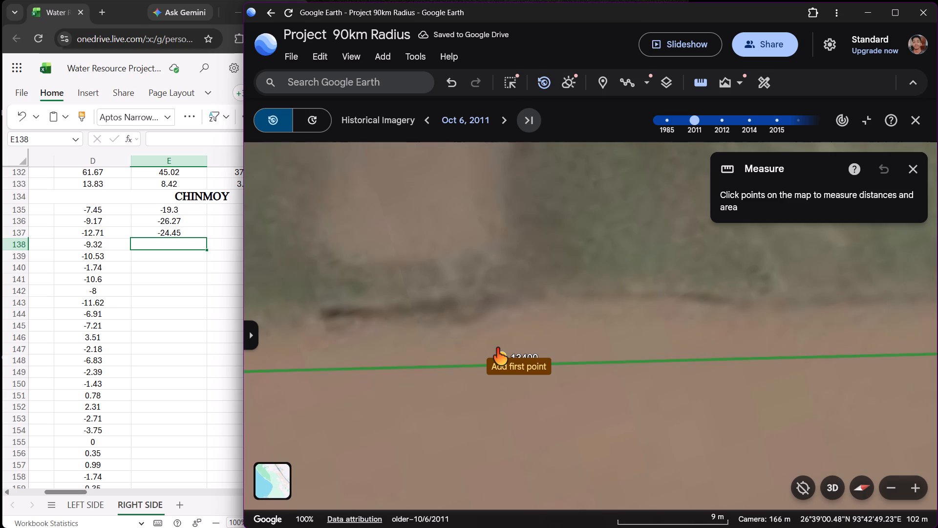
pyautogui.moveTo(499, 295); pyautogui.dragTo(473, 330)
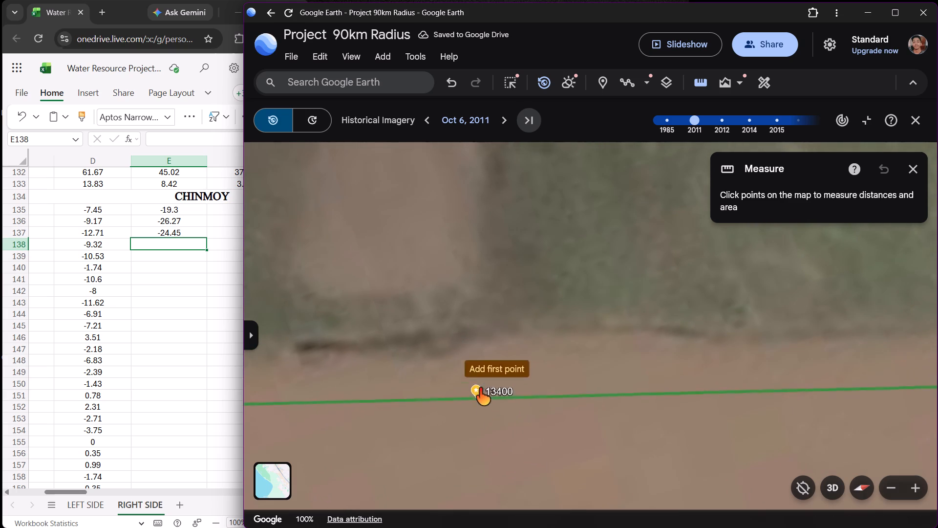
pyautogui.moveTo(468, 344); pyautogui.dragTo(468, 346)
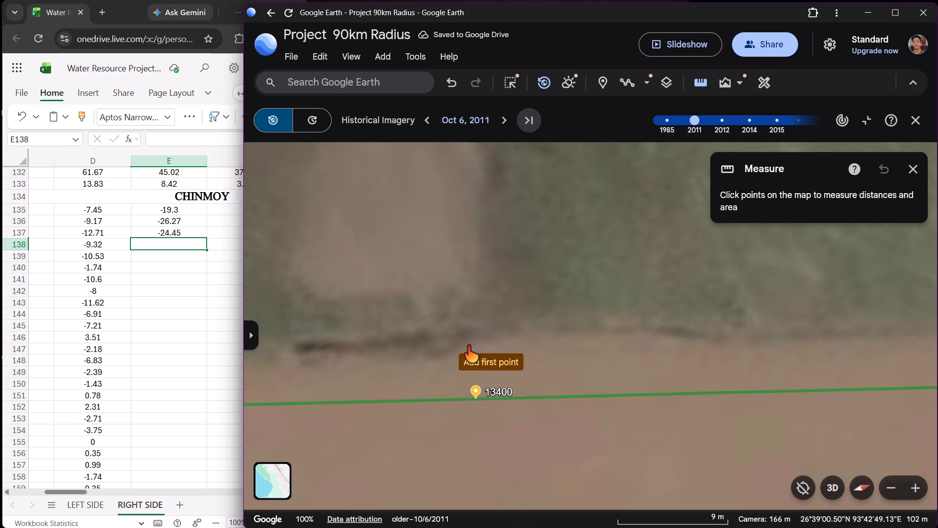
pyautogui.moveTo(468, 346); pyautogui.dragTo(454, 373)
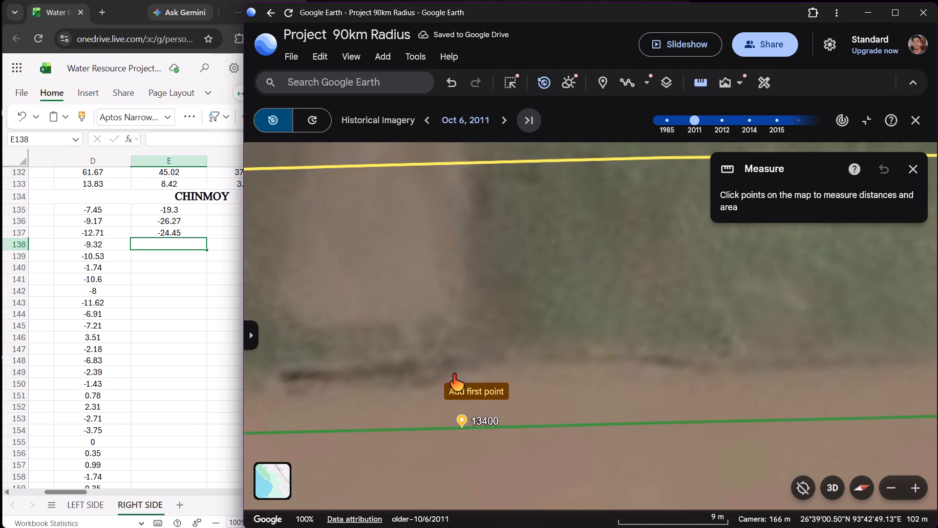
pyautogui.click(460, 428)
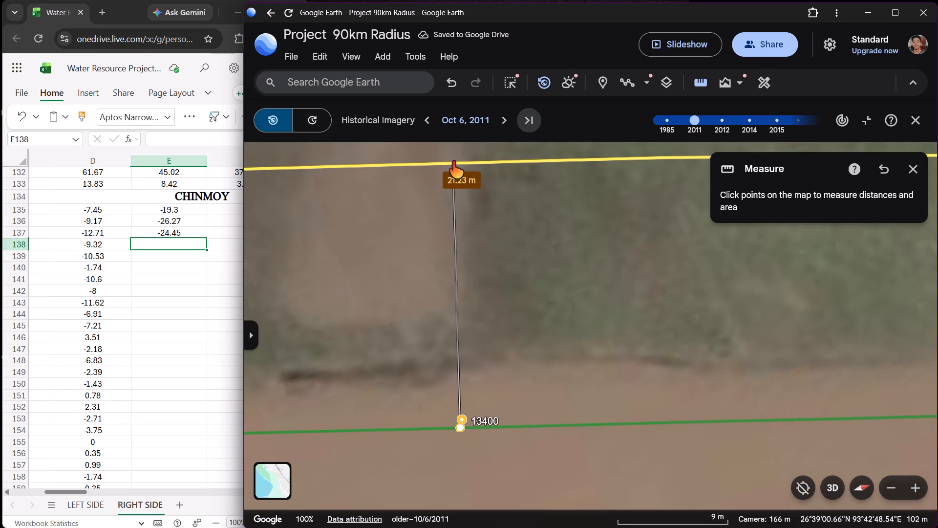
# Enter -21.23 as the 2011-2016 value for chainage 13400 in cell E138 and clear the measurement point on the map.
pyautogui.click(157, 242)
pyautogui.write("'-")
pyautogui.write('21,')
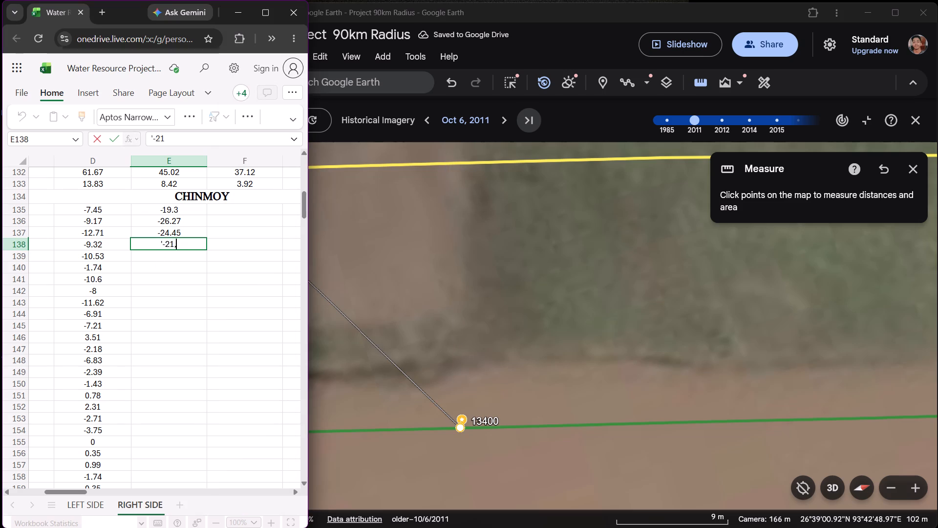
pyautogui.press('BackSpace')
pyautogui.write('.23')
pyautogui.click(173, 259)
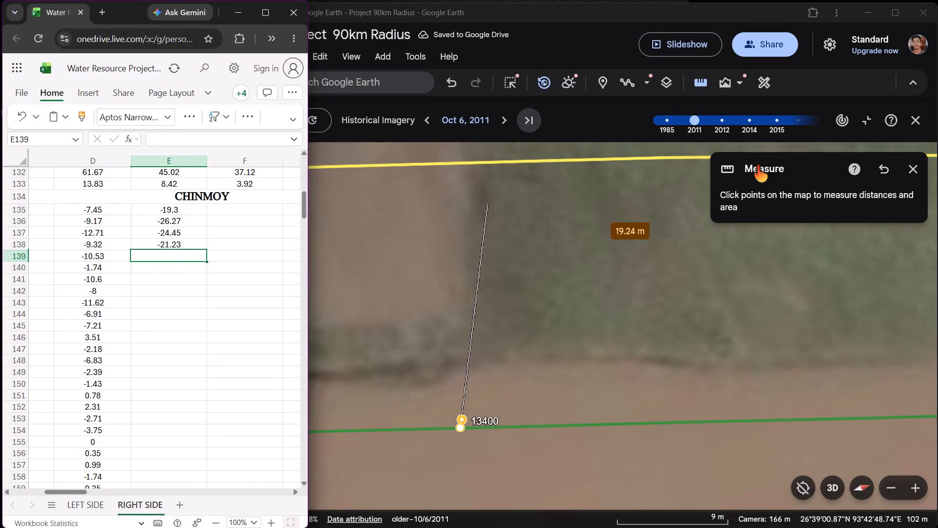
pyautogui.click(885, 166)
# Measure the distance from the 13500 marker on the green bank line straight across to the yellow bank line.
pyautogui.scroll(-9, 610, 266)
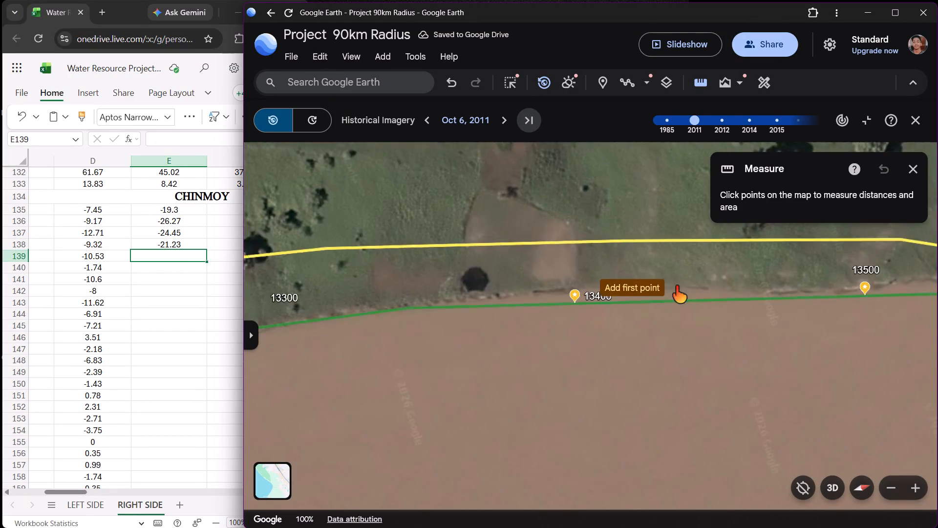
pyautogui.moveTo(787, 270); pyautogui.dragTo(523, 301)
pyautogui.scroll(6, 568, 307)
pyautogui.scroll(6, 492, 322)
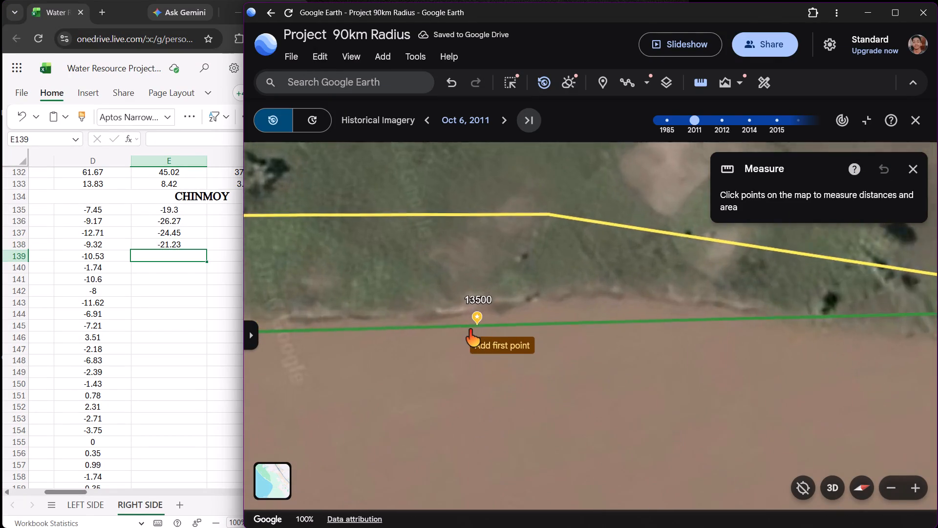
pyautogui.scroll(7, 469, 330)
pyautogui.click(481, 324)
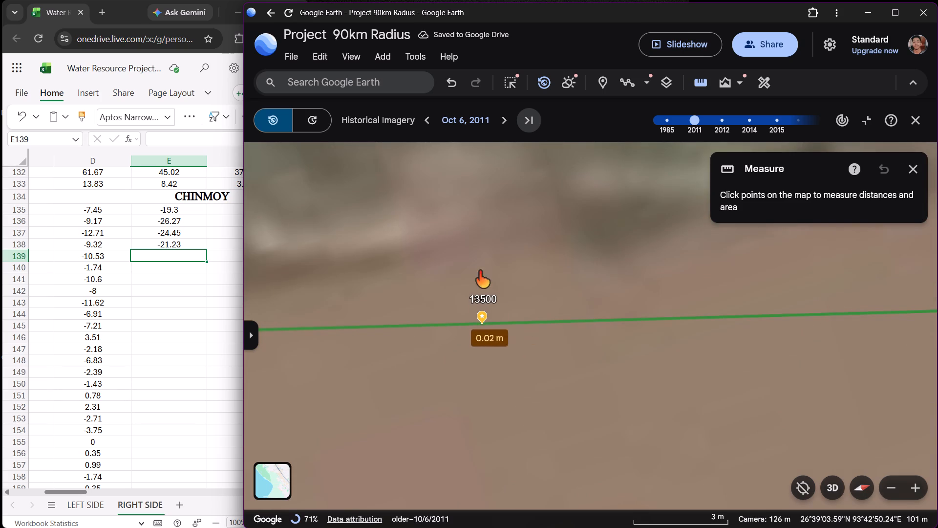
pyautogui.scroll(-12, 476, 227)
pyautogui.moveTo(484, 193); pyautogui.dragTo(455, 328)
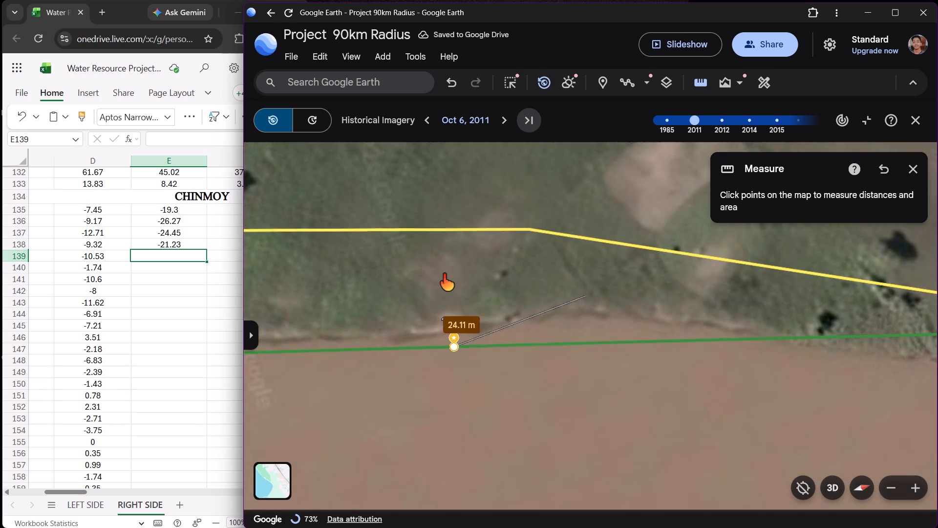
pyautogui.scroll(16, 450, 251)
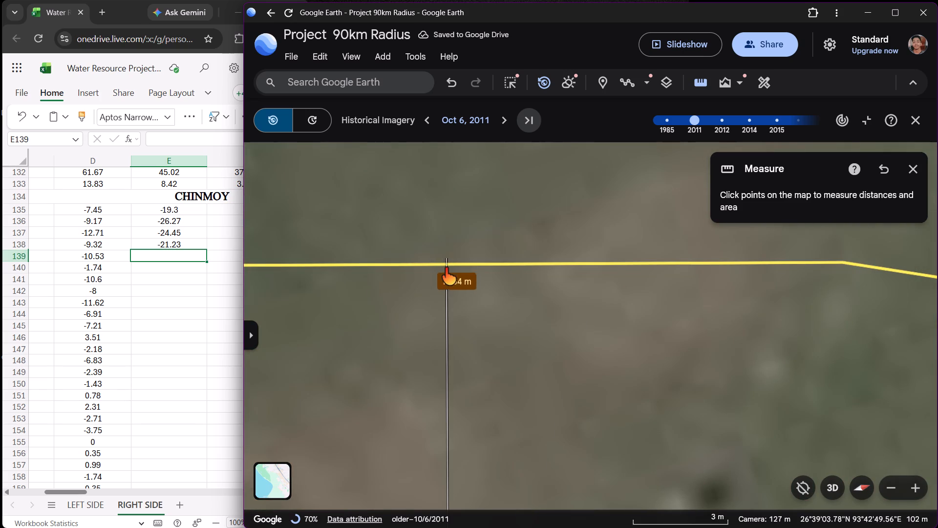
# Enter -19.4 as the 2011-2016 value for chainage 13500 in cell E139 and clear the measurement point on the map.
pyautogui.click(182, 257)
pyautogui.write("'-19.")
pyautogui.press('4')
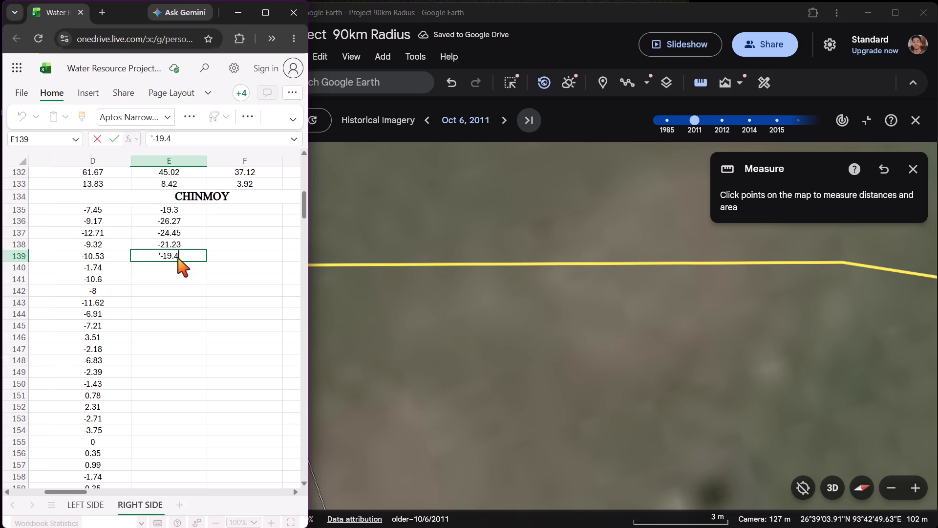
pyautogui.click(172, 267)
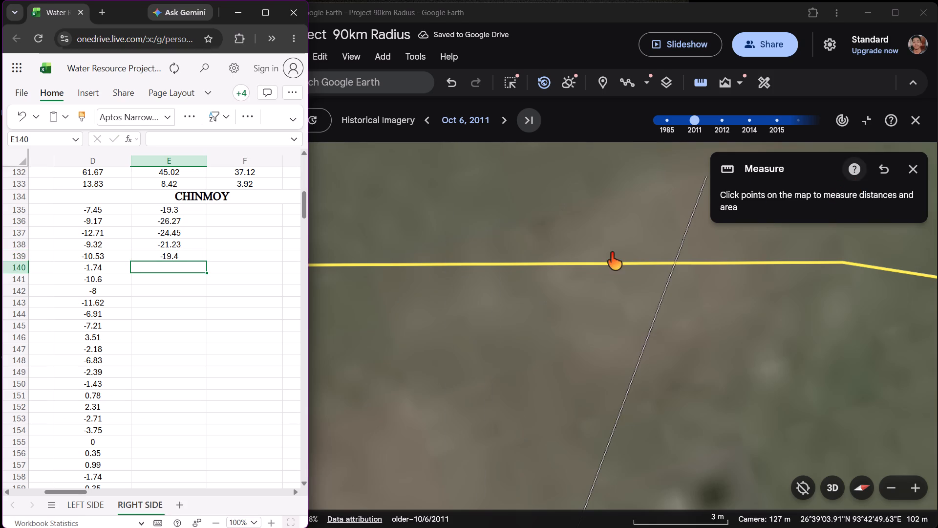
pyautogui.scroll(-14, 611, 253)
pyautogui.moveTo(621, 320); pyautogui.dragTo(405, 289)
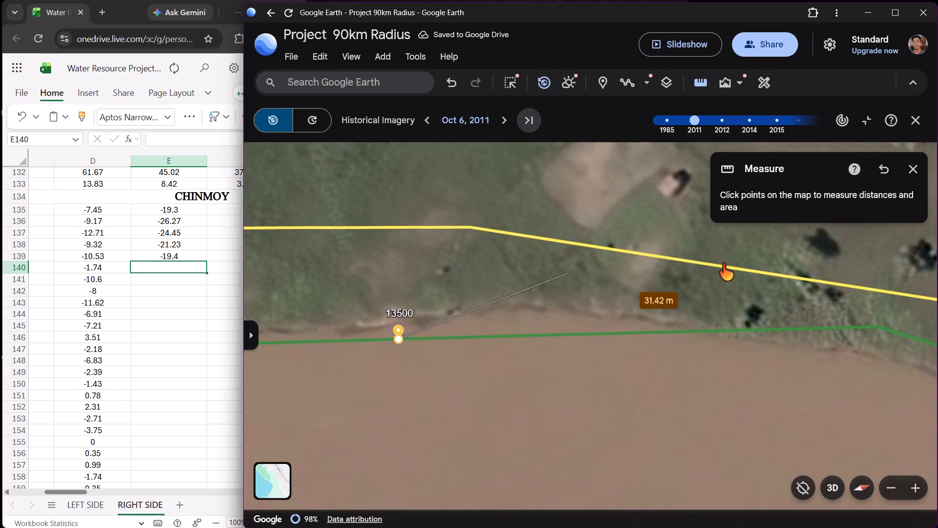
pyautogui.moveTo(719, 287); pyautogui.dragTo(399, 289)
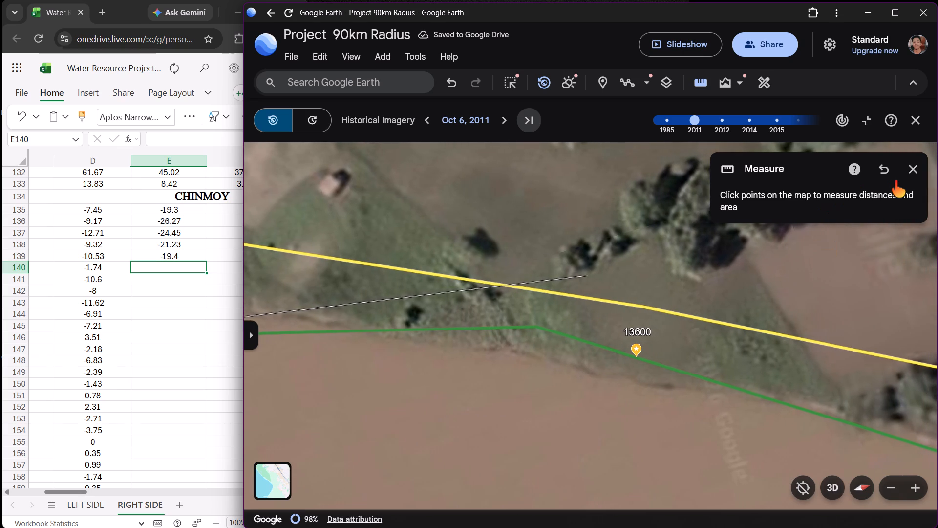
pyautogui.click(880, 173)
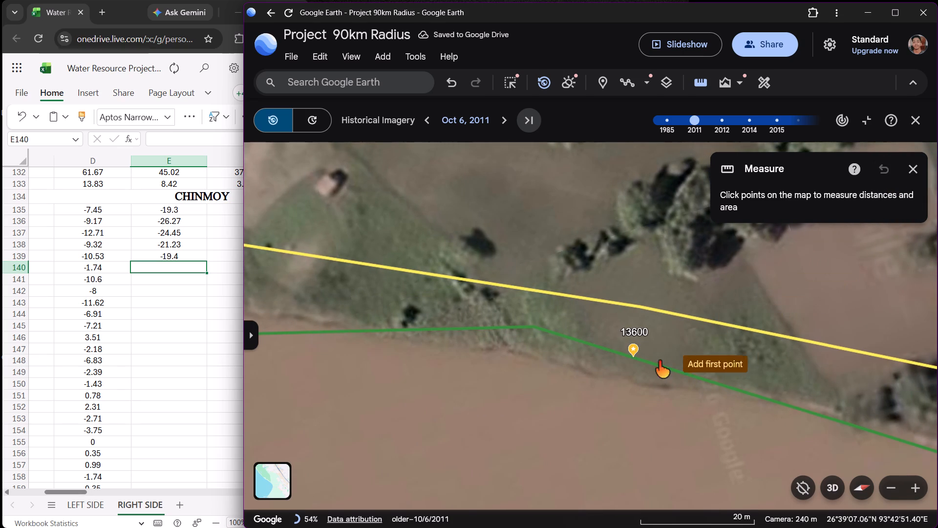
# Measure the distance from the 13600 marker on the green bank line straight across to the yellow bank line.
pyautogui.click(633, 356)
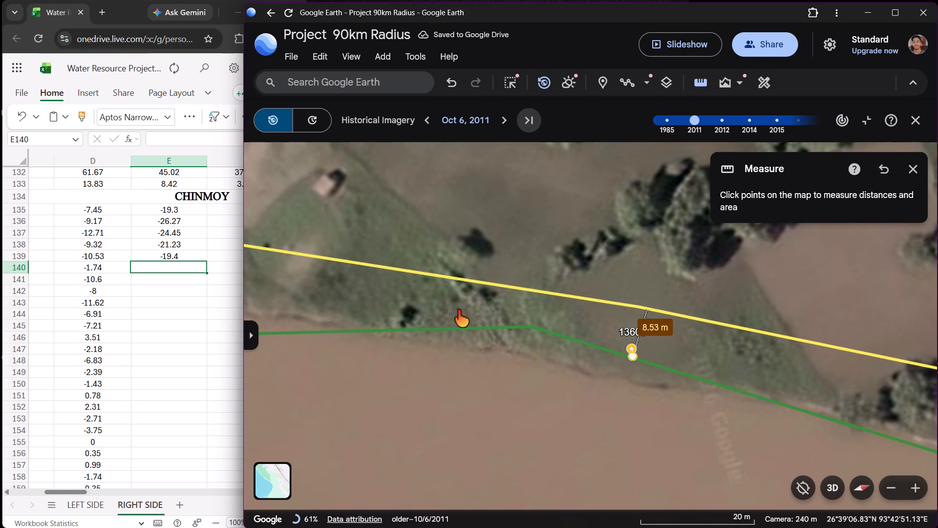
# Enter -8.53 as the 2011-2016 value for chainage 13600 in cell E140 and clear the measurement point on the map.
pyautogui.click(171, 265)
pyautogui.write("'-")
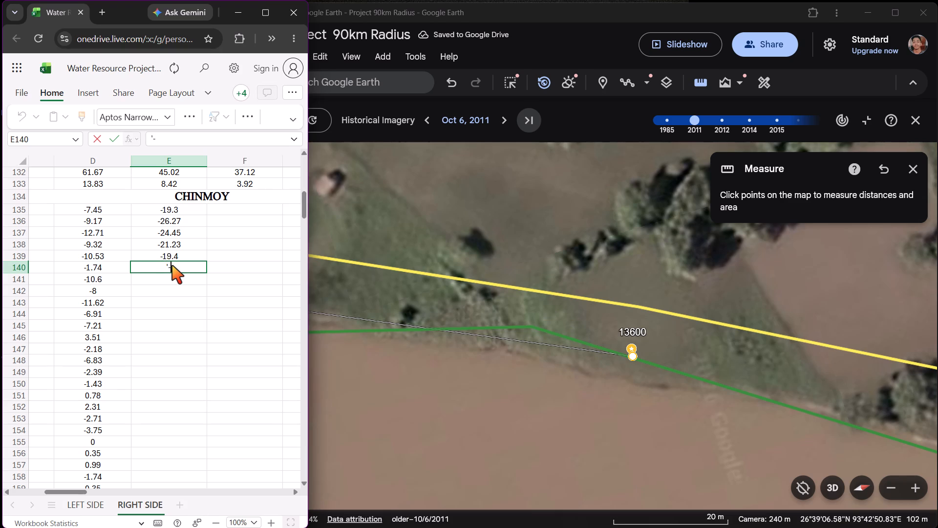
pyautogui.write('8.53')
pyautogui.click(175, 285)
pyautogui.click(186, 280)
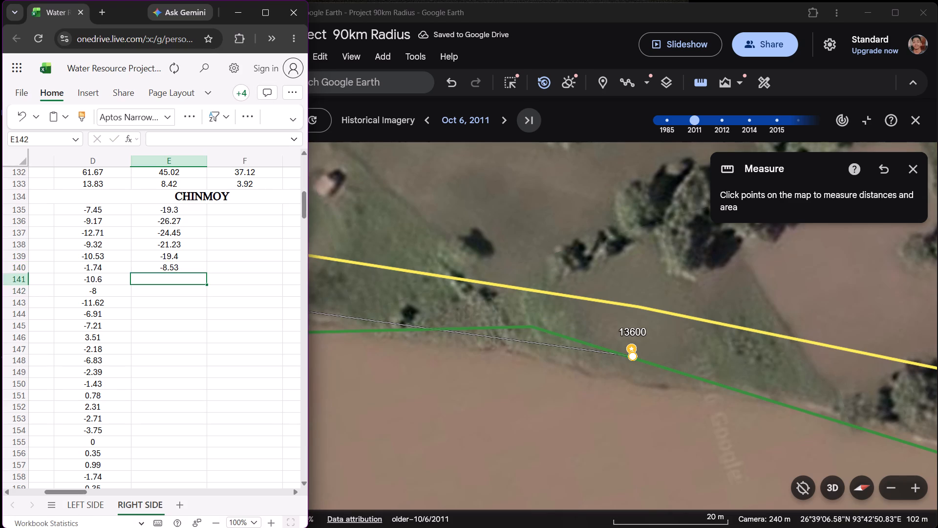
pyautogui.click(885, 166)
# Measure the distance from the 13700 marker on the green bank line straight across to the yellow bank line.
pyautogui.scroll(-7, 598, 368)
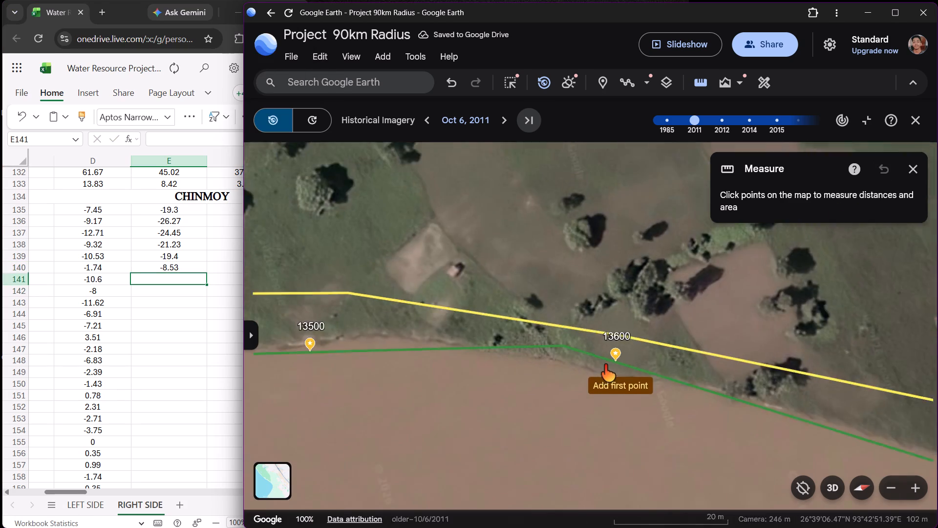
pyautogui.scroll(-4, 604, 365)
pyautogui.moveTo(705, 381); pyautogui.dragTo(471, 369)
pyautogui.scroll(6, 507, 396)
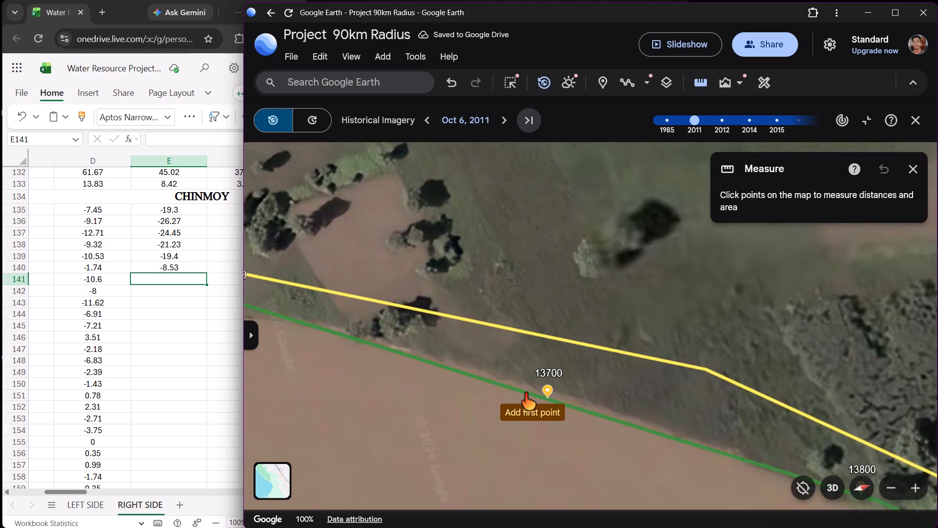
pyautogui.scroll(9, 533, 394)
pyautogui.moveTo(615, 409); pyautogui.dragTo(524, 428)
pyautogui.scroll(-3, 485, 441)
pyautogui.click(479, 437)
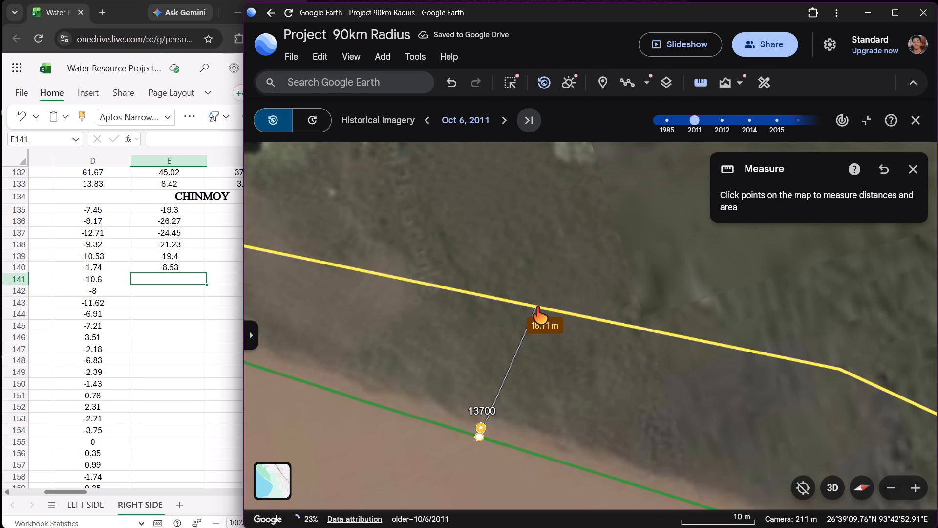
# Enter -18.94 as the 2011-2016 value for chainage 13700 in cell E141 and clear the measurement point on the map.
pyautogui.click(149, 277)
pyautogui.write("'-1")
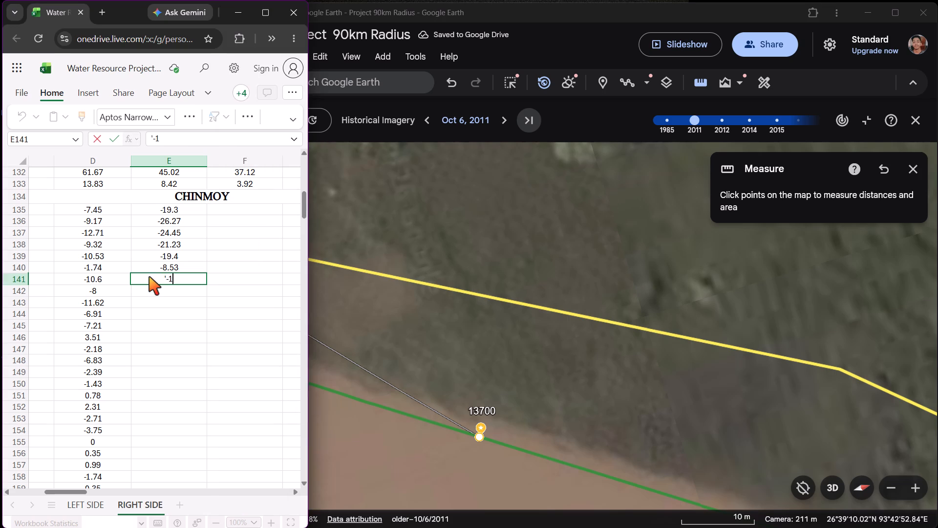
pyautogui.write('8.94')
pyautogui.click(166, 289)
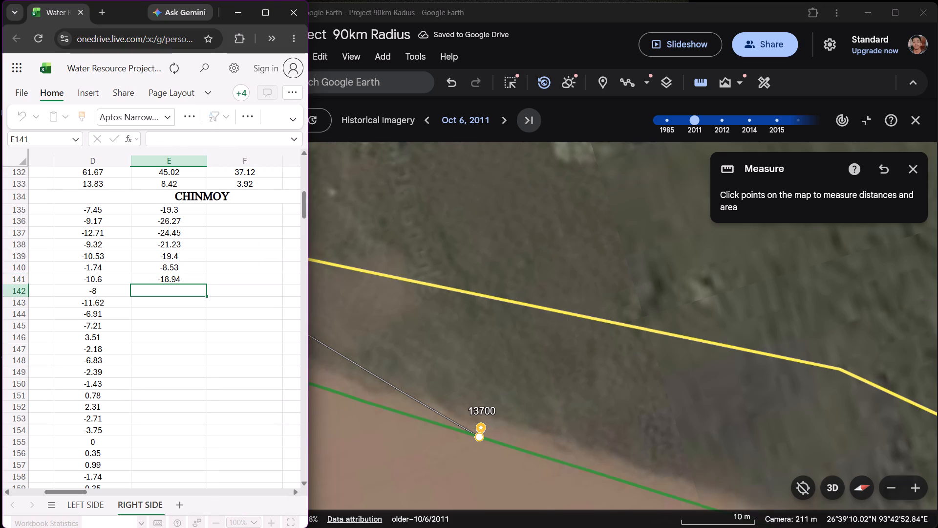
pyautogui.click(877, 169)
# Measure the distance from the 13800 marker on the green bank line straight across to the yellow bank line.
pyautogui.scroll(-11, 614, 308)
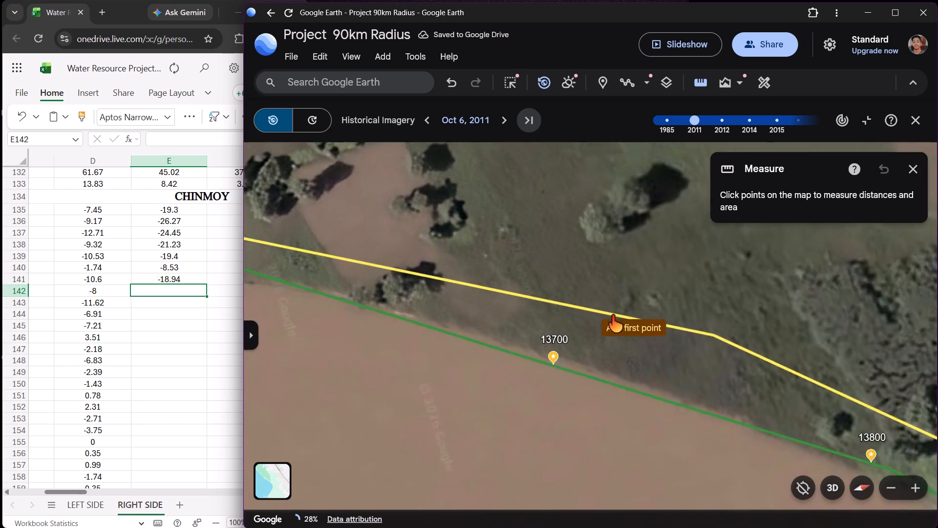
pyautogui.moveTo(683, 347); pyautogui.dragTo(444, 329)
pyautogui.scroll(13, 552, 380)
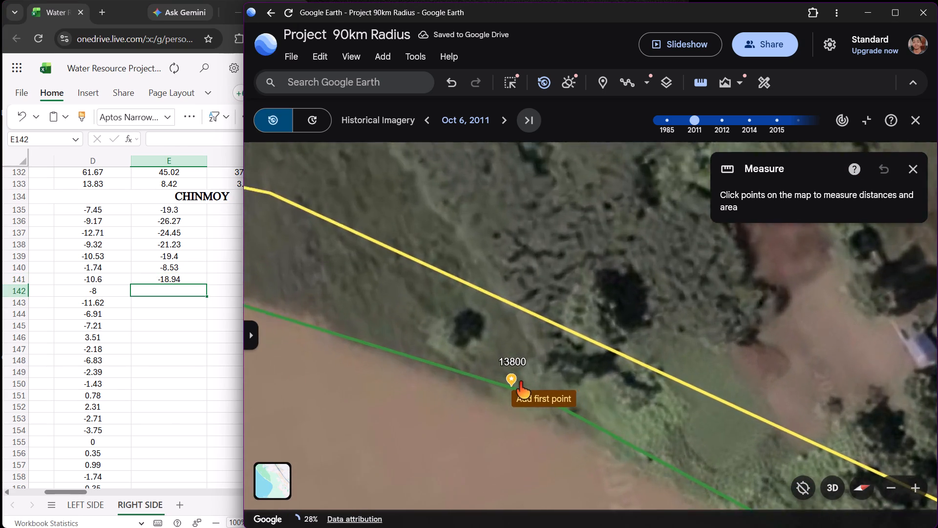
pyautogui.scroll(7, 519, 382)
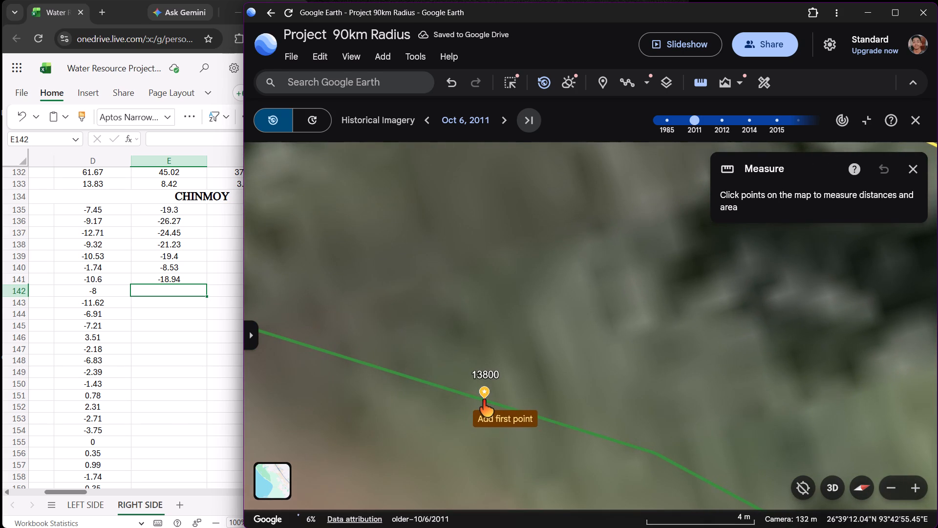
pyautogui.click(483, 400)
pyautogui.scroll(-7, 596, 228)
pyautogui.moveTo(615, 208); pyautogui.dragTo(573, 262)
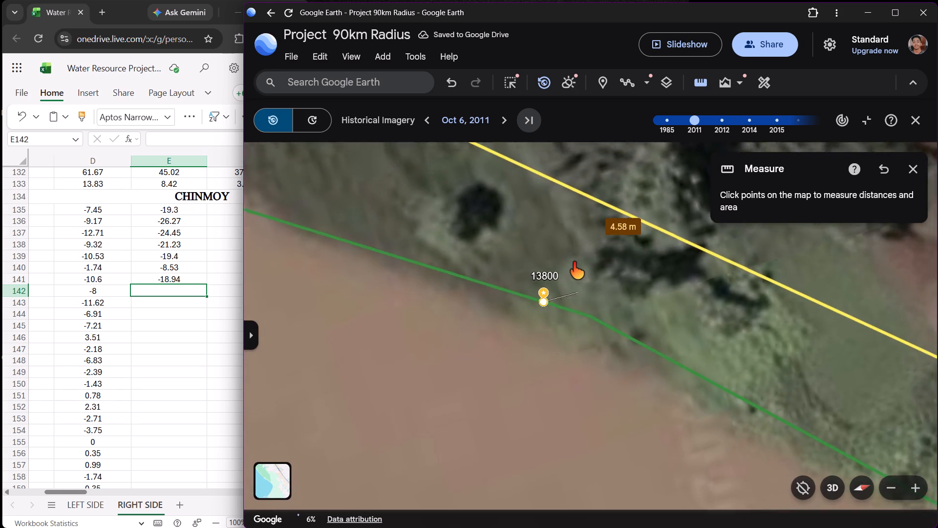
pyautogui.scroll(13, 579, 229)
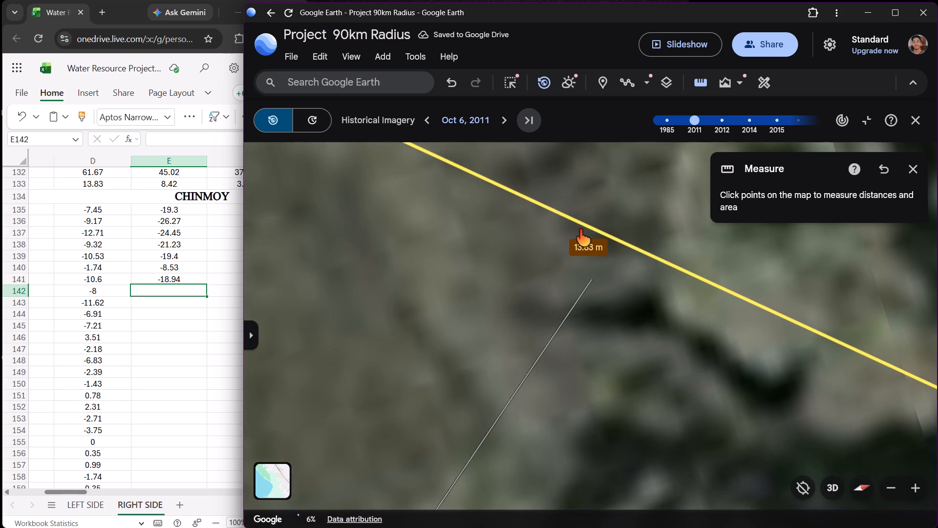
pyautogui.scroll(3, 579, 229)
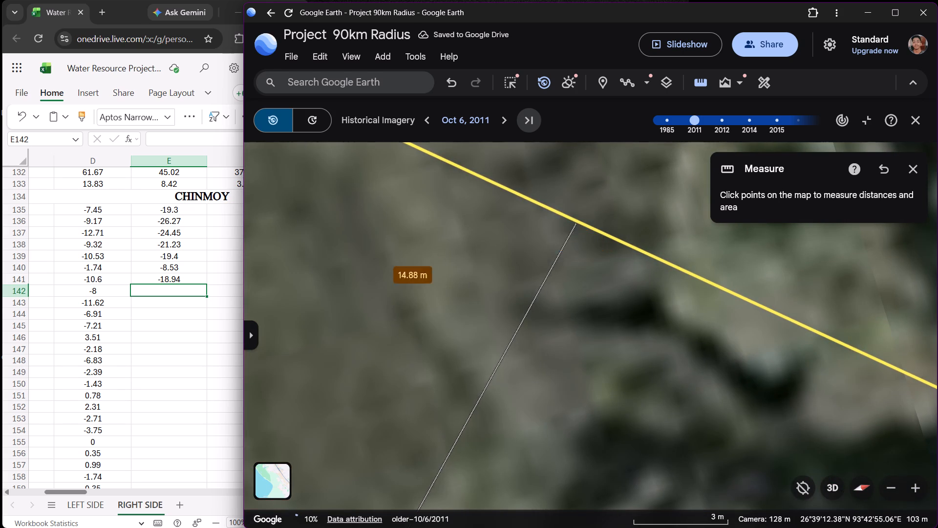
# Enter -15.17 as the 2011-2016 value for chainage 13800 in cell E142 and clear the measurement point on the map.
pyautogui.click(170, 291)
pyautogui.write("'-")
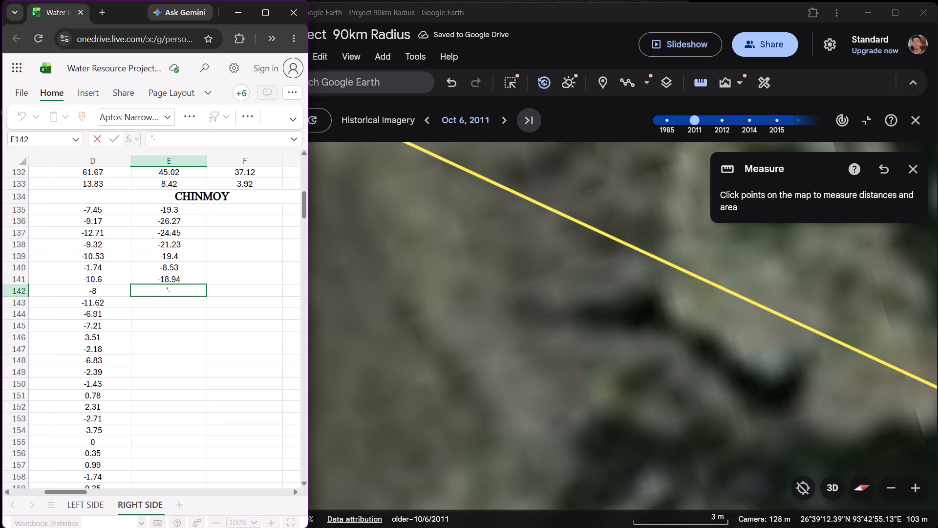
pyautogui.write('15.1')
pyautogui.press('7')
pyautogui.click(184, 303)
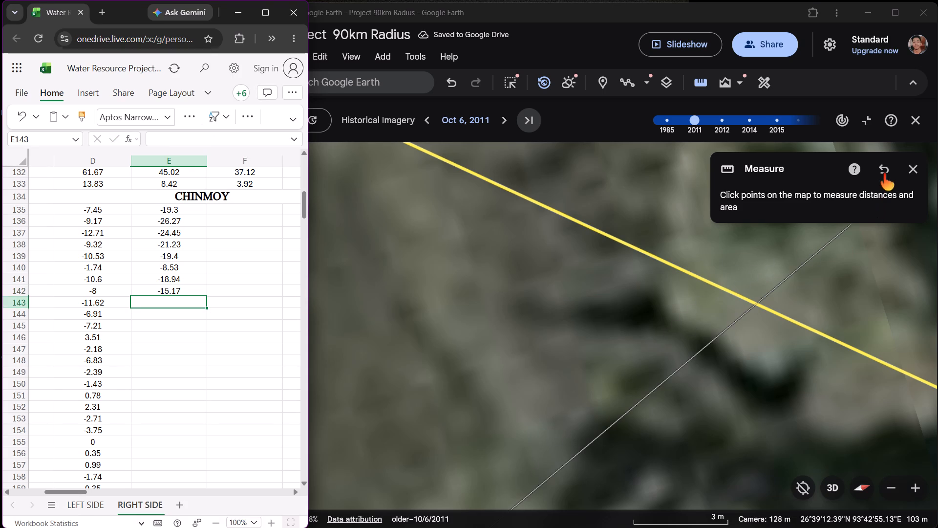
pyautogui.scroll(-13, 579, 331)
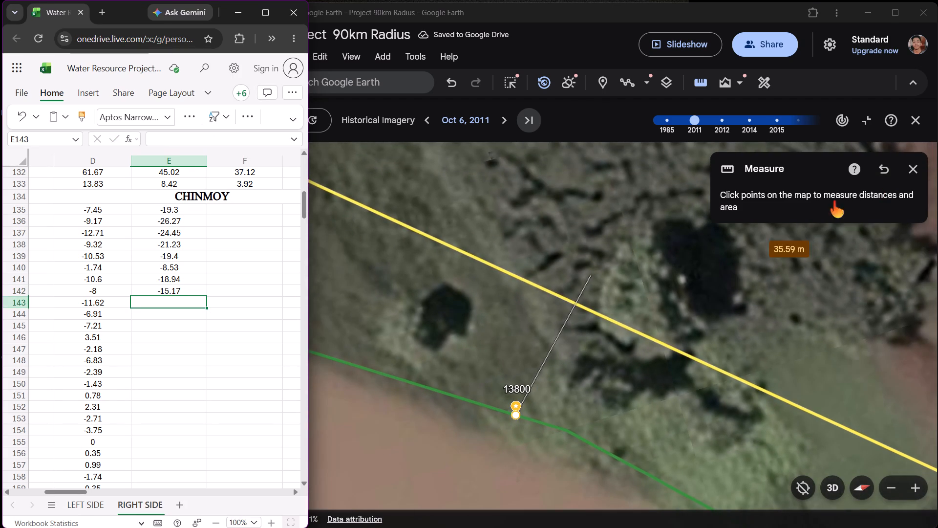
pyautogui.click(883, 164)
# Measure the distance from the 13900 marker on the green bank line straight across to the yellow bank line.
pyautogui.moveTo(630, 425); pyautogui.dragTo(318, 321)
pyautogui.scroll(-7, 508, 441)
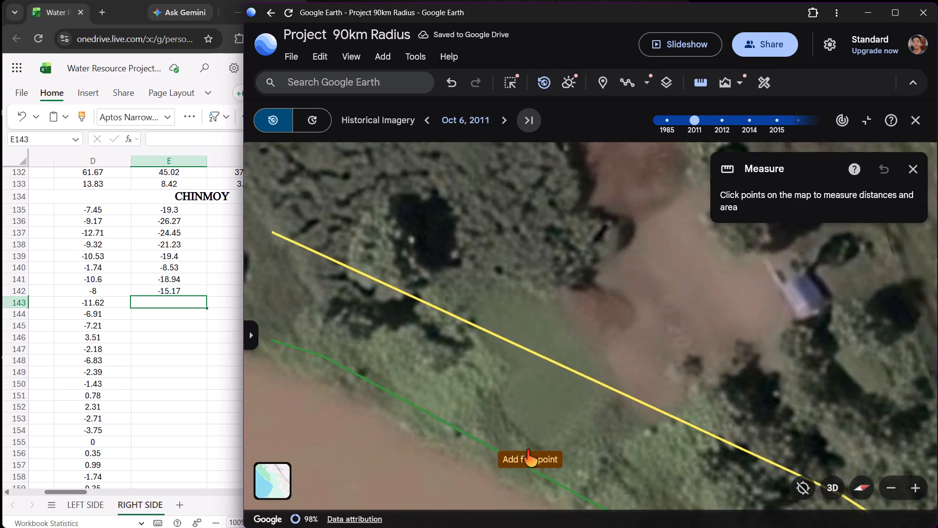
pyautogui.moveTo(577, 464); pyautogui.dragTo(424, 342)
pyautogui.scroll(12, 529, 423)
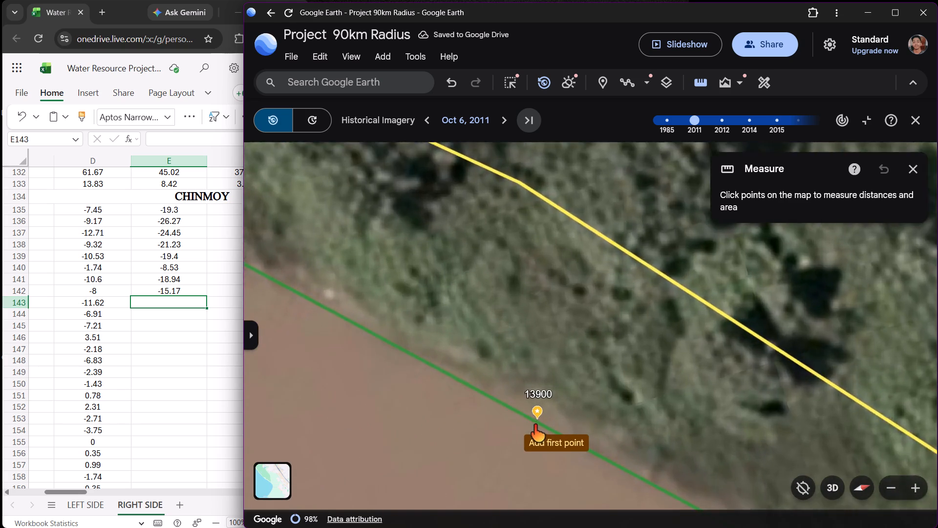
pyautogui.scroll(6, 535, 418)
pyautogui.click(543, 414)
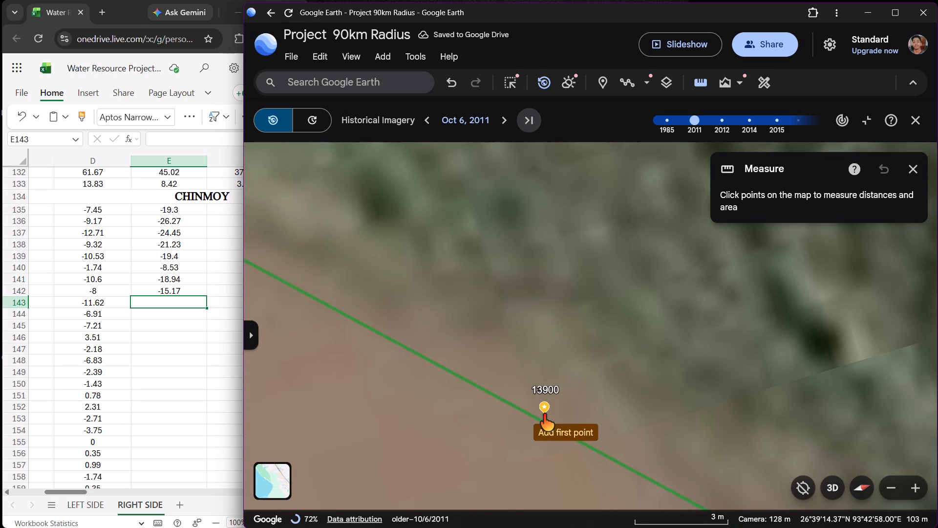
pyautogui.scroll(-11, 643, 324)
pyautogui.moveTo(658, 308); pyautogui.dragTo(620, 357)
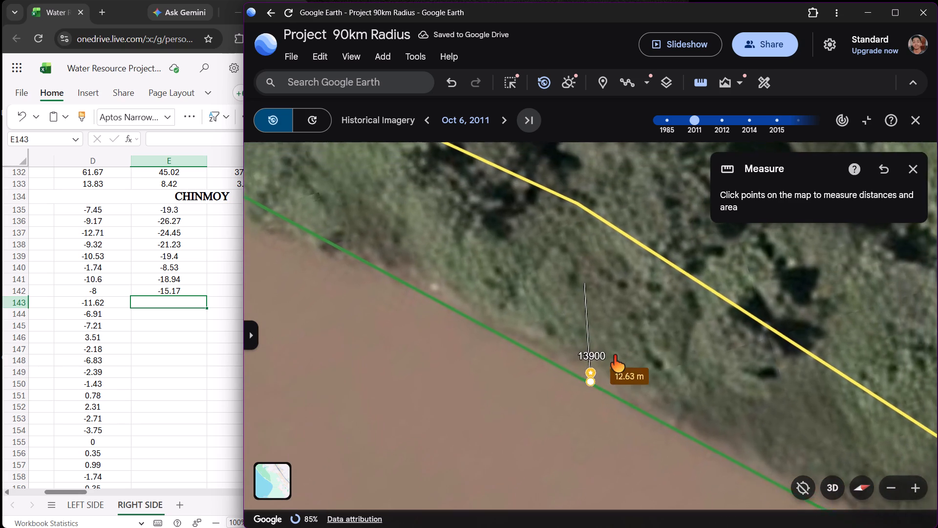
pyautogui.scroll(6, 685, 292)
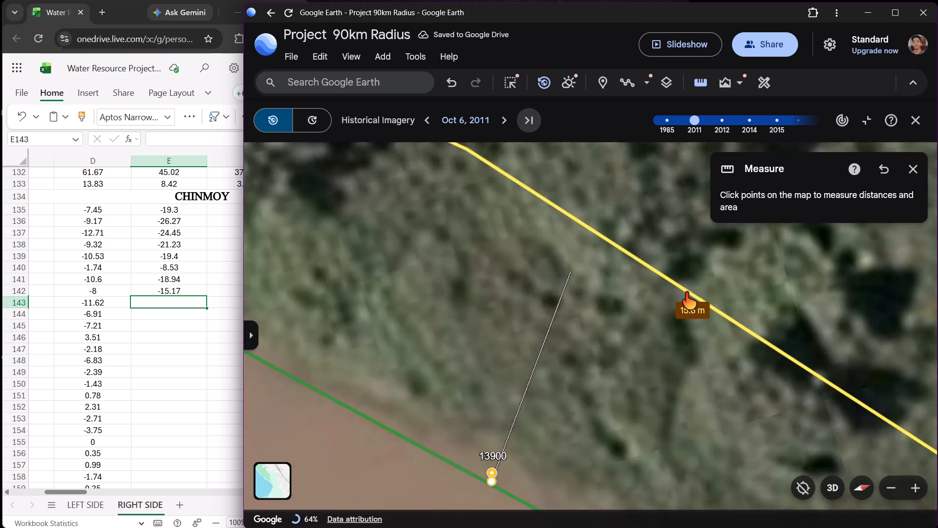
pyautogui.scroll(14, 685, 292)
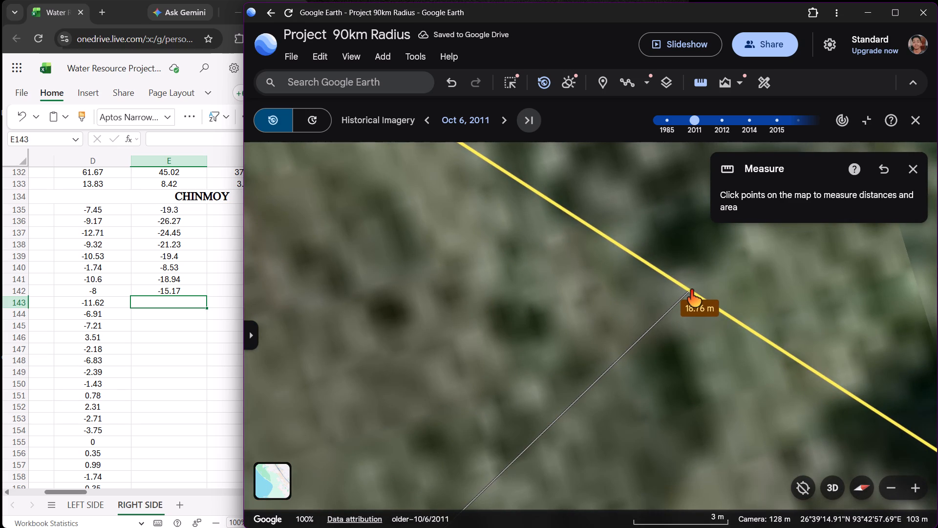
# Enter -18.76 as the 2011-2016 value for chainage 13900 in cell E143 and clear the measurement point on the map.
pyautogui.click(187, 305)
pyautogui.write("'-18.7")
pyautogui.press('6')
pyautogui.click(189, 312)
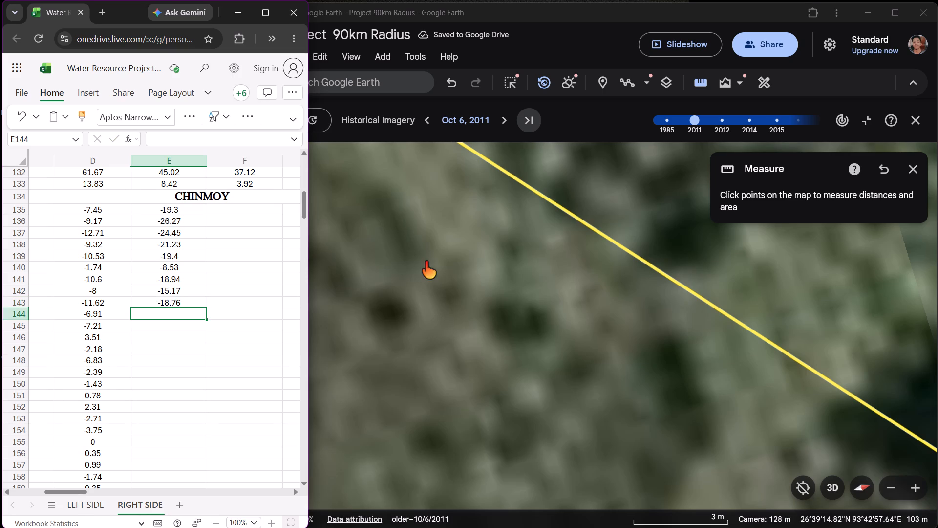
pyautogui.scroll(-10, 499, 310)
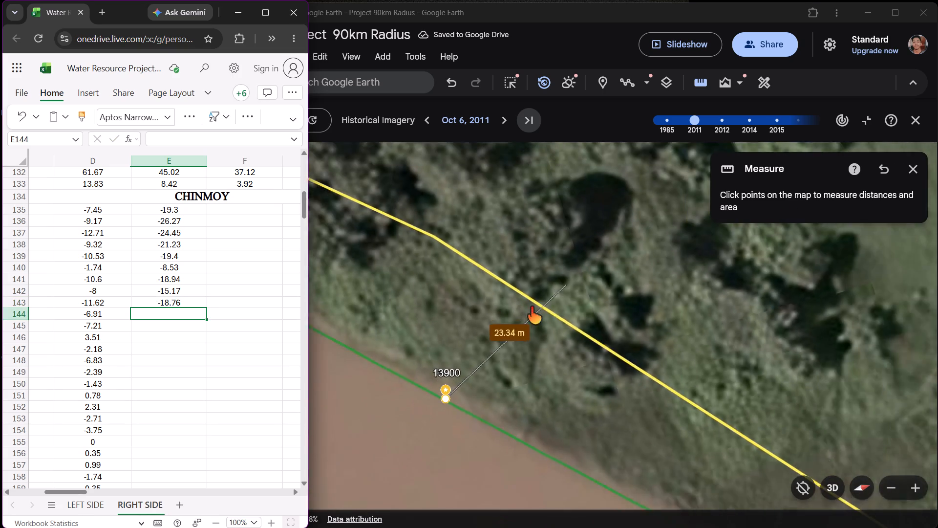
pyautogui.click(880, 163)
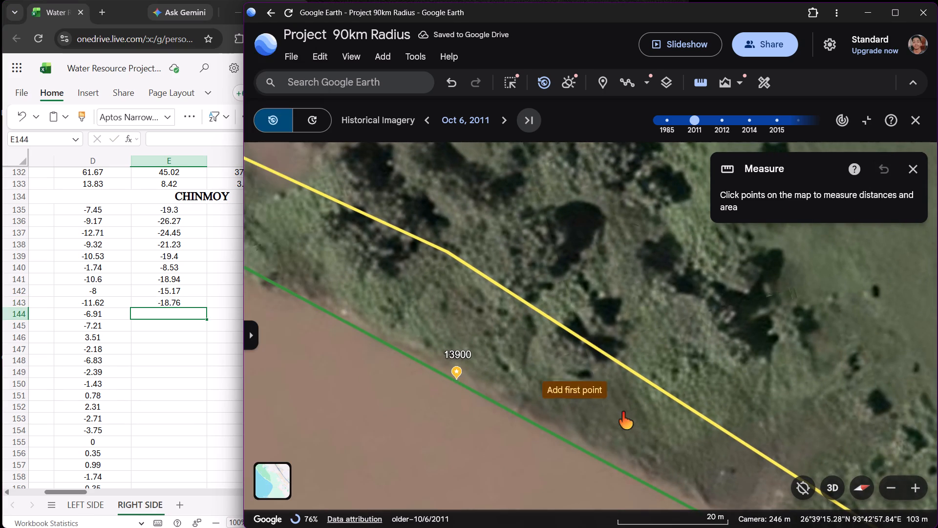
# Measure the distance from the 14000 marker on the green bank line straight across to the yellow bank line.
pyautogui.moveTo(620, 411); pyautogui.dragTo(352, 258)
pyautogui.scroll(-3, 533, 376)
pyautogui.moveTo(577, 406); pyautogui.dragTo(466, 343)
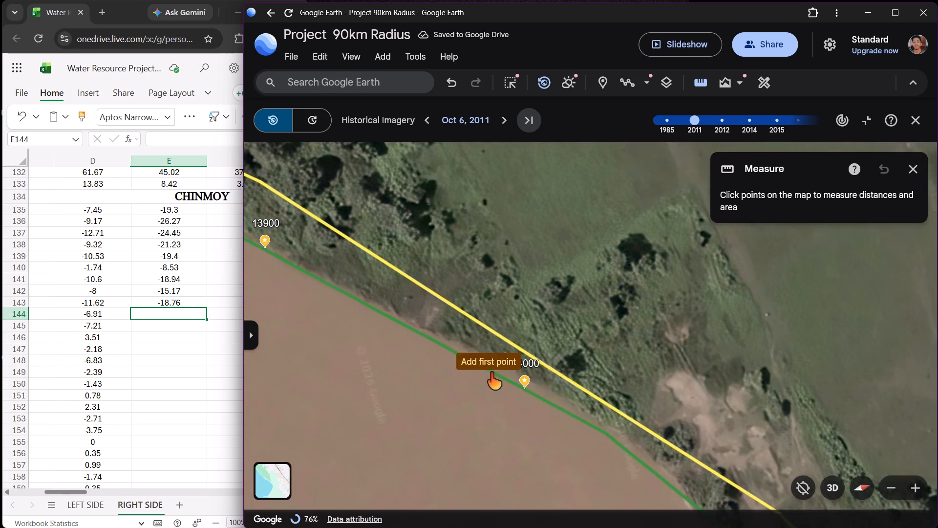
pyautogui.scroll(16, 502, 390)
pyautogui.scroll(6, 526, 368)
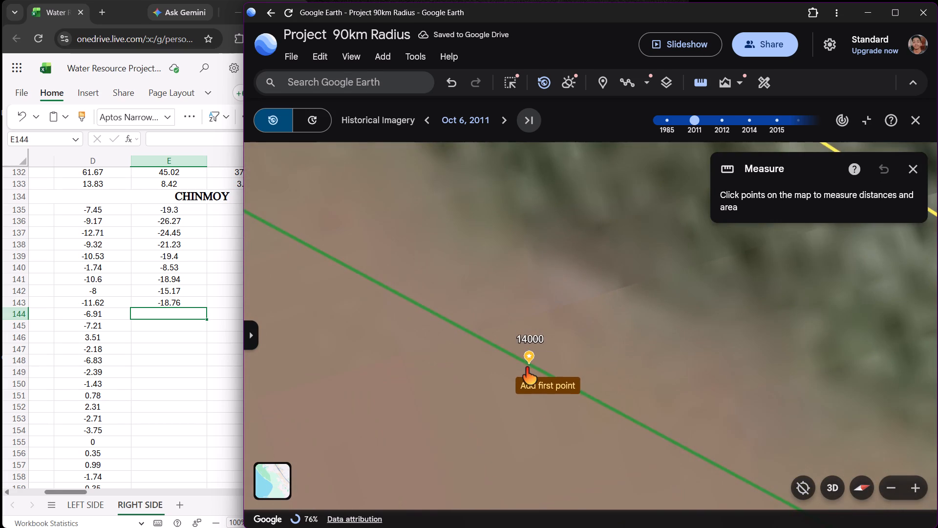
pyautogui.click(528, 363)
pyautogui.scroll(-5, 597, 281)
pyautogui.moveTo(619, 257); pyautogui.dragTo(607, 273)
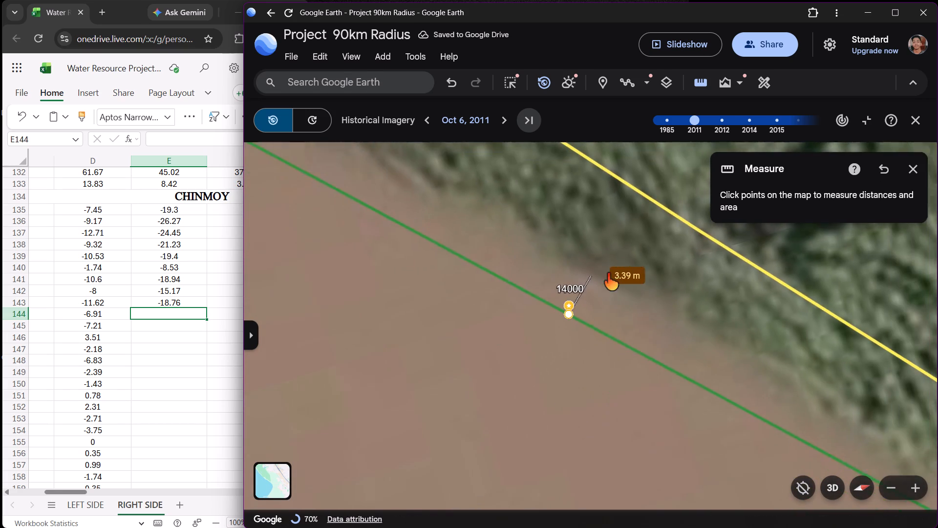
pyautogui.moveTo(607, 273); pyautogui.dragTo(577, 311)
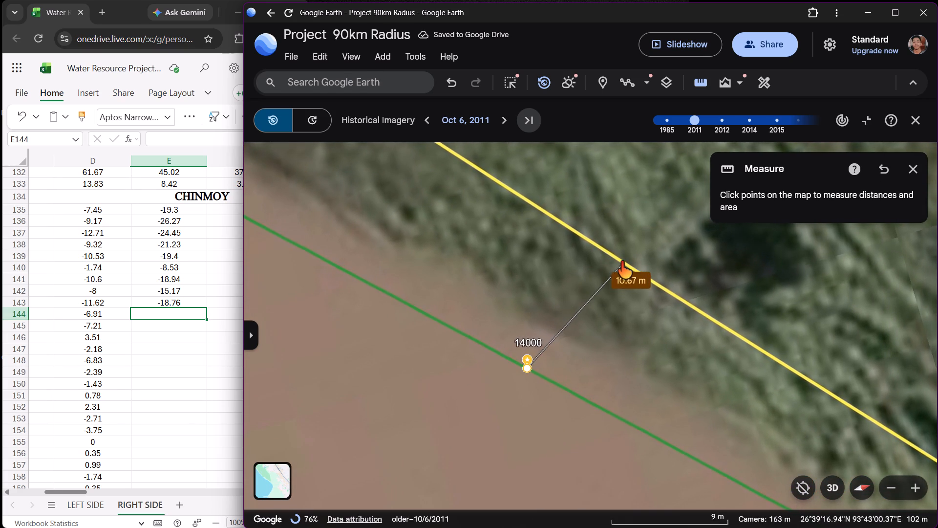
pyautogui.scroll(18, 621, 262)
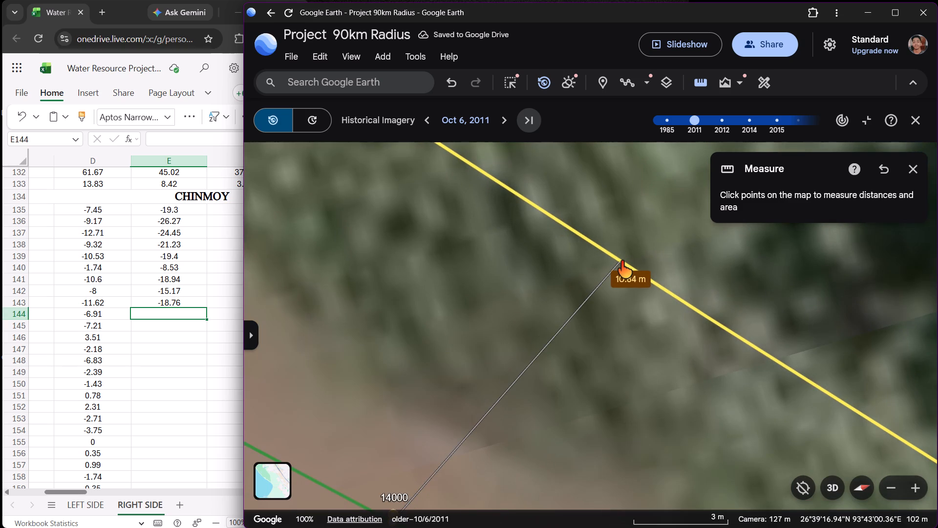
# Enter -10.84 as the 2011-2016 value for chainage 14000 in cell E144 and clear the measurement point on the map.
pyautogui.click(157, 316)
pyautogui.write("'-")
pyautogui.write('10.84')
pyautogui.click(171, 323)
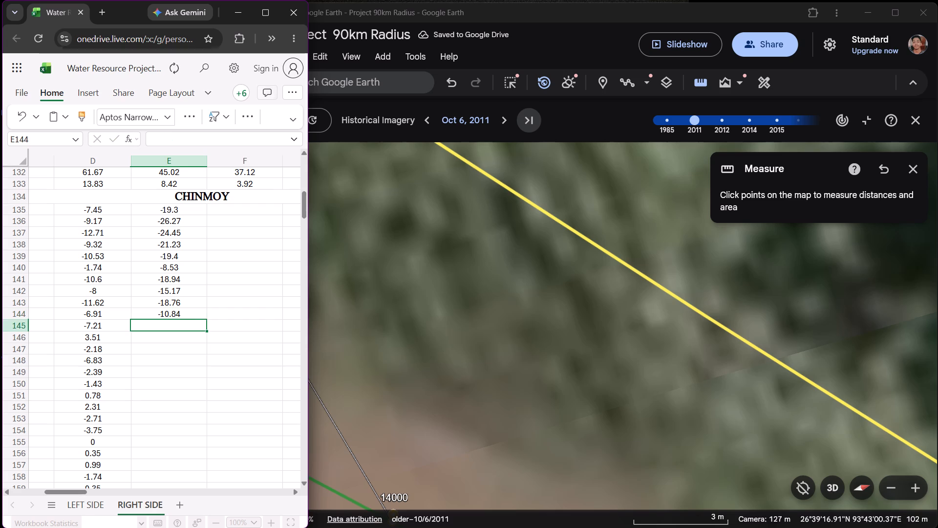
pyautogui.scroll(-8, 597, 290)
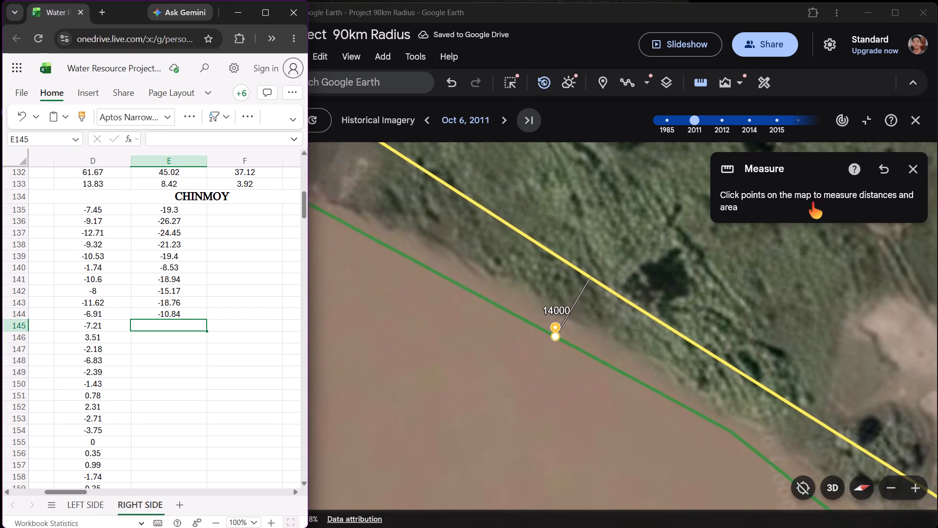
pyautogui.click(886, 169)
# Measure the distance from the 14100 marker on the green bank line straight across to the yellow bank line.
pyautogui.scroll(-5, 615, 333)
pyautogui.moveTo(681, 377); pyautogui.dragTo(417, 306)
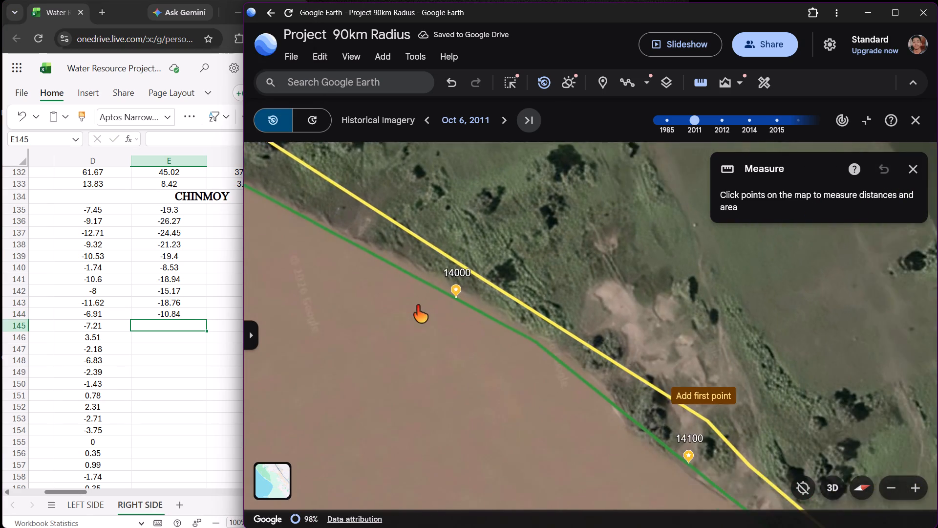
pyautogui.scroll(18, 577, 447)
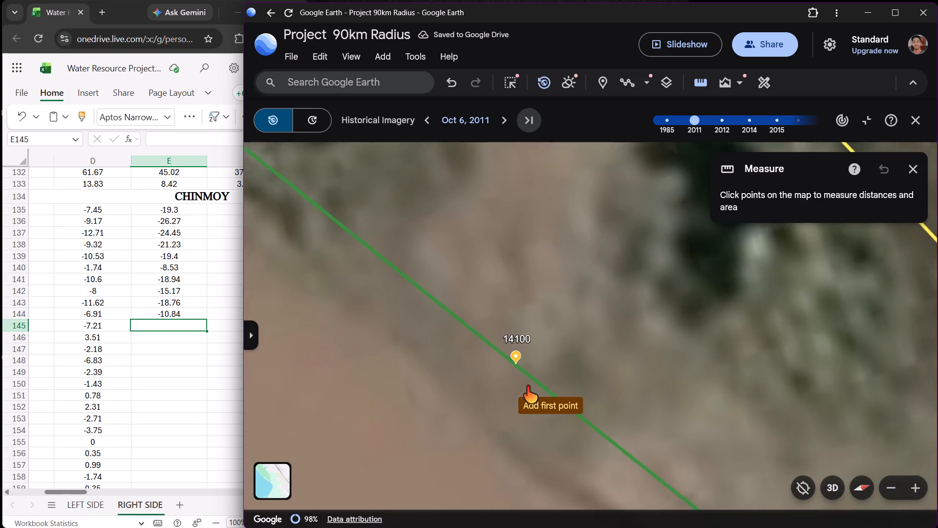
pyautogui.click(513, 364)
pyautogui.scroll(-6, 609, 320)
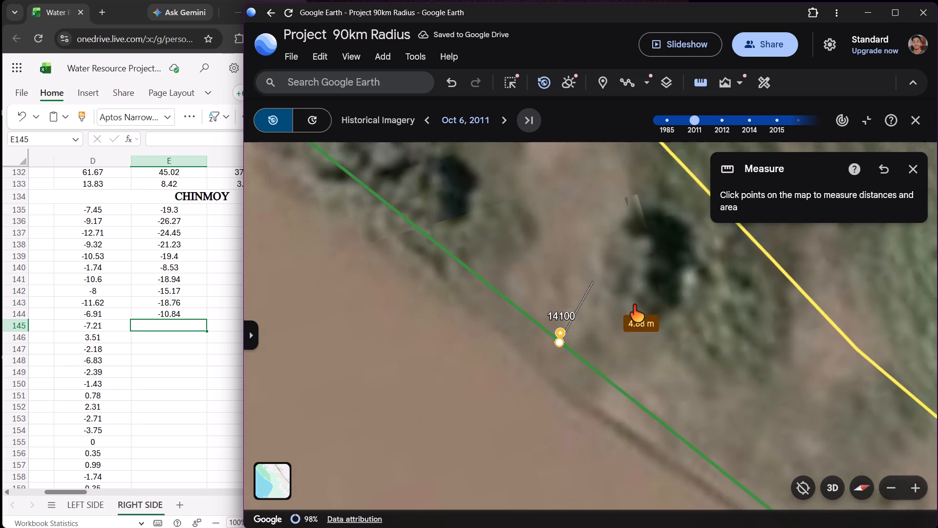
pyautogui.moveTo(633, 306); pyautogui.dragTo(556, 382)
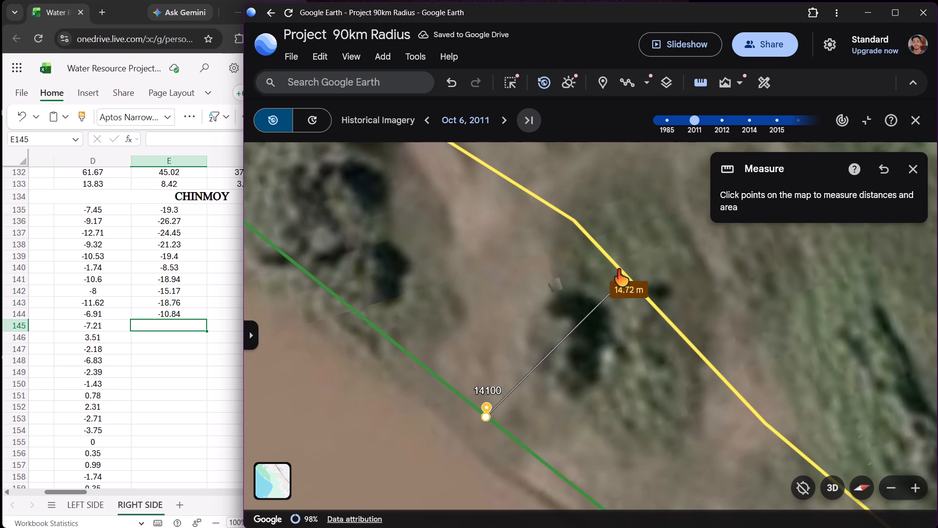
pyautogui.scroll(18, 618, 268)
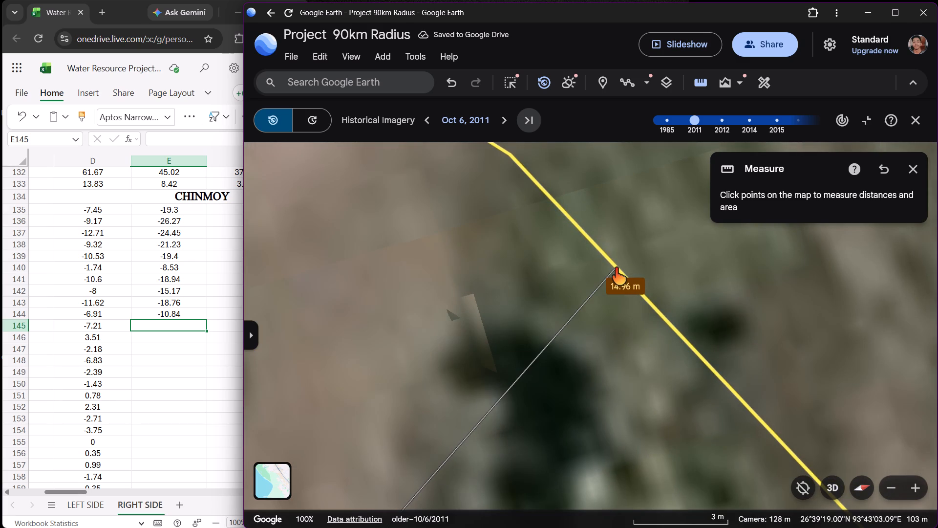
# Enter -14.96 as the 2011-2016 value for chainage 14100 in cell E145 and clear the measurement point on the map.
pyautogui.click(172, 324)
pyautogui.write("'-14.")
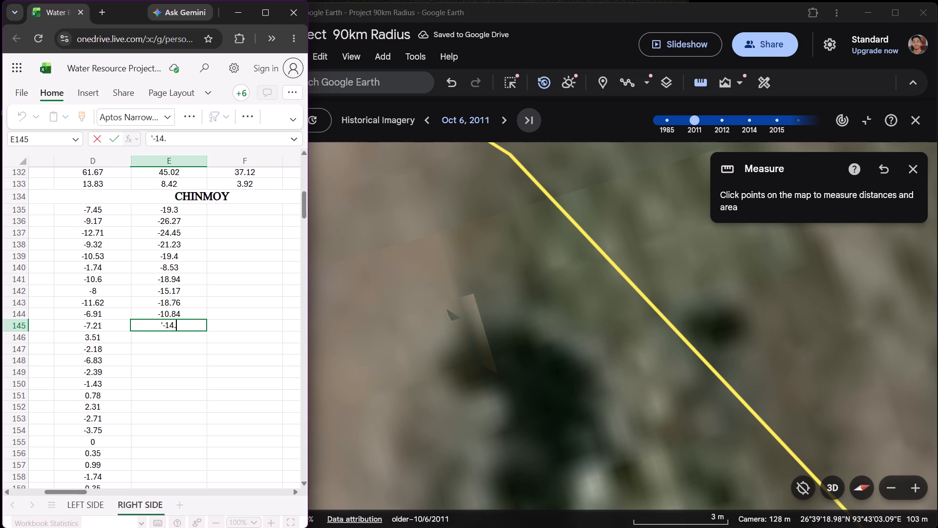
pyautogui.write('96')
pyautogui.click(172, 340)
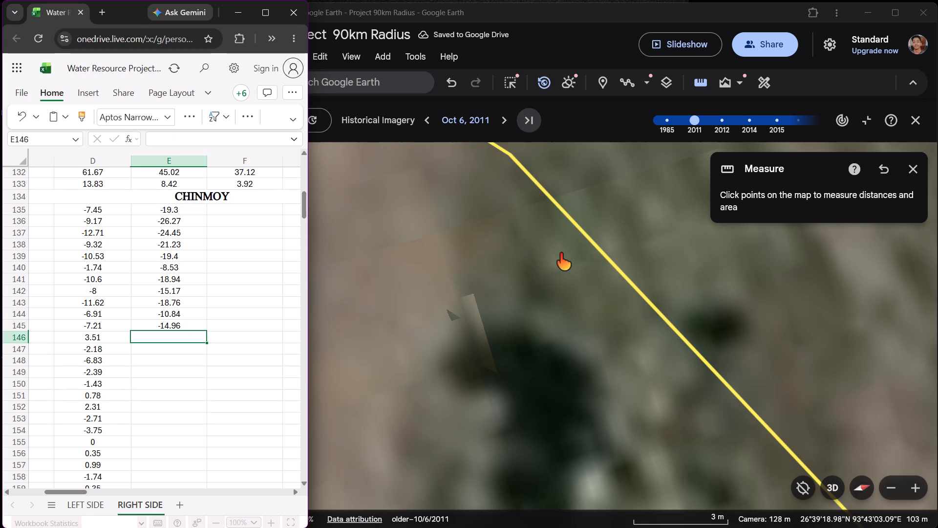
pyautogui.scroll(-12, 699, 255)
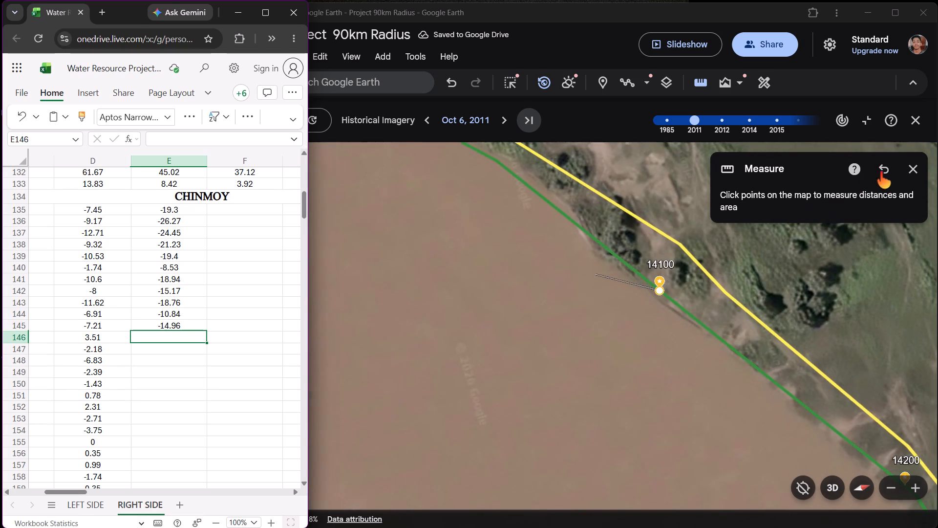
pyautogui.click(881, 171)
# Measure the distance from the 14200 marker on the green bank line straight across to the yellow bank line.
pyautogui.moveTo(712, 301); pyautogui.dragTo(415, 269)
pyautogui.moveTo(602, 431); pyautogui.dragTo(567, 385)
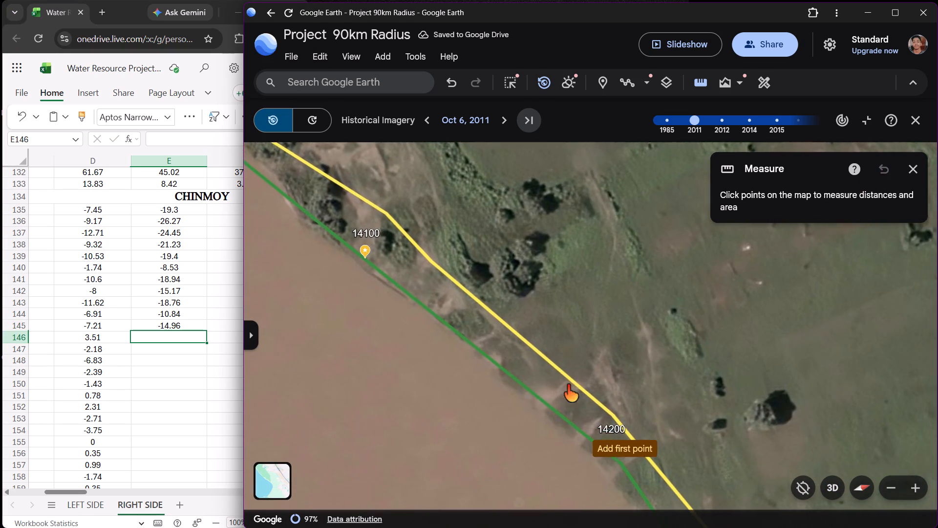
pyautogui.moveTo(567, 385); pyautogui.dragTo(508, 310)
pyautogui.scroll(18, 531, 341)
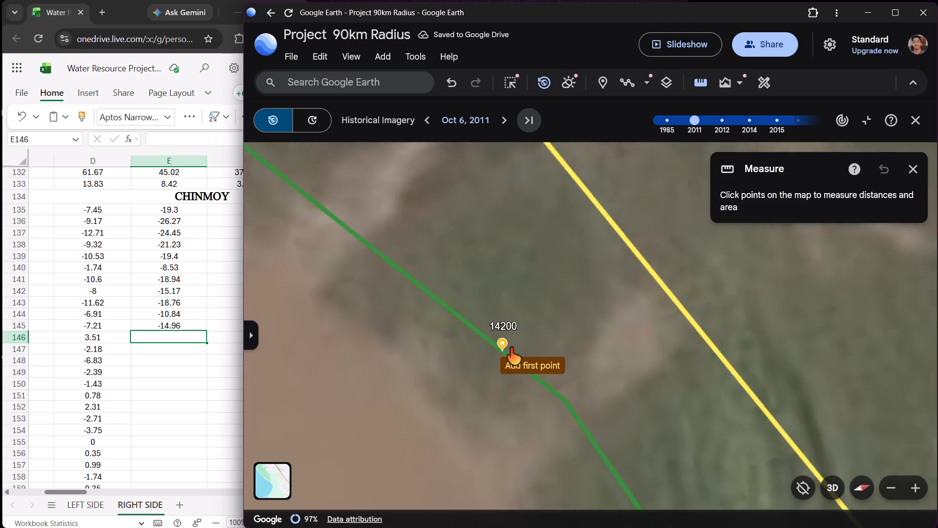
pyautogui.scroll(6, 513, 357)
pyautogui.click(497, 355)
pyautogui.scroll(-4, 621, 251)
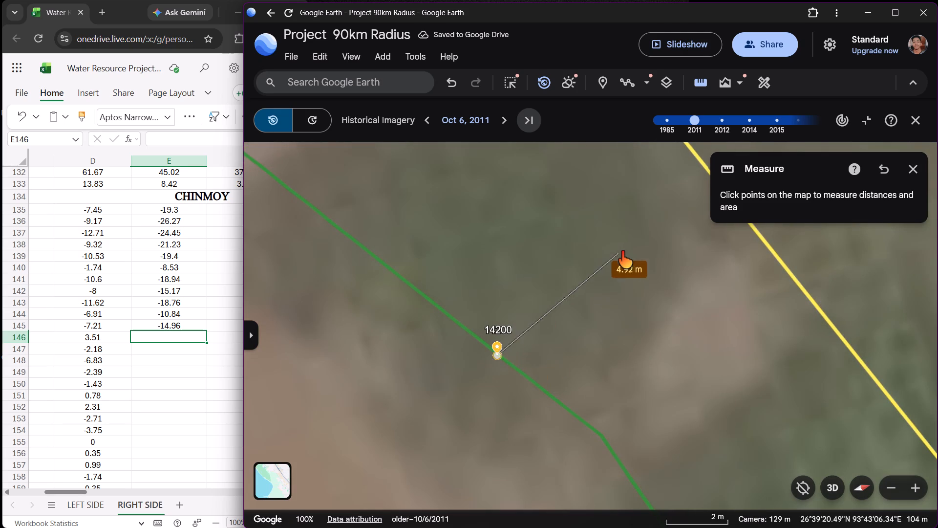
pyautogui.scroll(-2, 621, 251)
pyautogui.moveTo(620, 254); pyautogui.dragTo(583, 294)
pyautogui.scroll(12, 613, 279)
pyautogui.scroll(5, 634, 235)
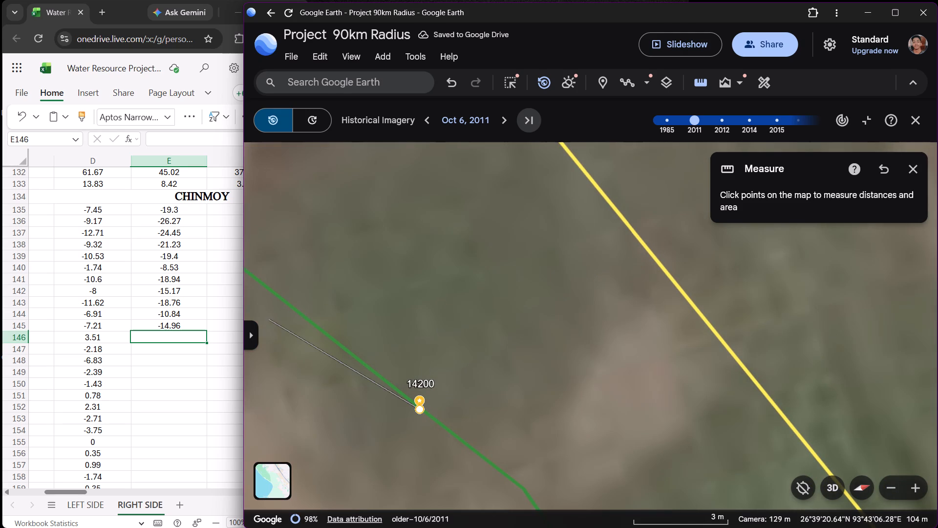
# Enter -8.7 as the 2011-2016 value for chainage 14200 in cell E146 and clear the measurement point on the map.
pyautogui.click(174, 340)
pyautogui.write("'-")
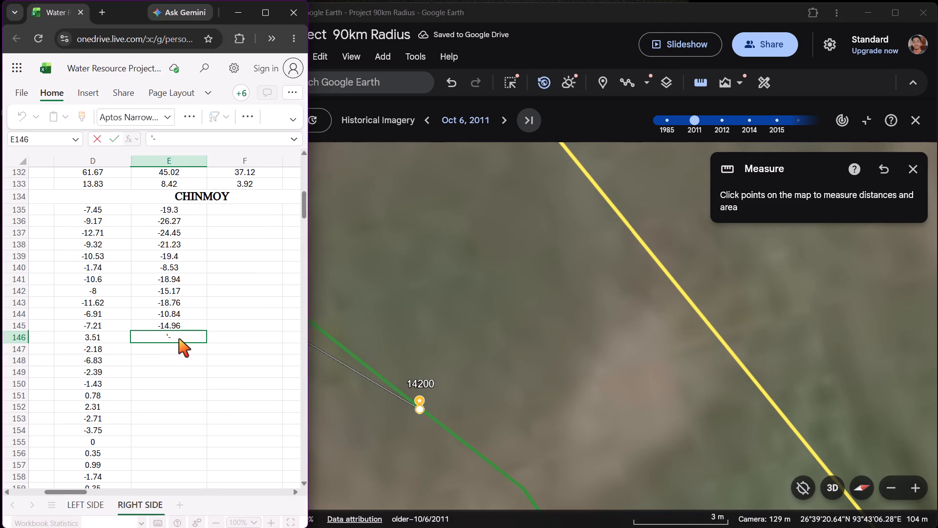
pyautogui.write('8.')
pyautogui.press('7')
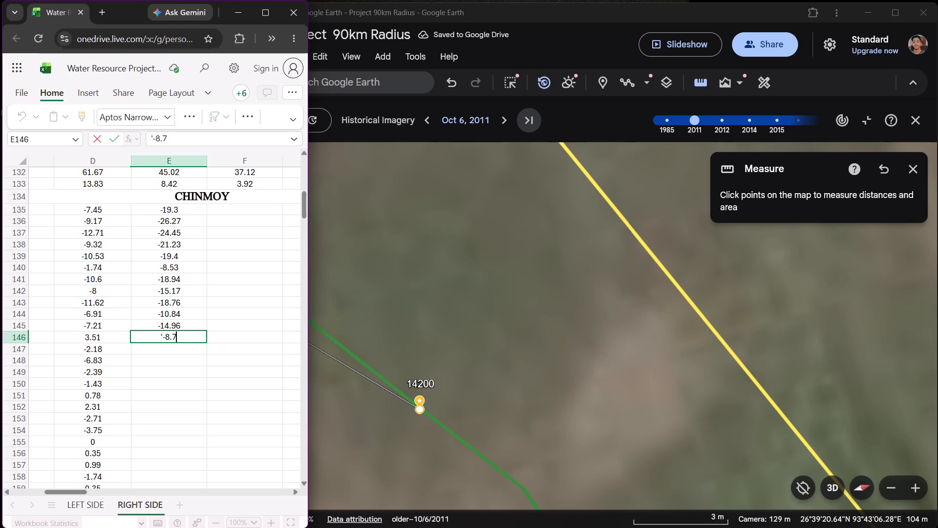
pyautogui.click(181, 349)
pyautogui.scroll(-5, 603, 290)
pyautogui.click(876, 167)
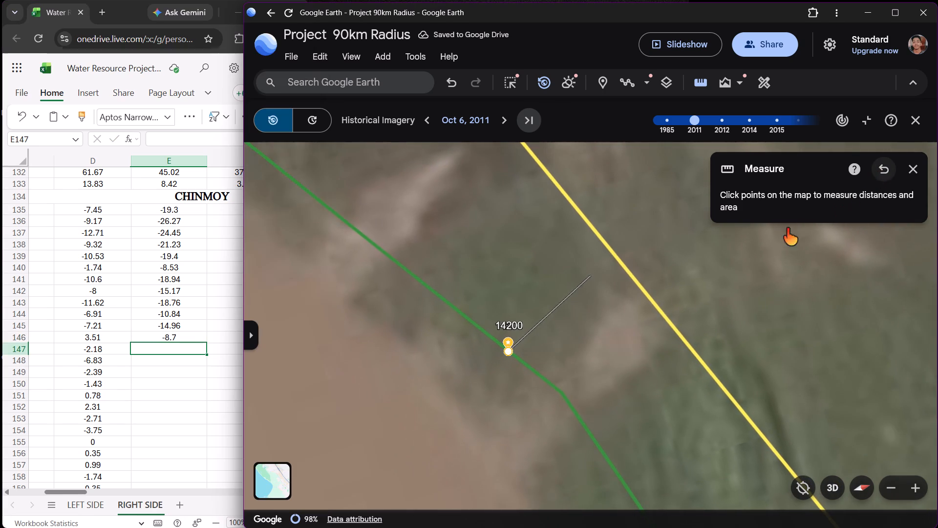
# Measure the distance from the 14300 marker on the green bank line straight across to the yellow bank line.
pyautogui.scroll(-5, 544, 347)
pyautogui.moveTo(599, 408); pyautogui.dragTo(463, 278)
pyautogui.scroll(-3, 575, 401)
pyautogui.moveTo(592, 424); pyautogui.dragTo(435, 253)
pyautogui.scroll(13, 537, 436)
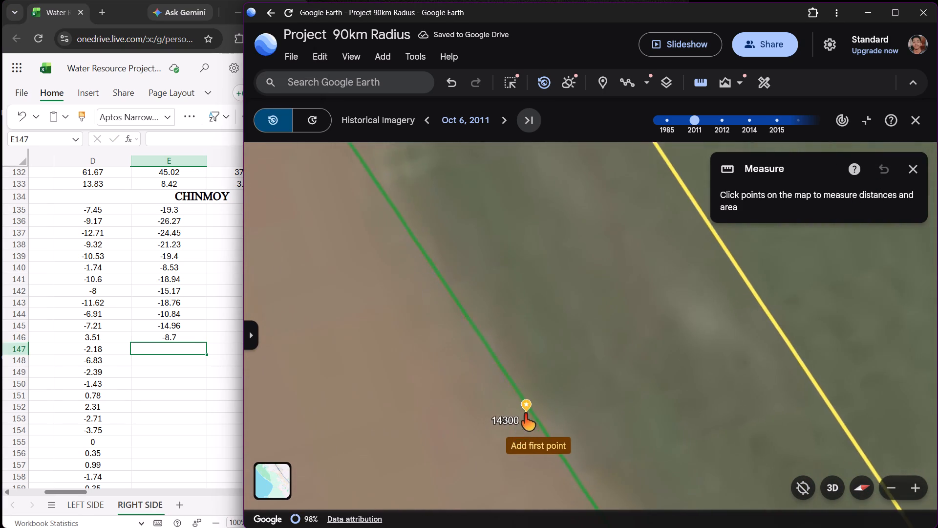
pyautogui.scroll(6, 527, 409)
pyautogui.click(524, 413)
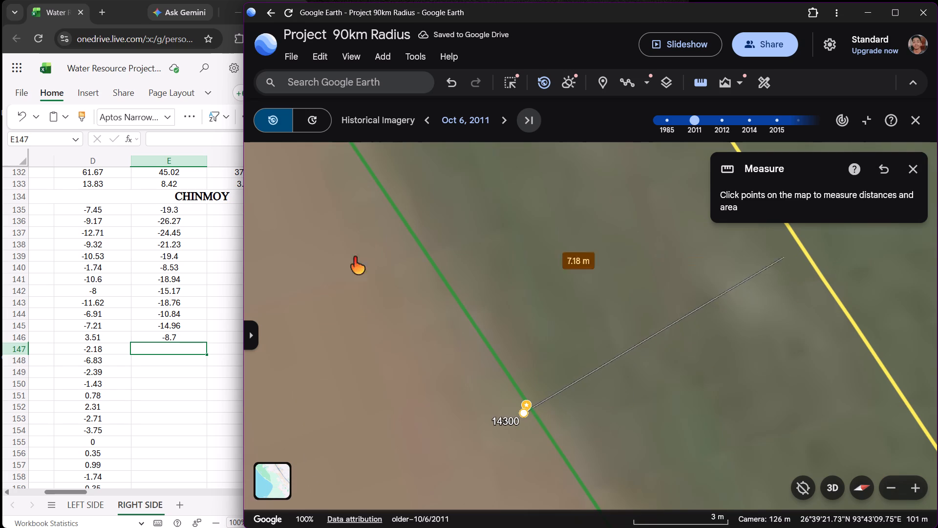
# Enter -10.07 as the 2011-2016 value for chainage 14300 in cell E147 and clear the measurement point on the map.
pyautogui.click(188, 350)
pyautogui.write("'-10")
pyautogui.write('.07')
pyautogui.click(185, 358)
pyautogui.scroll(-1, 185, 358)
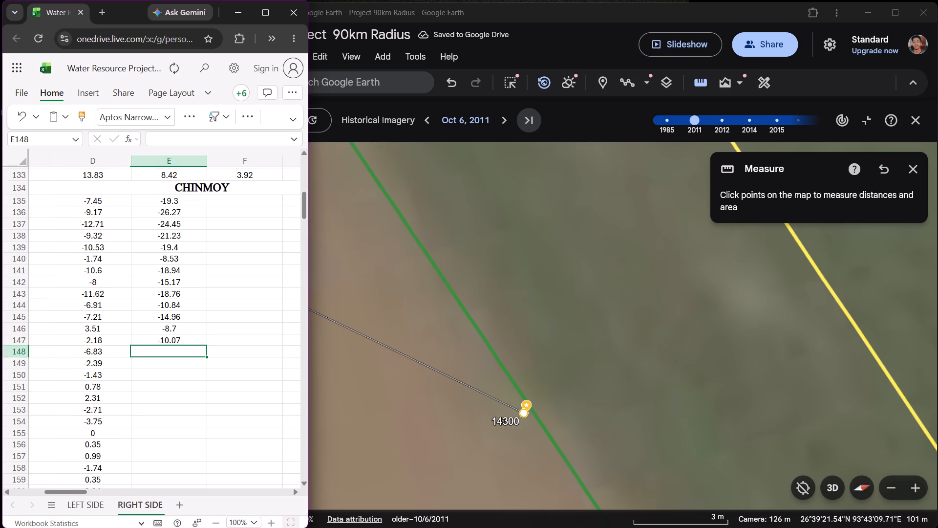
pyautogui.scroll(-1, 185, 358)
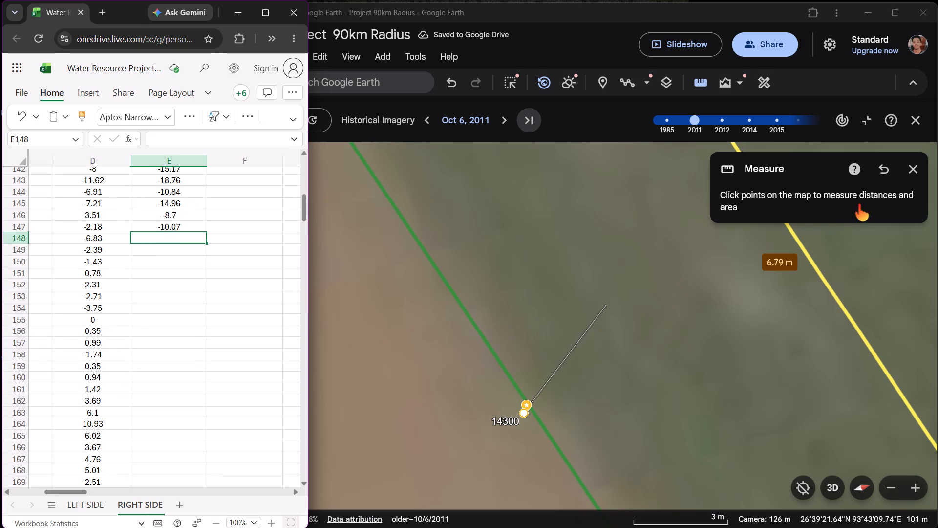
pyautogui.click(888, 167)
# Measure the distance from the 14400 marker on the green bank line straight across to the yellow bank line.
pyautogui.scroll(-10, 649, 317)
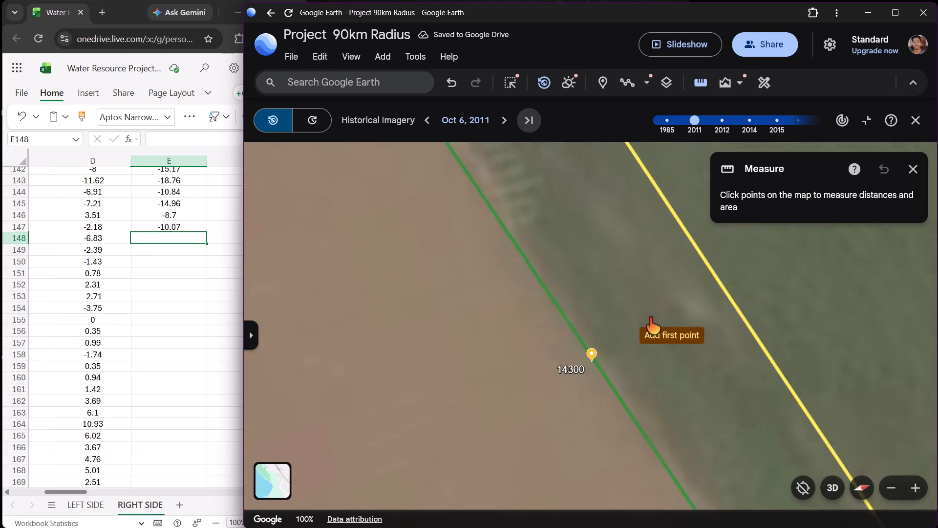
pyautogui.scroll(-2, 649, 317)
pyautogui.moveTo(686, 371); pyautogui.dragTo(479, 202)
pyautogui.scroll(-5, 534, 344)
pyautogui.moveTo(565, 390); pyautogui.dragTo(526, 237)
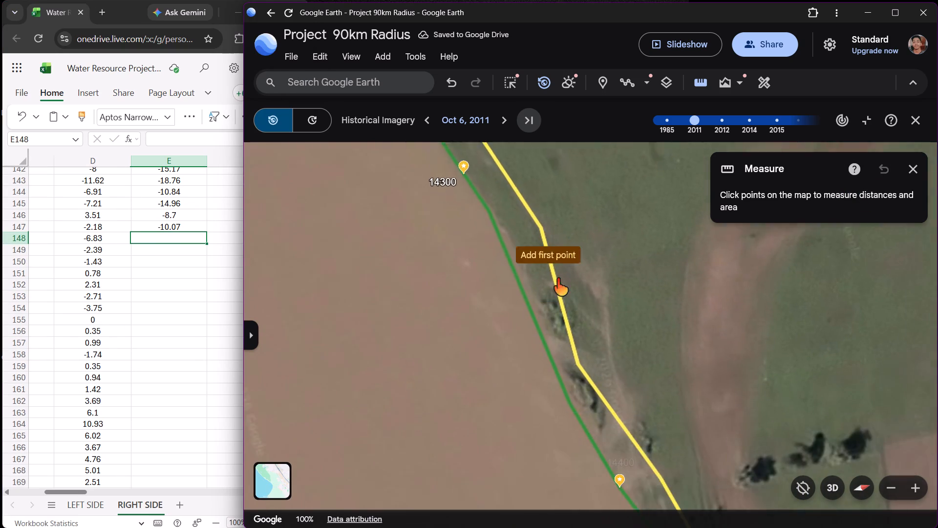
pyautogui.scroll(14, 609, 442)
pyautogui.scroll(7, 604, 433)
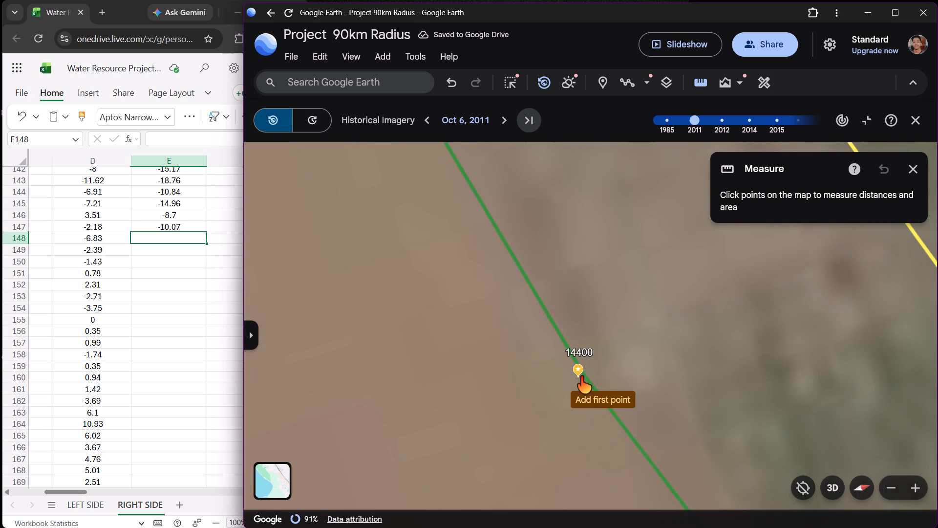
pyautogui.click(577, 378)
pyautogui.scroll(-4, 707, 315)
pyautogui.moveTo(743, 291); pyautogui.dragTo(741, 296)
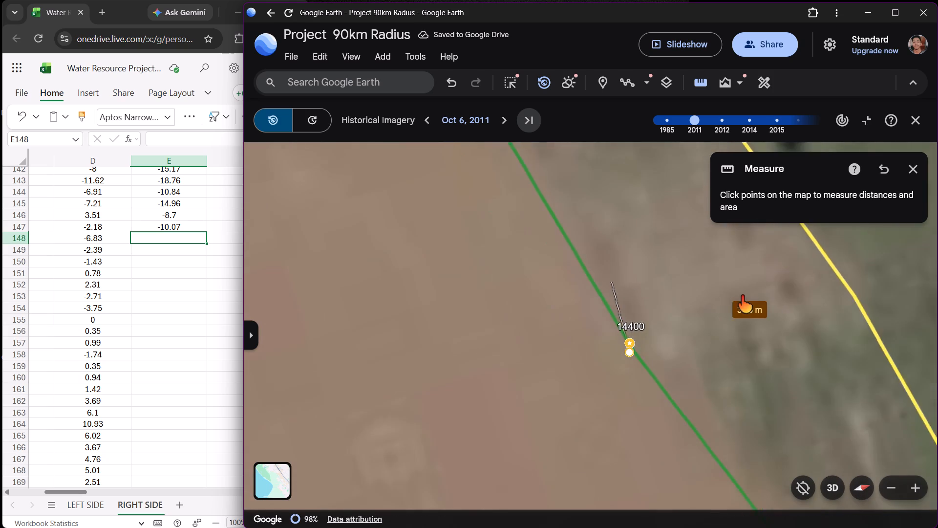
pyautogui.moveTo(741, 296); pyautogui.dragTo(676, 353)
pyautogui.scroll(13, 761, 310)
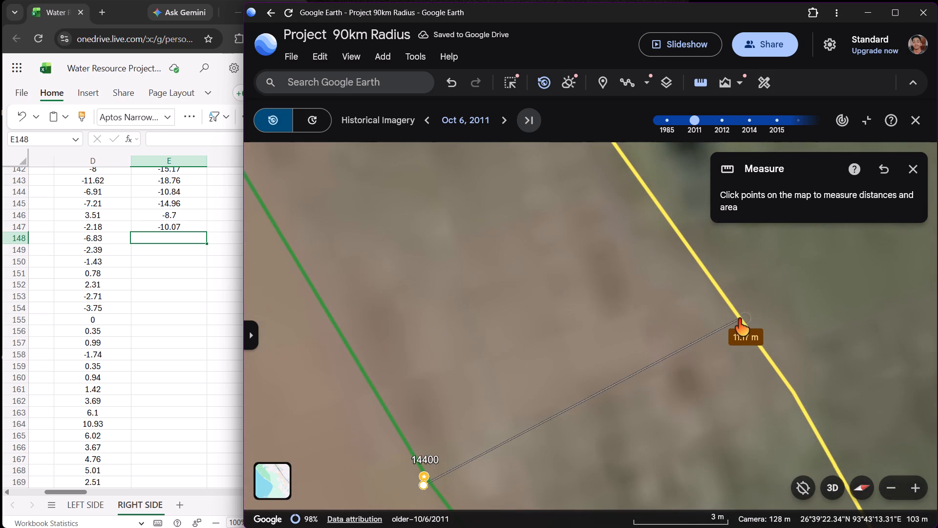
# Enter -11.19 as the 2011-2016 value for chainage 14400 in cell E148 and clear the measurement point on the map.
pyautogui.click(183, 237)
pyautogui.write("'-")
pyautogui.write('11')
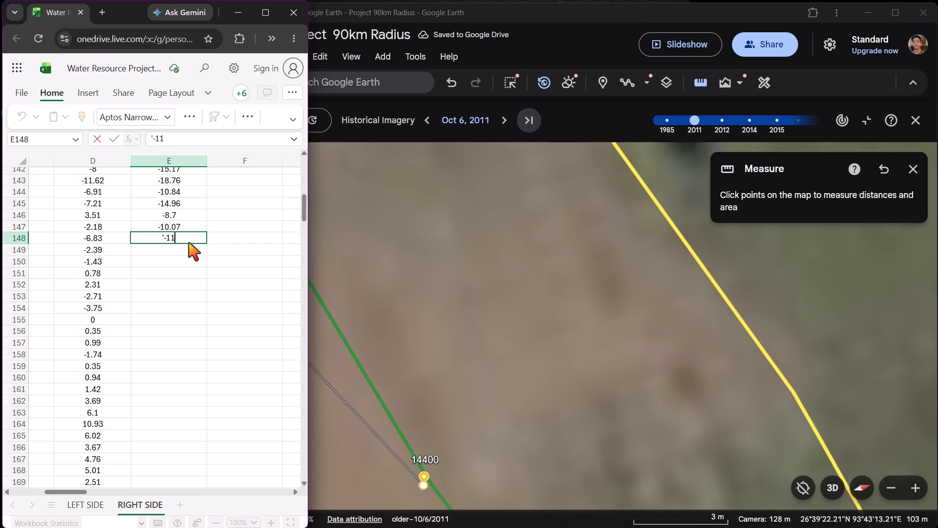
pyautogui.write('.19')
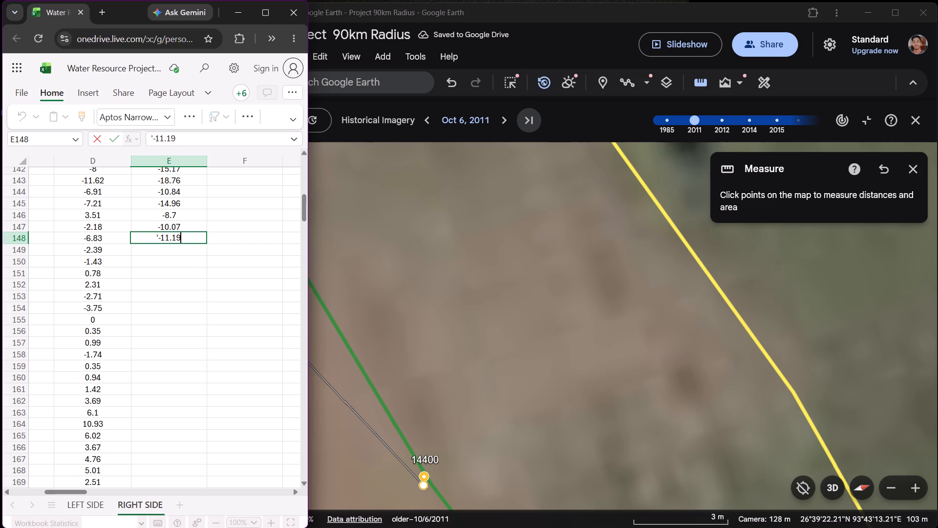
pyautogui.click(189, 248)
pyautogui.scroll(-7, 514, 311)
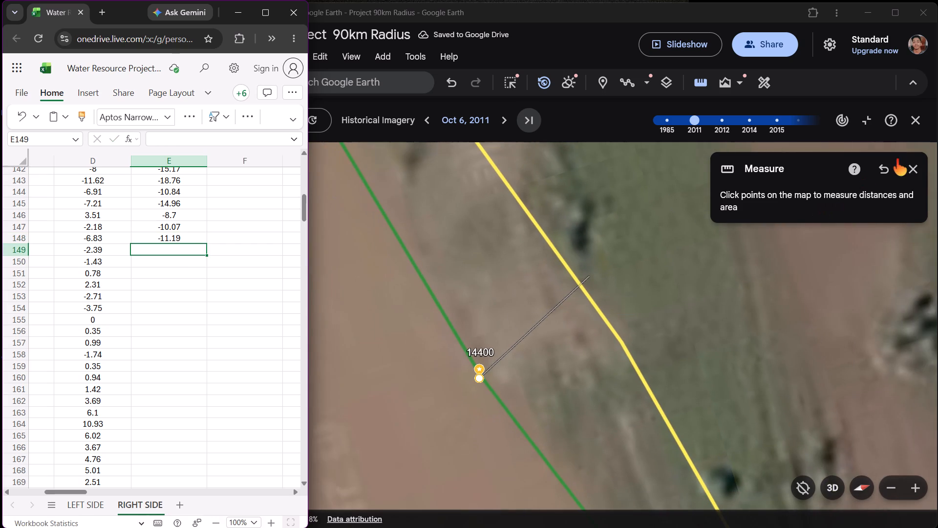
pyautogui.click(886, 165)
# Measure the distance from the 14500 marker on the green bank line straight across to the yellow bank line.
pyautogui.scroll(-6, 507, 303)
pyautogui.moveTo(552, 406); pyautogui.dragTo(436, 244)
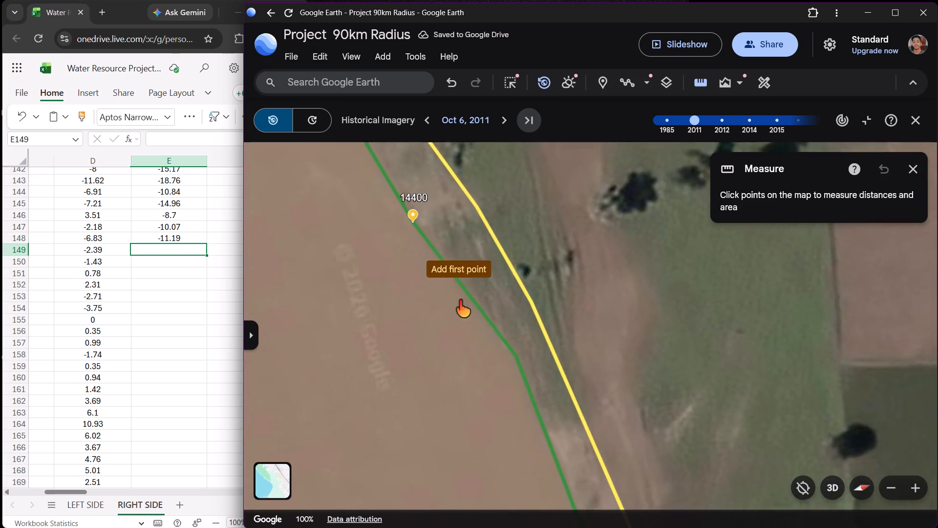
pyautogui.scroll(-5, 493, 358)
pyautogui.moveTo(528, 408); pyautogui.dragTo(457, 272)
pyautogui.scroll(15, 493, 374)
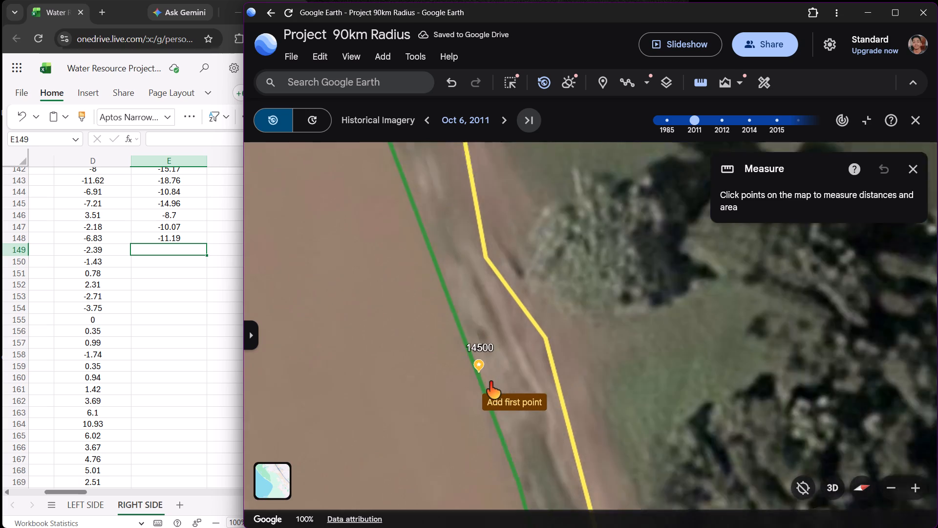
pyautogui.scroll(12, 490, 382)
pyautogui.click(452, 355)
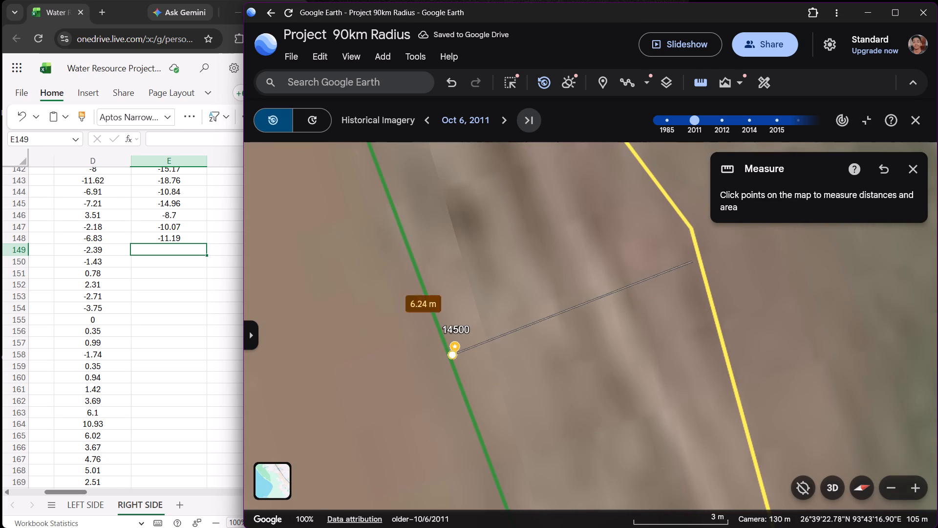
# Enter -8.21 as the 2011-2016 value for chainage 14500 in cell E149 and clear the measurement point on the map.
pyautogui.click(168, 252)
pyautogui.write("'-")
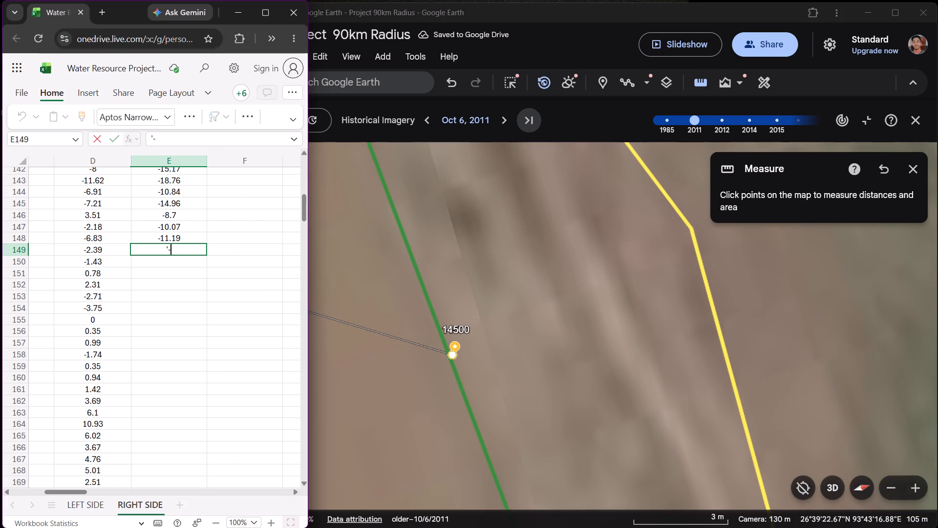
pyautogui.press('8')
pyautogui.press('.')
pyautogui.write('21')
pyautogui.click(172, 263)
pyautogui.scroll(-5, 624, 266)
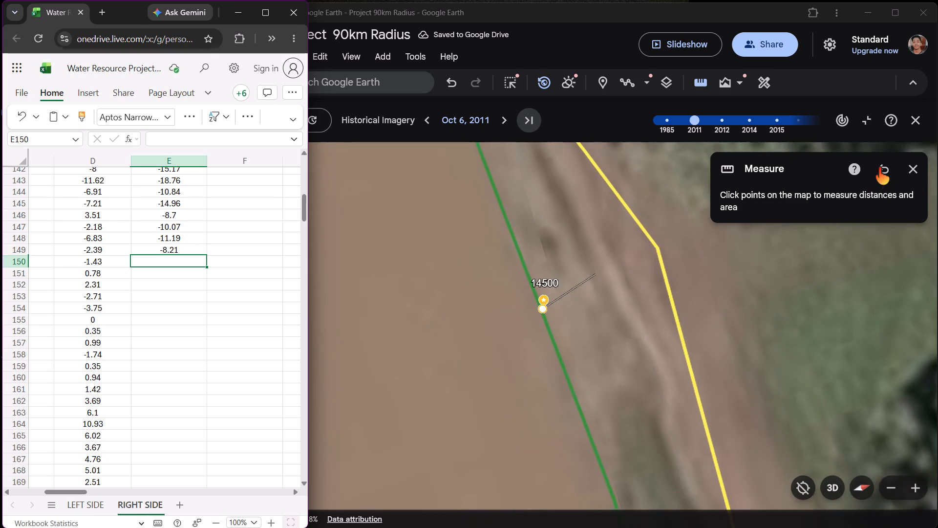
pyautogui.click(876, 167)
# Measure the distance from the 14600 marker on the green bank line straight across to the yellow bank line.
pyautogui.scroll(-7, 618, 309)
pyautogui.moveTo(636, 401); pyautogui.dragTo(469, 214)
pyautogui.scroll(-5, 508, 290)
pyautogui.moveTo(546, 430); pyautogui.dragTo(498, 245)
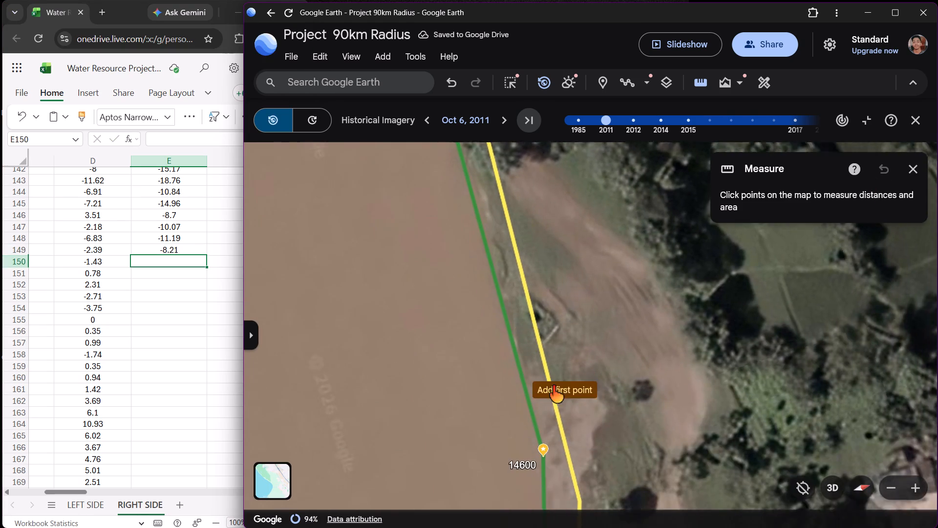
pyautogui.scroll(13, 541, 441)
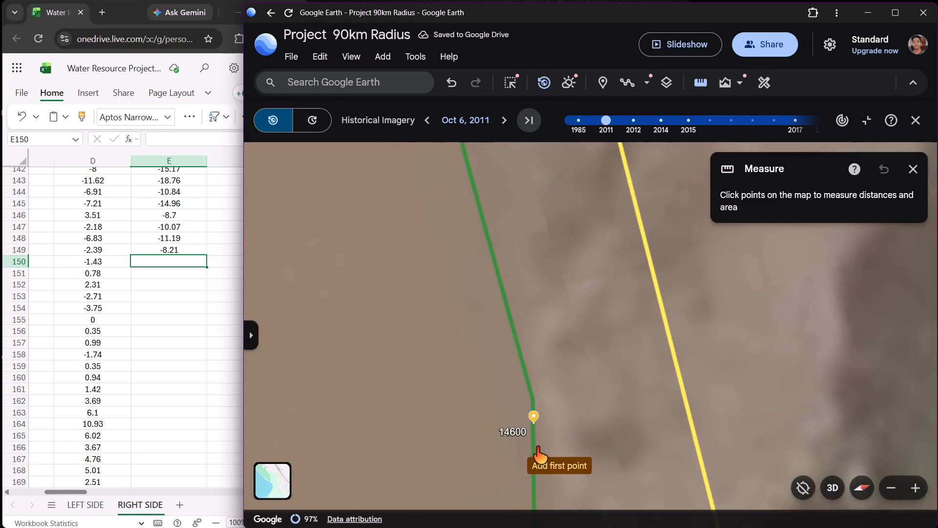
pyautogui.scroll(11, 533, 442)
pyautogui.click(531, 419)
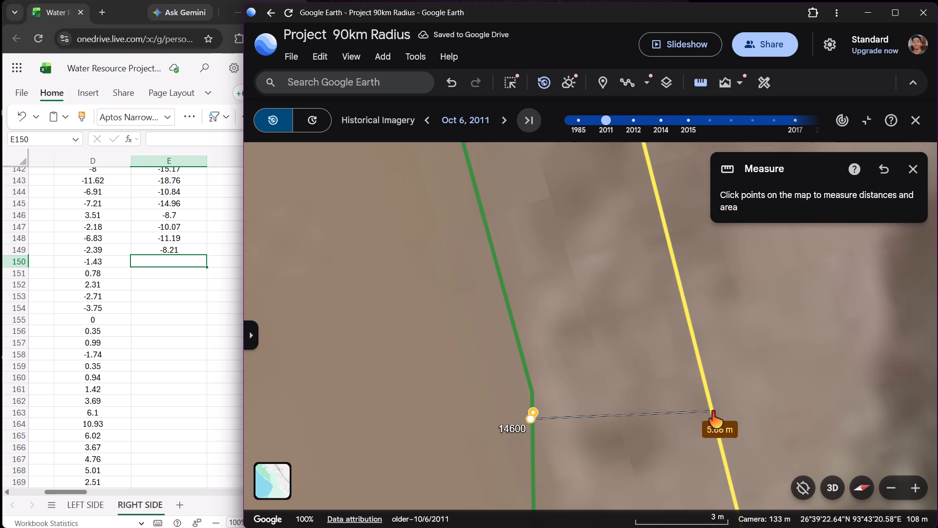
# Enter -5.68 as the 2011-2016 value for chainage 14600 in cell E150 and clear the measurement point on the map.
pyautogui.click(179, 265)
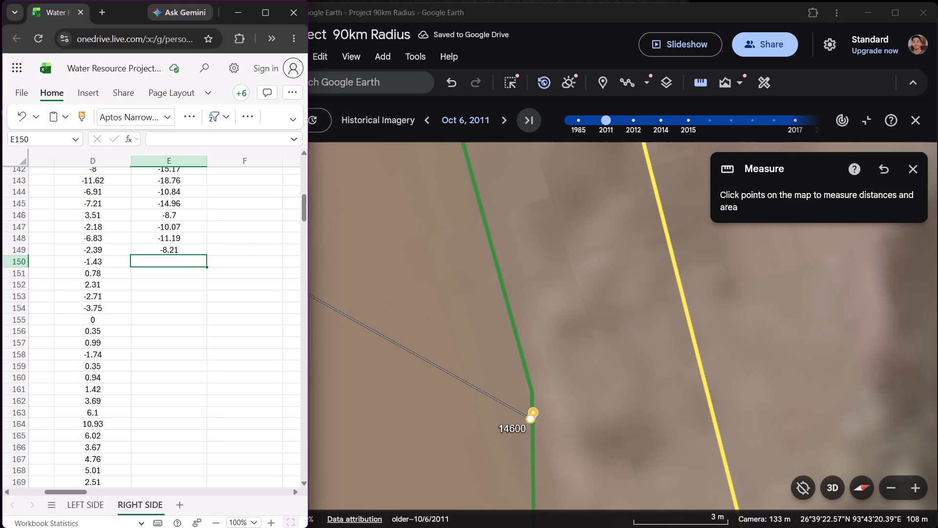
pyautogui.write("'-")
pyautogui.press('5')
pyautogui.press('.')
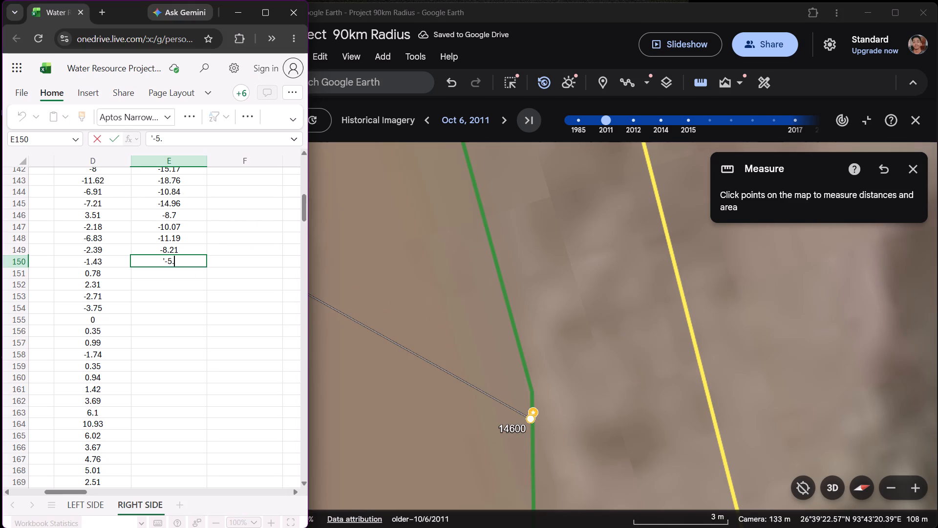
pyautogui.write('68')
pyautogui.click(186, 274)
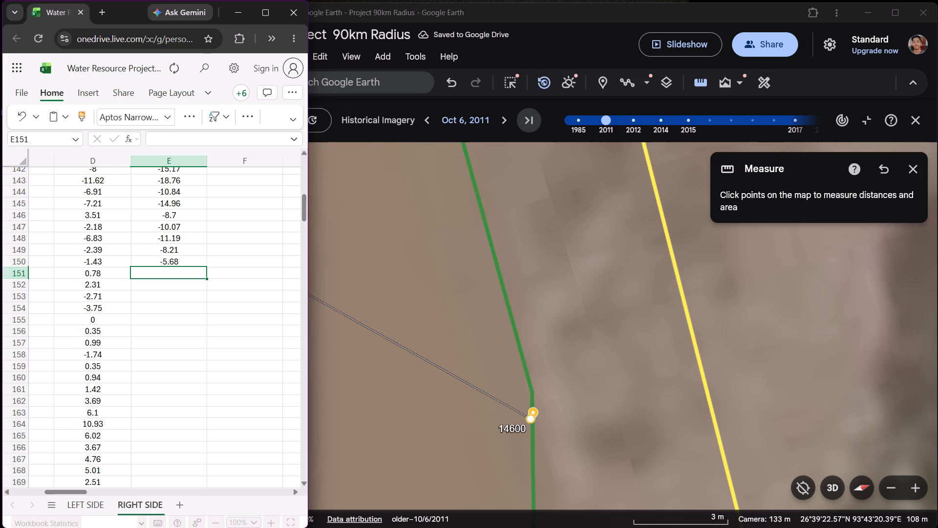
pyautogui.moveTo(73, 492); pyautogui.dragTo(41, 490)
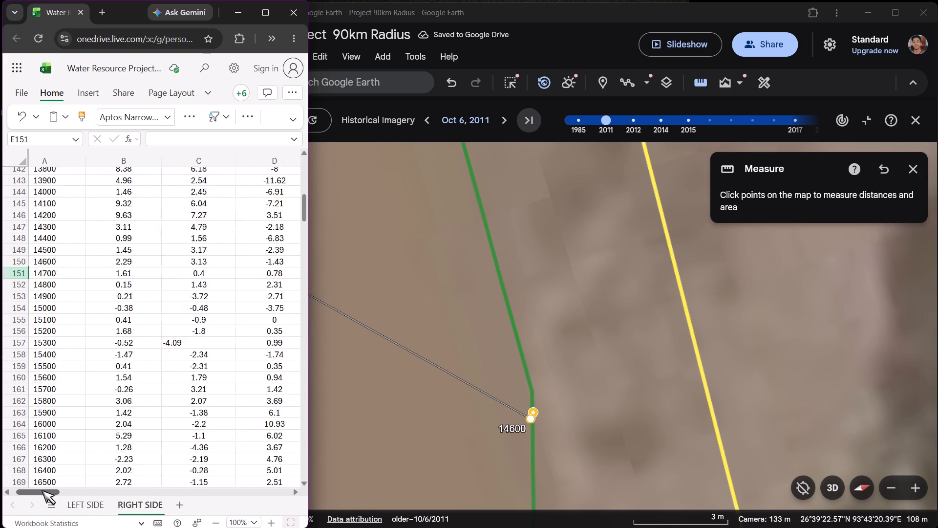
pyautogui.moveTo(41, 490); pyautogui.dragTo(49, 488)
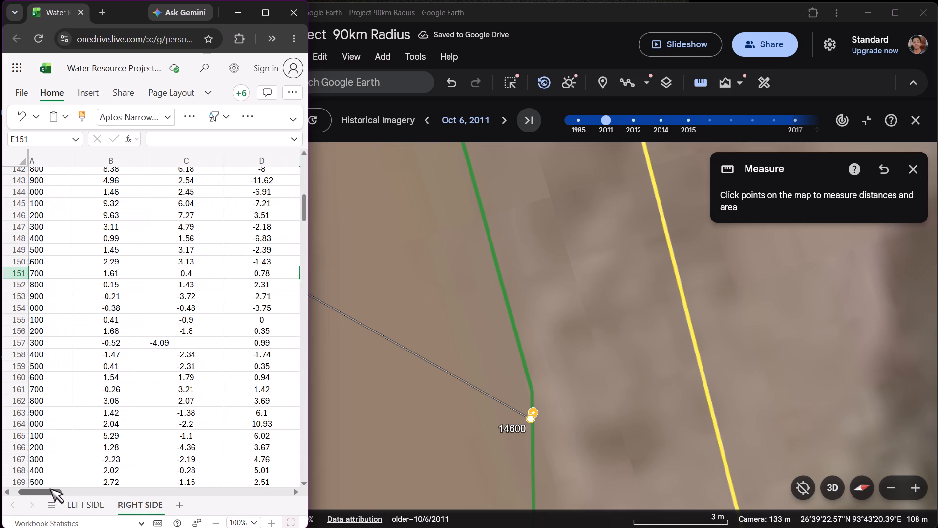
pyautogui.moveTo(49, 488); pyautogui.dragTo(78, 487)
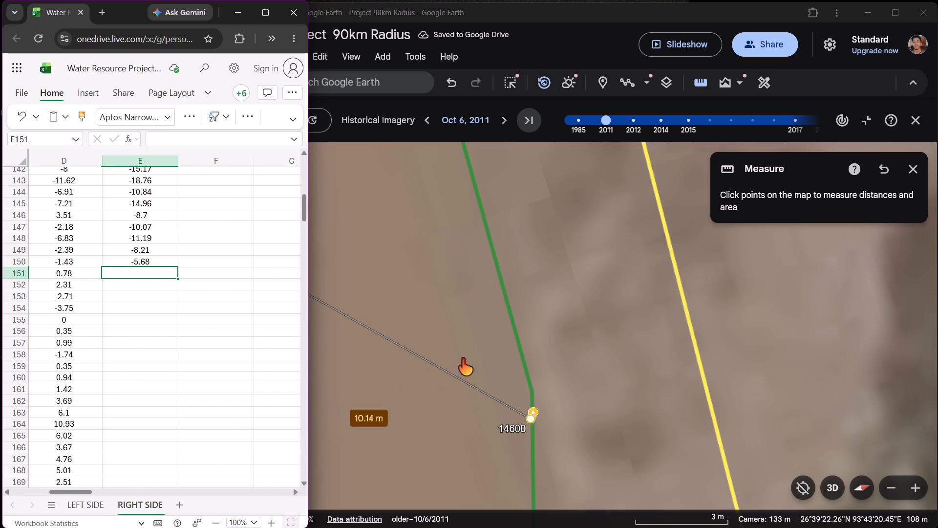
pyautogui.click(882, 169)
# Measure the distance from the 14700 marker on the green bank line straight across to the yellow bank line.
pyautogui.scroll(-6, 495, 394)
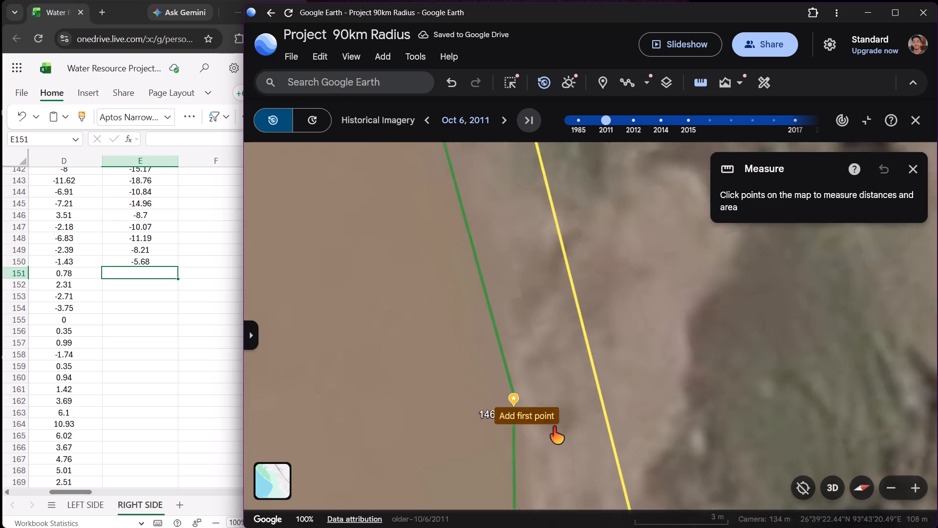
pyautogui.scroll(-4, 553, 427)
pyautogui.moveTo(556, 443); pyautogui.dragTo(513, 214)
pyautogui.scroll(-5, 522, 271)
pyautogui.moveTo(543, 421); pyautogui.dragTo(524, 191)
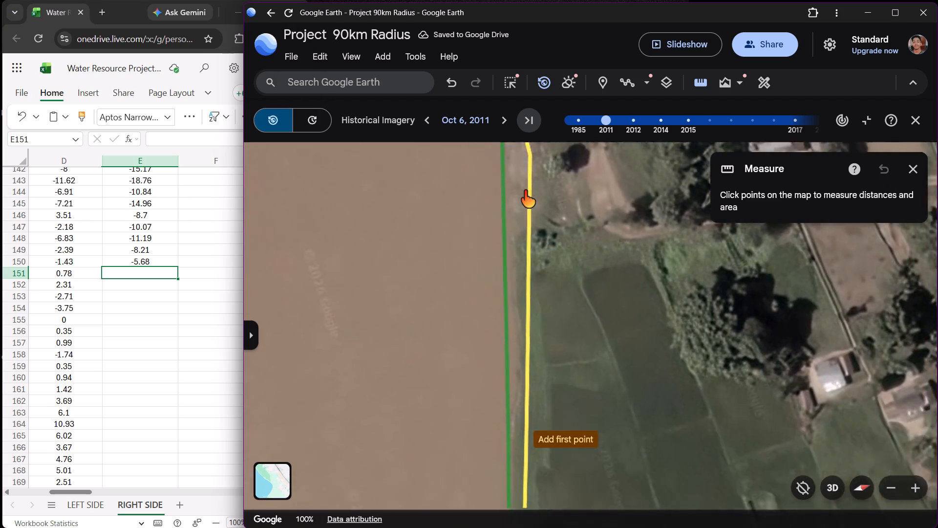
pyautogui.moveTo(523, 391); pyautogui.dragTo(491, 341)
pyautogui.scroll(9, 472, 307)
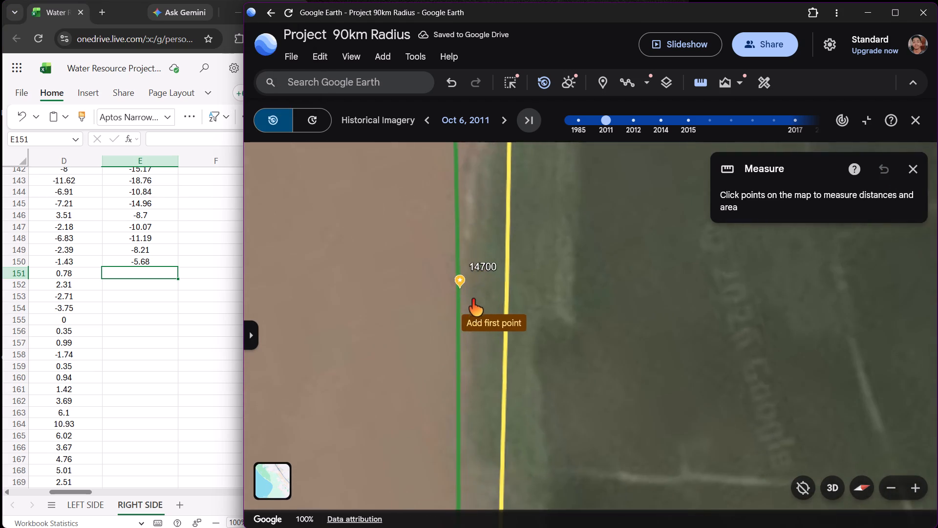
pyautogui.scroll(12, 472, 299)
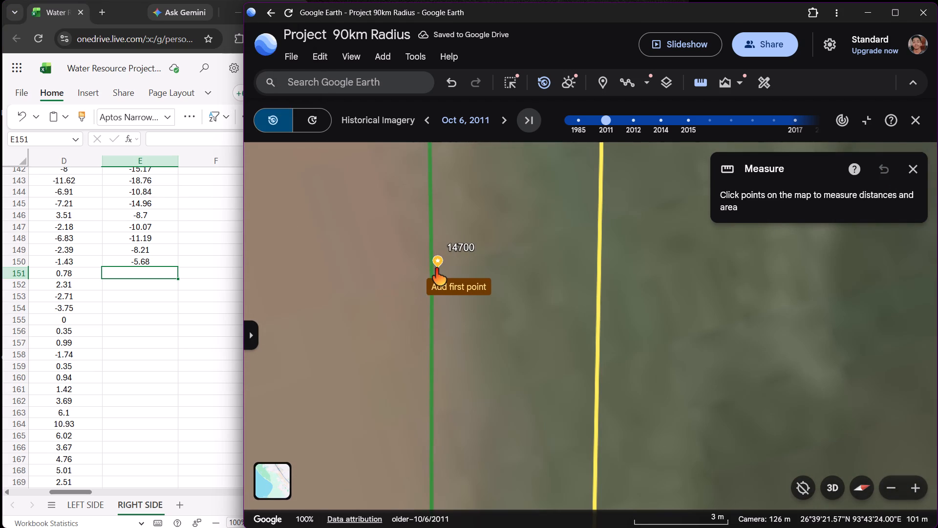
pyautogui.click(437, 268)
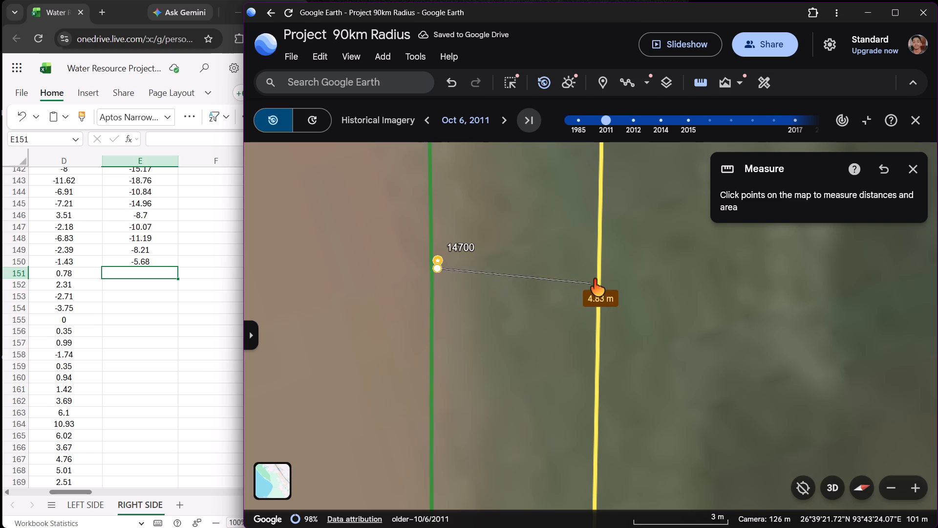
# Enter -5.04 as the 2011-2016 value for chainage 14700 in cell E151 and clear the measurement point on the map.
pyautogui.click(138, 272)
pyautogui.write("'-")
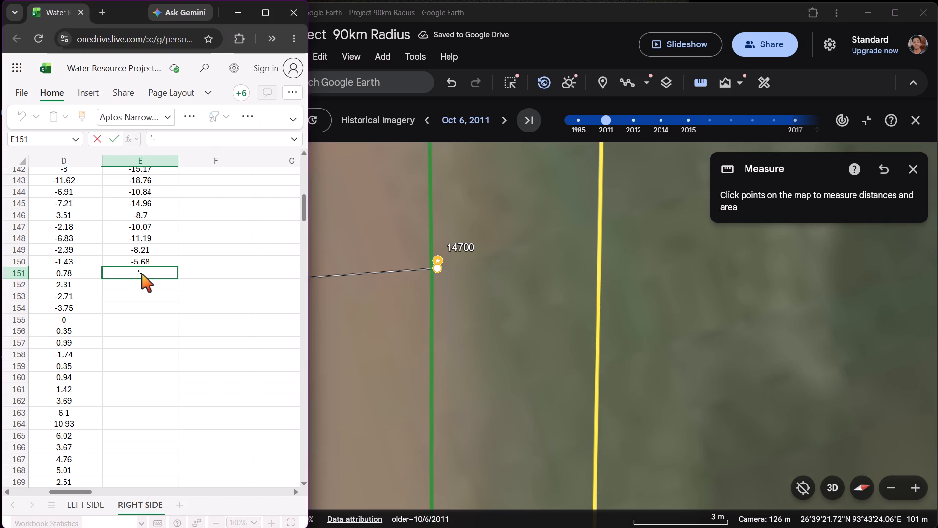
pyautogui.write('5.04')
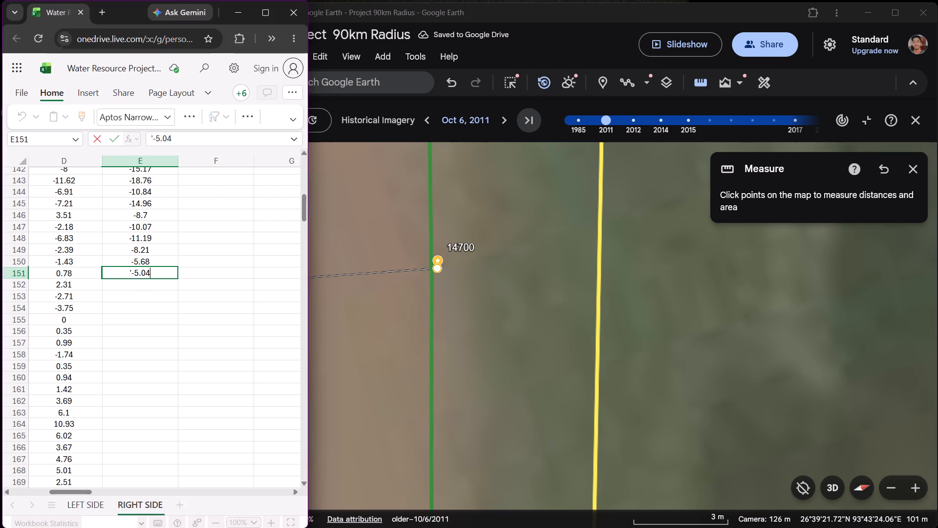
pyautogui.click(136, 281)
pyautogui.click(877, 168)
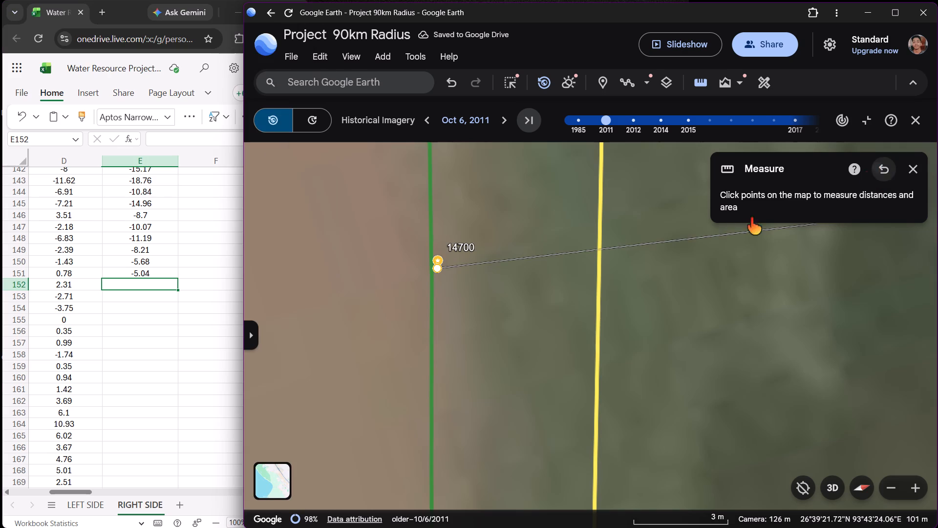
# Measure the distance from the 14800 marker on the green bank line straight across to the yellow bank line.
pyautogui.scroll(-13, 500, 282)
pyautogui.moveTo(488, 395); pyautogui.dragTo(452, 202)
pyautogui.scroll(-5, 477, 357)
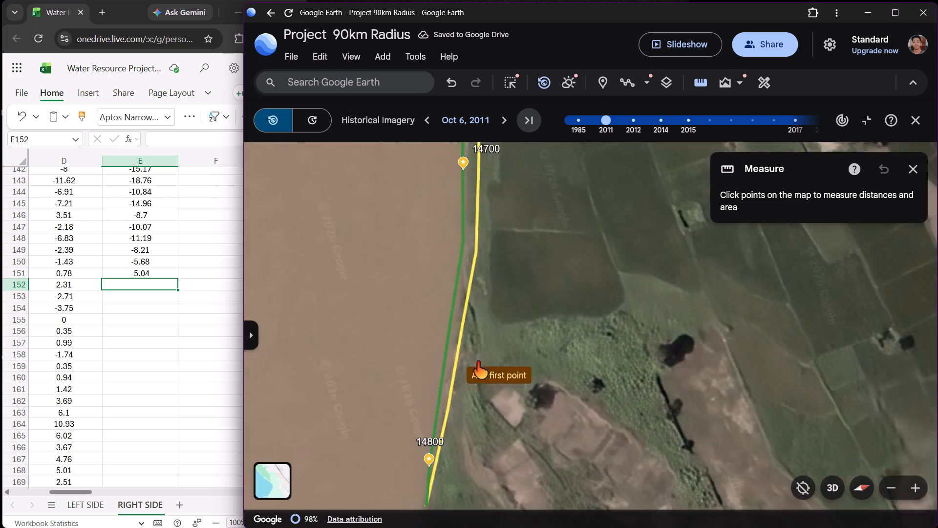
pyautogui.moveTo(462, 422); pyautogui.dragTo(465, 338)
pyautogui.scroll(19, 445, 371)
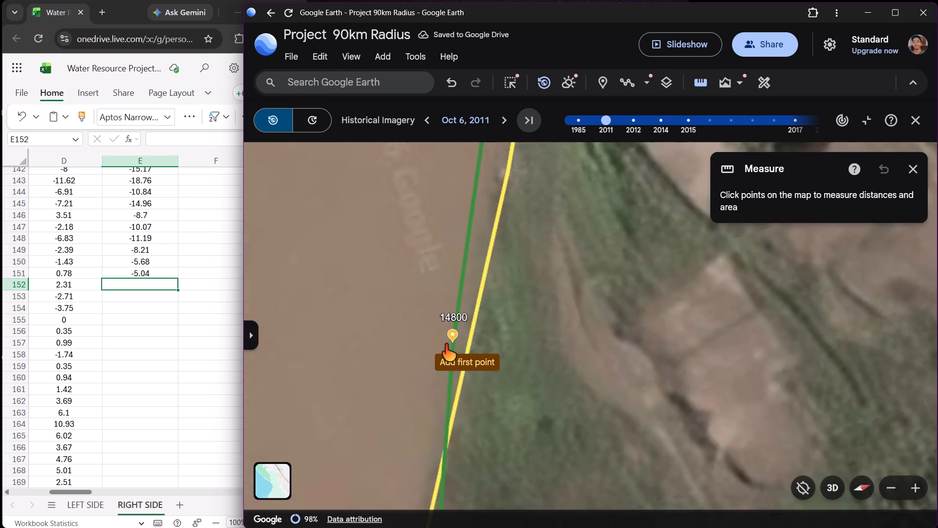
pyautogui.scroll(1, 445, 344)
pyautogui.scroll(5, 490, 345)
pyautogui.click(472, 338)
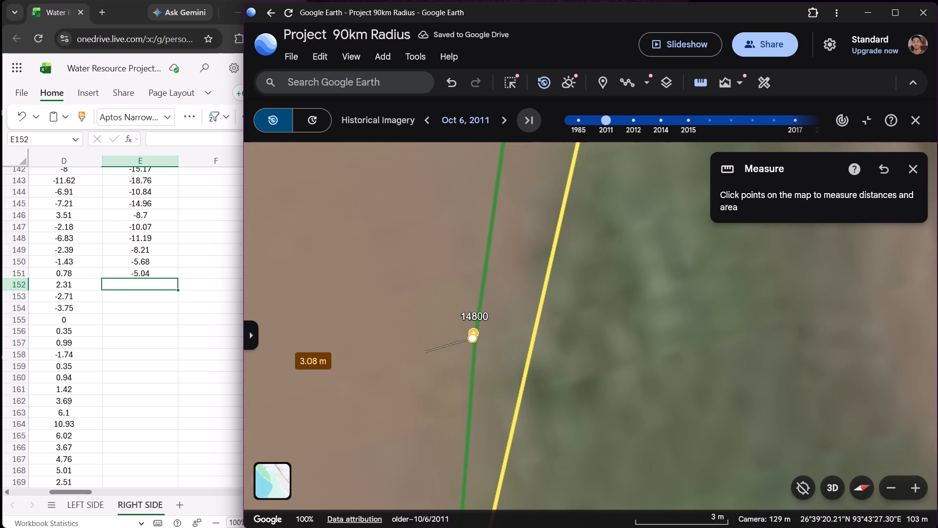
# Enter -1.84 as the 2011-2016 value for chainage 14800 in cell E152 and clear the measurement point on the map.
pyautogui.click(143, 286)
pyautogui.write("'-1.")
pyautogui.write('84')
pyautogui.click(147, 295)
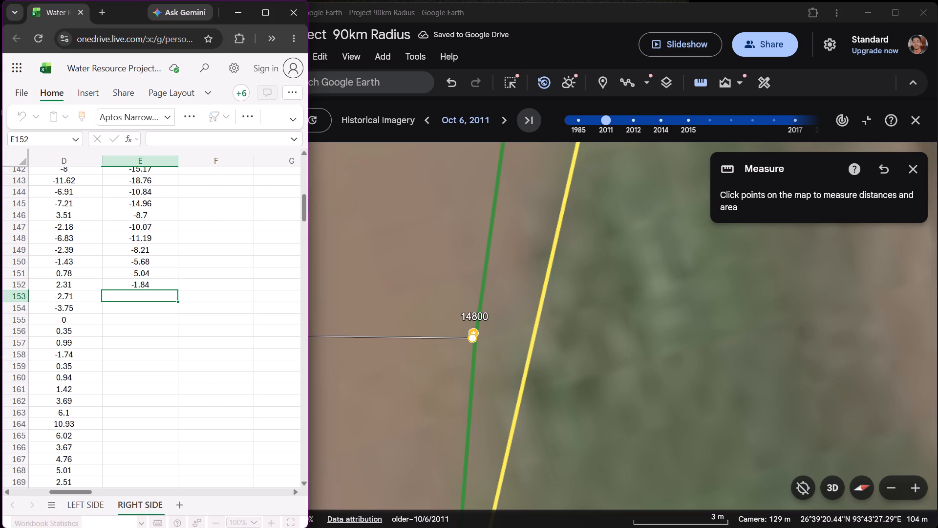
pyautogui.click(882, 170)
# Measure the distance from the 14900 marker on the green bank line straight across to the yellow bank line.
pyautogui.scroll(-6, 477, 336)
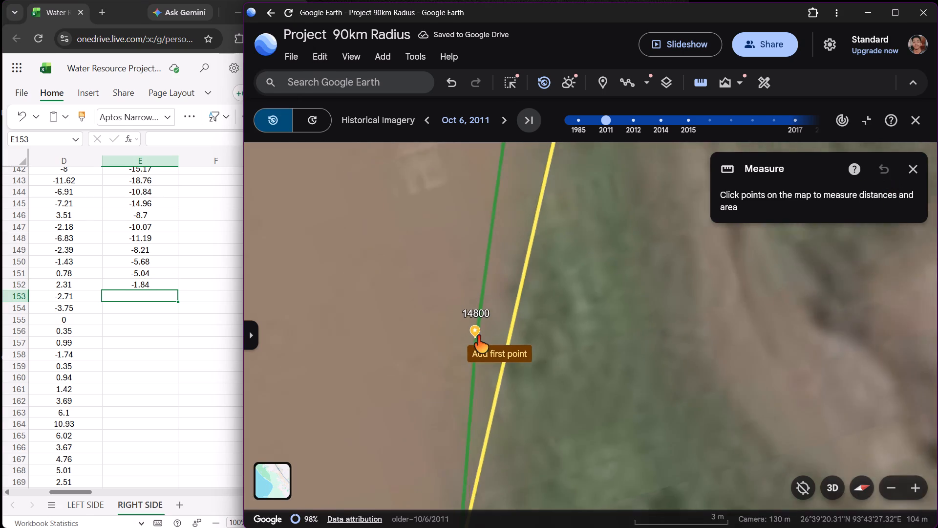
pyautogui.scroll(-14, 477, 336)
pyautogui.moveTo(489, 443); pyautogui.dragTo(469, 237)
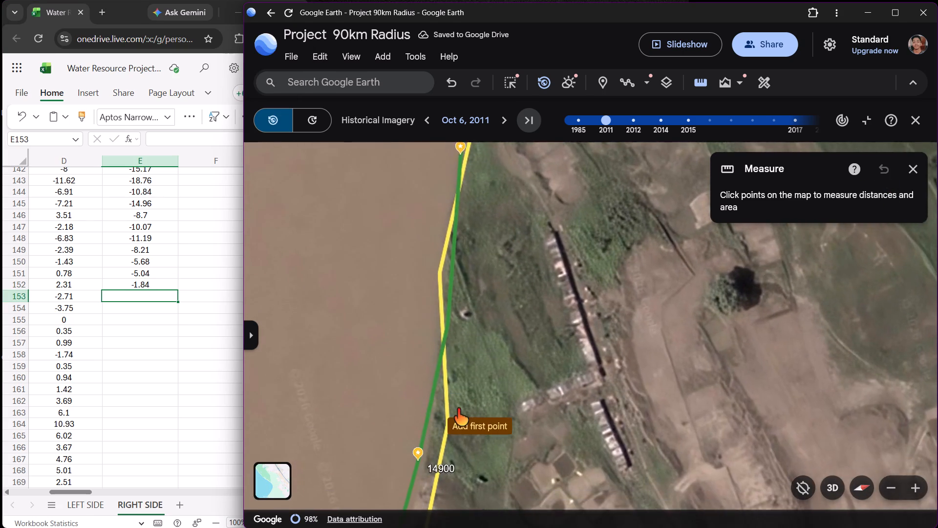
pyautogui.moveTo(458, 409); pyautogui.dragTo(452, 295)
pyautogui.scroll(19, 423, 341)
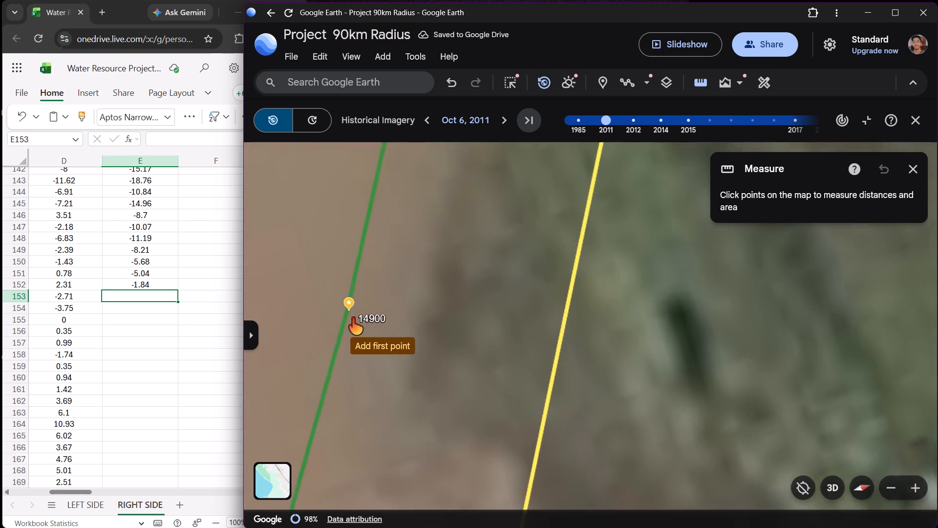
pyautogui.click(345, 309)
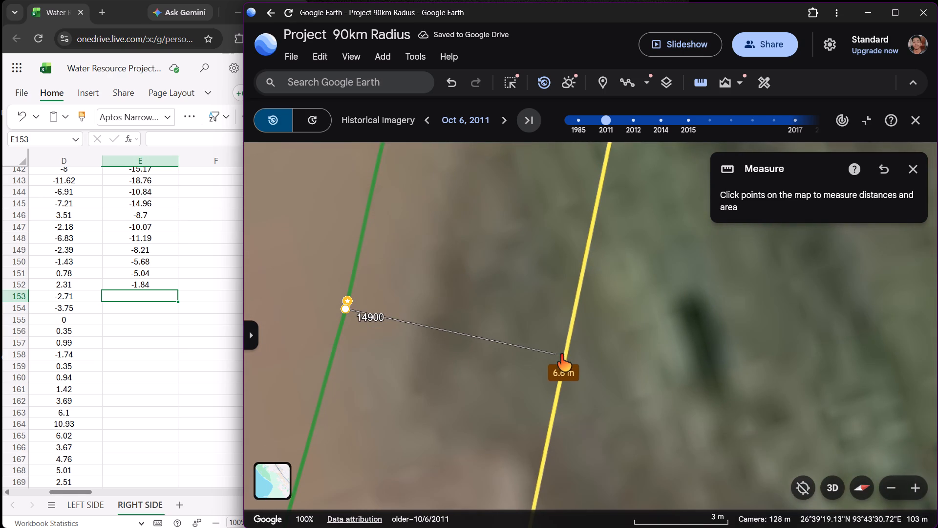
# Enter -6.63 as the 2011-2016 value for chainage 14900 in cell E153 and clear the measurement point on the map.
pyautogui.click(144, 298)
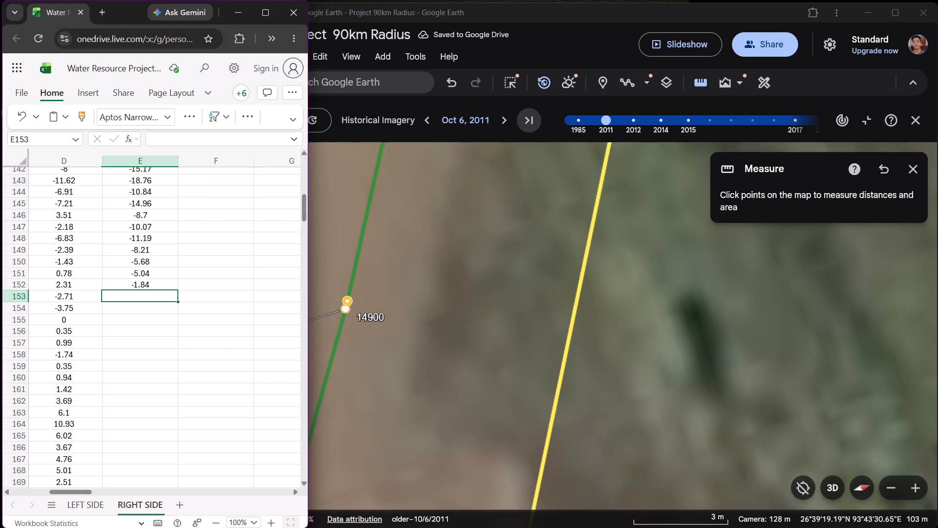
pyautogui.write("'-")
pyautogui.write('6.63')
pyautogui.click(141, 306)
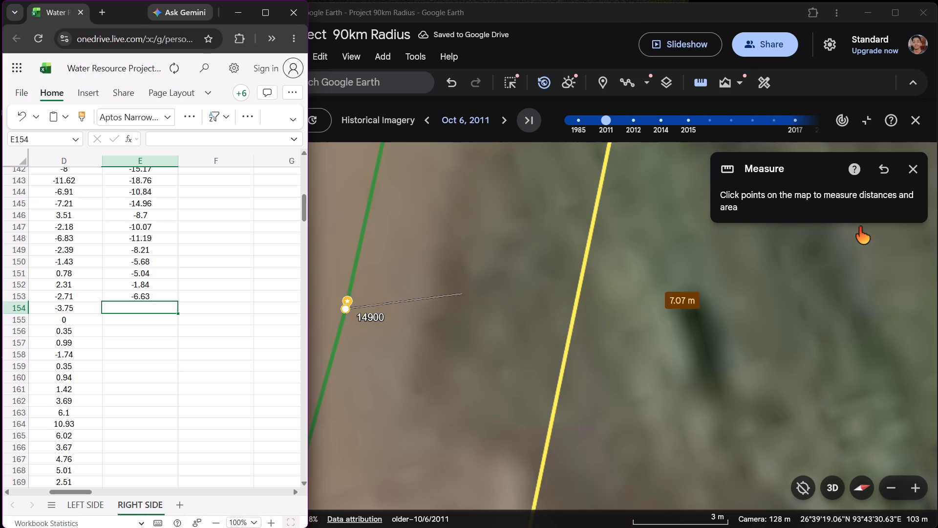
pyautogui.click(873, 170)
# Measure the distance from the 15000 marker on the green bank line straight across to the yellow bank line.
pyautogui.scroll(-13, 500, 328)
pyautogui.moveTo(453, 432); pyautogui.dragTo(469, 230)
pyautogui.scroll(-5, 476, 390)
pyautogui.moveTo(471, 454); pyautogui.dragTo(473, 326)
pyautogui.scroll(6, 418, 376)
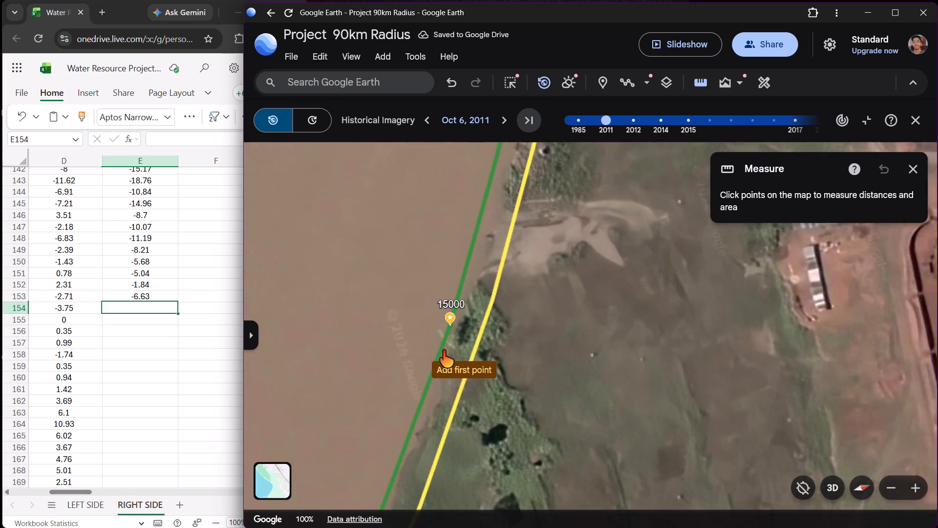
pyautogui.scroll(7, 446, 348)
pyautogui.scroll(6, 473, 300)
pyautogui.moveTo(455, 303); pyautogui.dragTo(365, 362)
pyautogui.scroll(6, 362, 339)
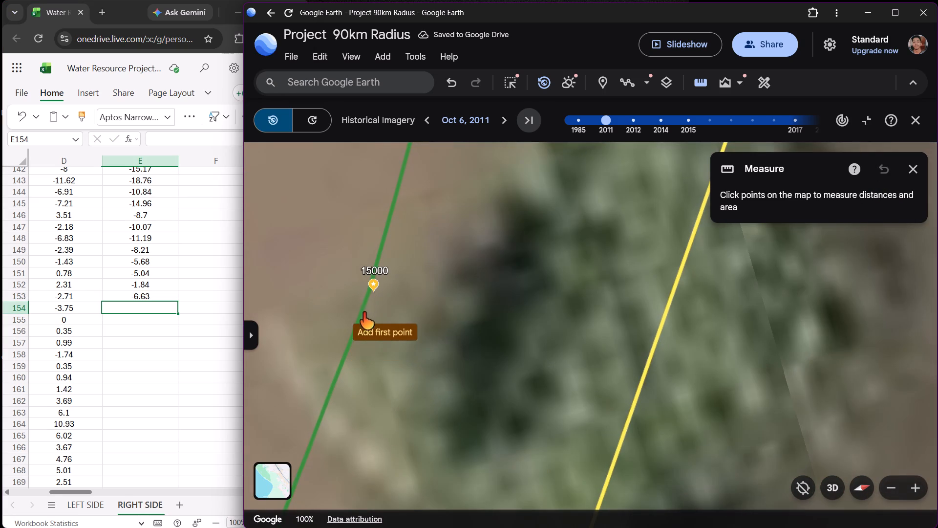
pyautogui.click(371, 292)
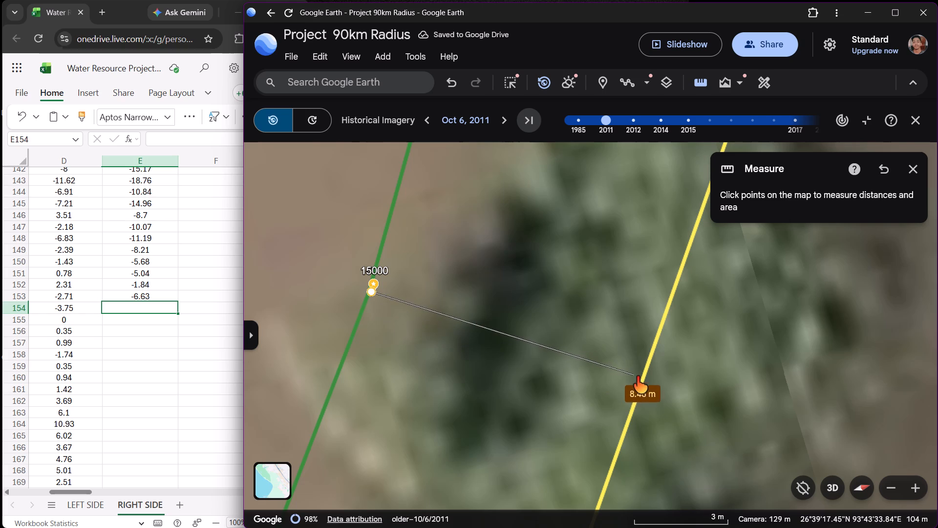
# Enter -8.75 as the 2011-2016 value for chainage 15000 in cell E154 and clear the measurement point on the map.
pyautogui.click(149, 307)
pyautogui.write("'-")
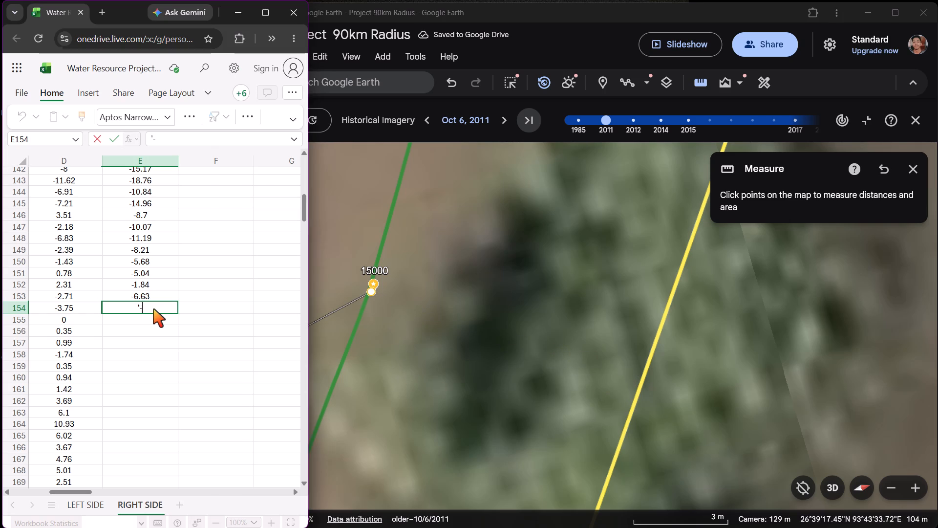
pyautogui.press('8')
pyautogui.write('.75')
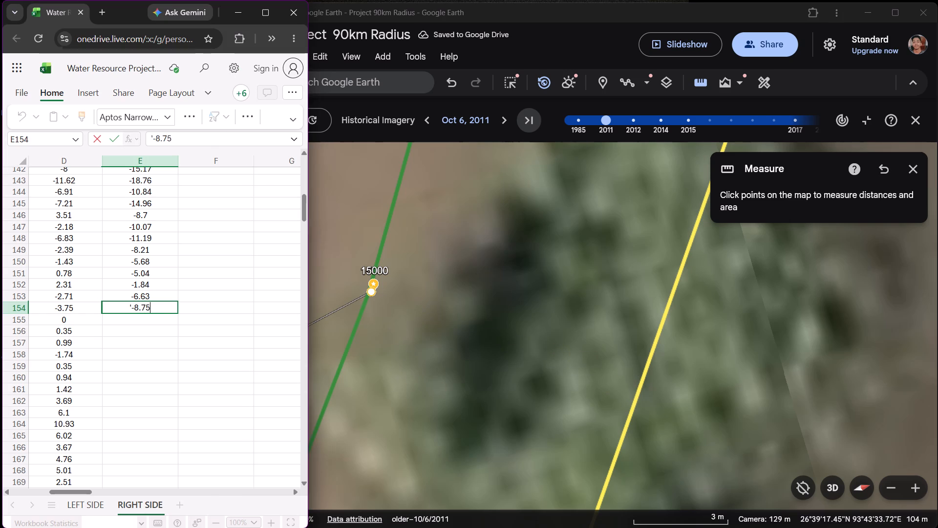
pyautogui.click(149, 321)
pyautogui.scroll(-10, 544, 313)
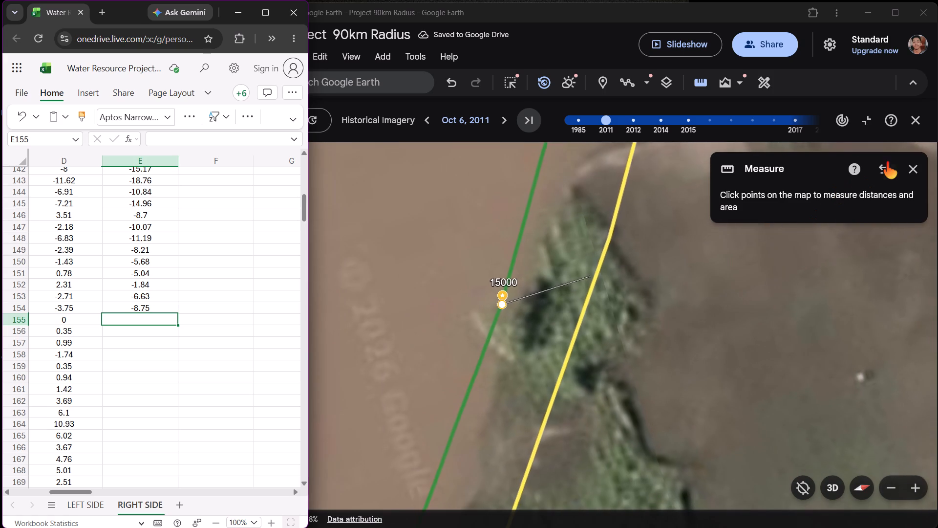
pyautogui.click(882, 167)
# Measure the distance from the 15100 marker on the green bank line straight across to the yellow bank line.
pyautogui.scroll(-11, 530, 292)
pyautogui.moveTo(521, 399); pyautogui.dragTo(511, 260)
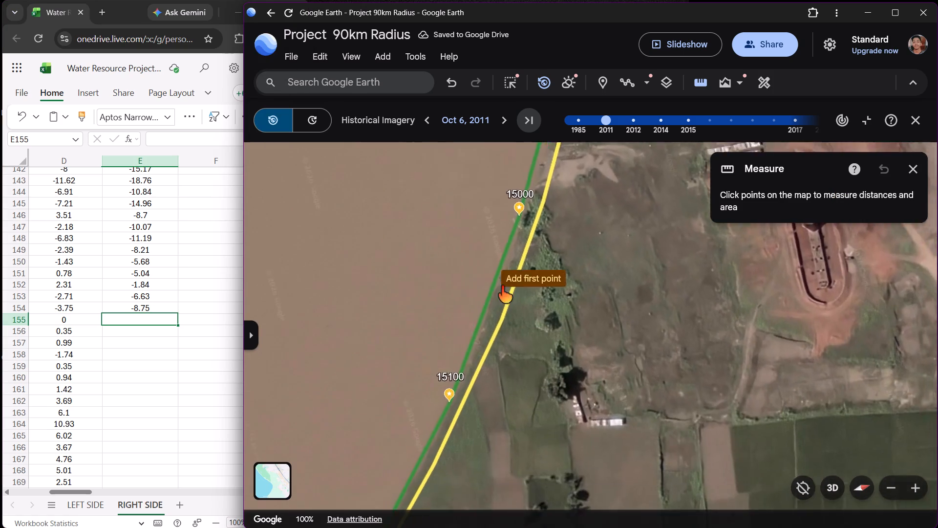
pyautogui.scroll(13, 467, 369)
pyautogui.scroll(14, 419, 338)
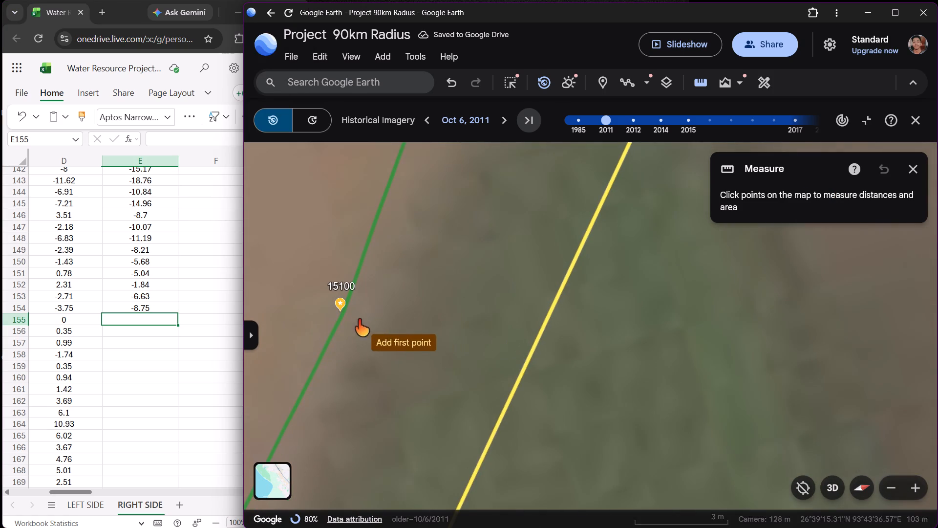
pyautogui.click(339, 311)
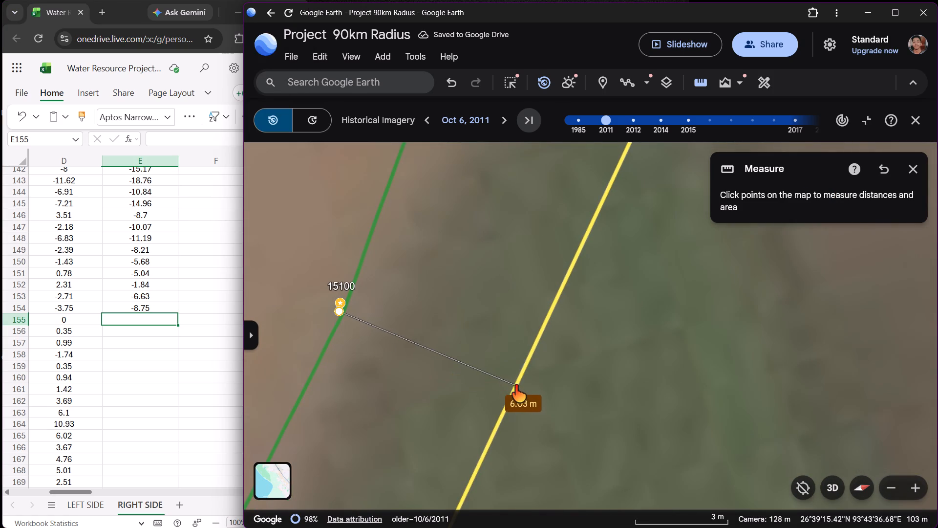
# Enter -6.03 as the 2011-2016 value for chainage 15100 in cell E155.
pyautogui.click(142, 320)
pyautogui.write("'-")
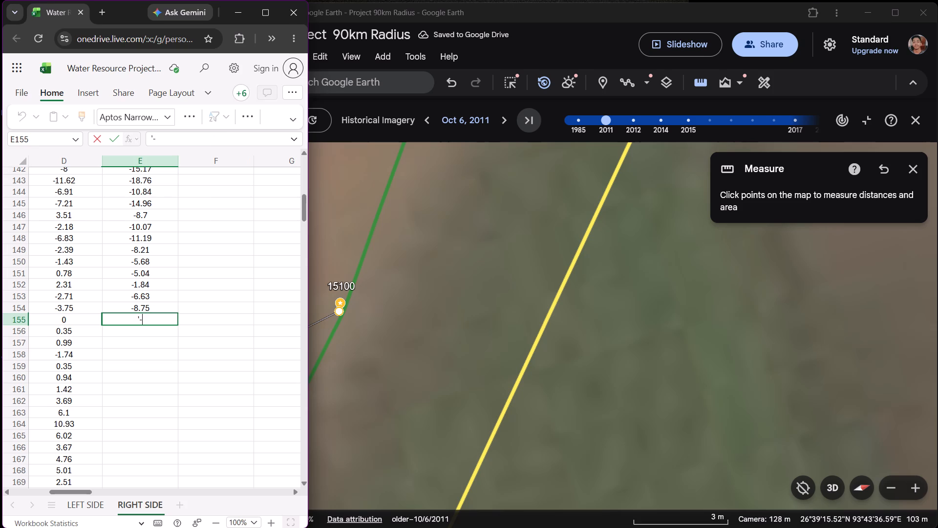
pyautogui.write('6.03')
pyautogui.click(145, 329)
pyautogui.scroll(-2, 152, 327)
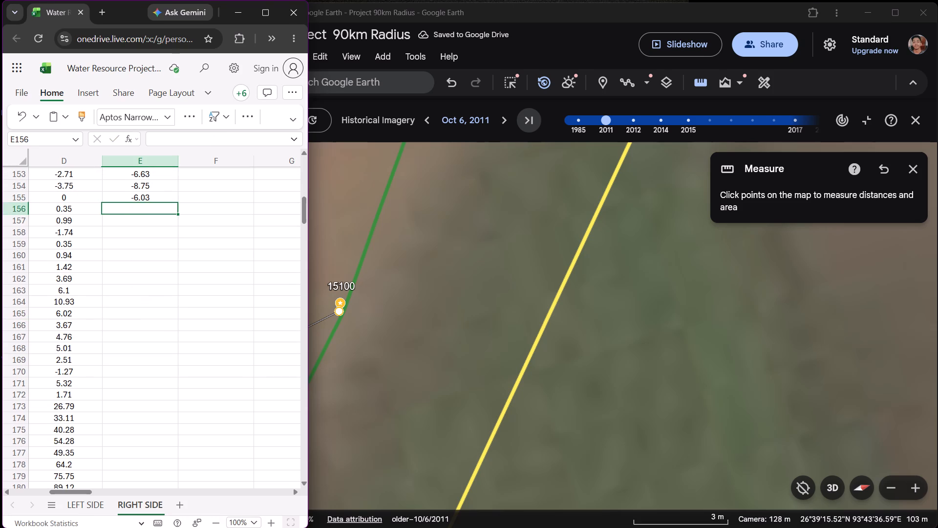
# Clear the 15100 measurement point and measure from the 15200 marker on the green bank line straight across to the yellow bank line.
pyautogui.click(881, 164)
pyautogui.scroll(-14, 539, 270)
pyautogui.scroll(-2, 511, 329)
pyautogui.moveTo(519, 384); pyautogui.dragTo(519, 231)
pyautogui.scroll(-6, 492, 298)
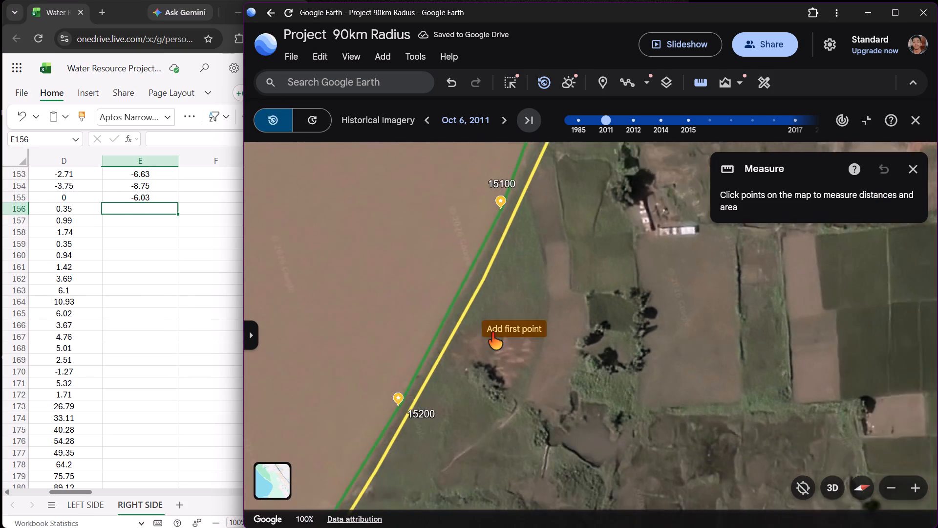
pyautogui.moveTo(458, 374); pyautogui.dragTo(448, 308)
pyautogui.scroll(6, 422, 347)
pyautogui.scroll(15, 428, 311)
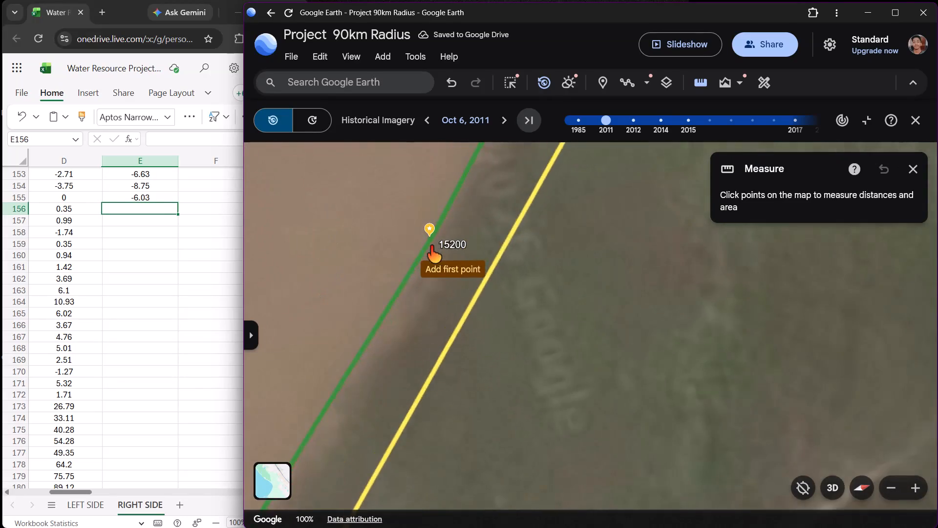
pyautogui.scroll(14, 432, 236)
pyautogui.click(425, 238)
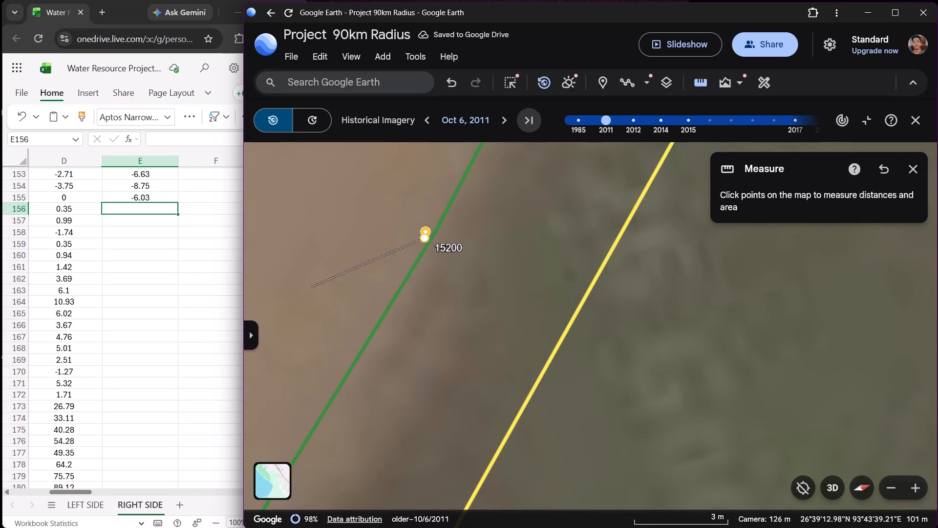
# Enter -5.19 as the 2011-2016 value for chainage 15200 in cell E156 and clear the measurement point on the map.
pyautogui.click(158, 210)
pyautogui.write("'-")
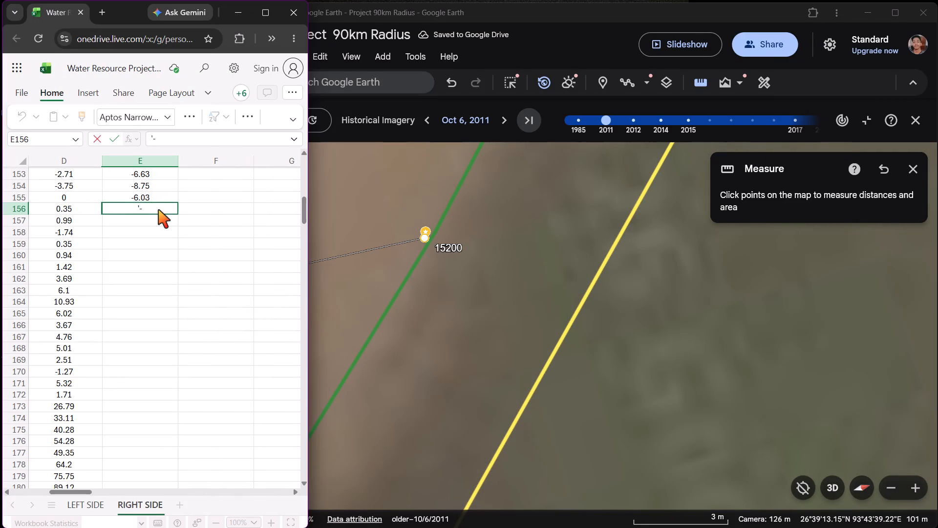
pyautogui.press('5')
pyautogui.write('.19')
pyautogui.click(157, 221)
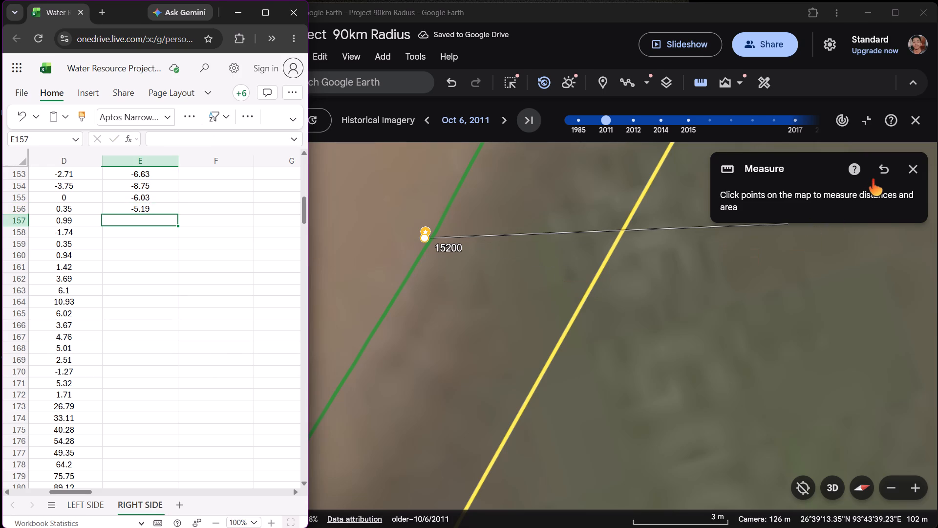
pyautogui.click(879, 167)
# Measure the distance from the 15300 marker on the green bank line straight across to the yellow bank line.
pyautogui.scroll(-12, 541, 237)
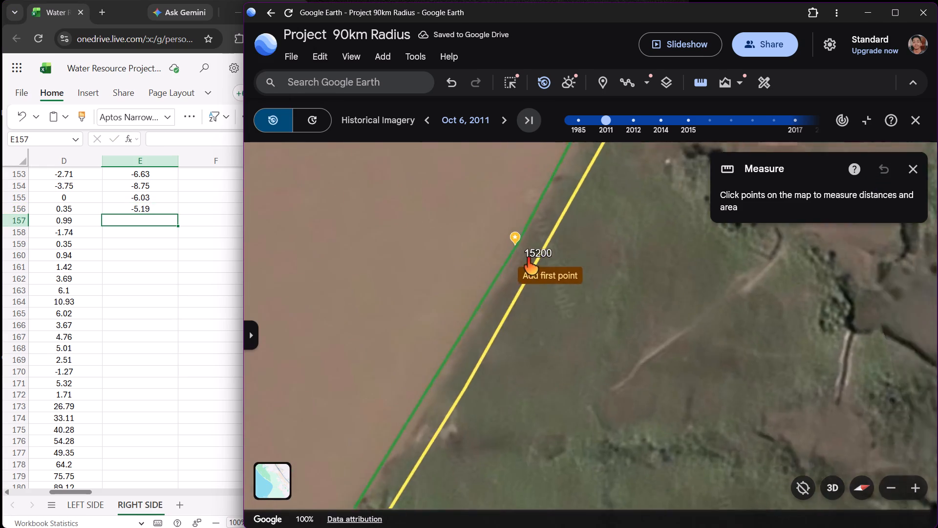
pyautogui.scroll(-4, 527, 258)
pyautogui.moveTo(505, 390); pyautogui.dragTo(511, 229)
pyautogui.scroll(6, 458, 289)
pyautogui.scroll(7, 455, 220)
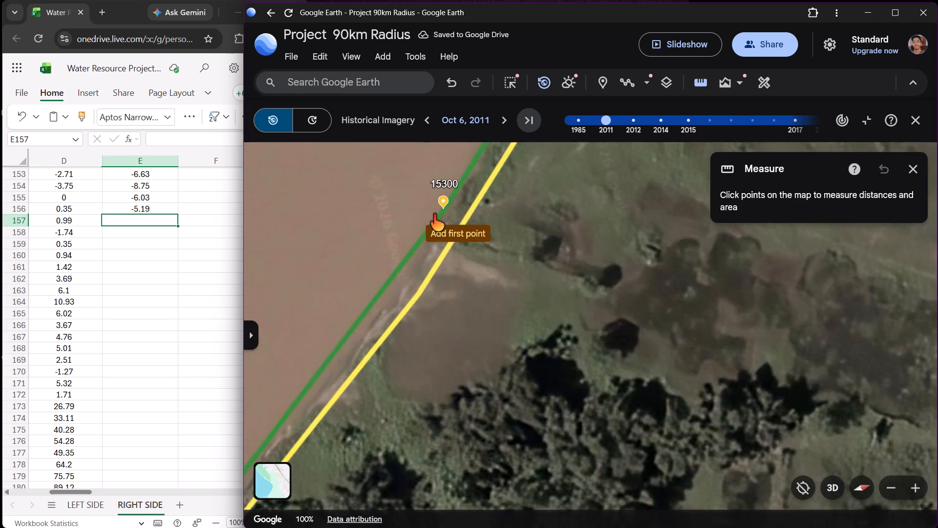
pyautogui.scroll(7, 441, 211)
pyautogui.scroll(-14, 457, 221)
pyautogui.scroll(-8, 458, 222)
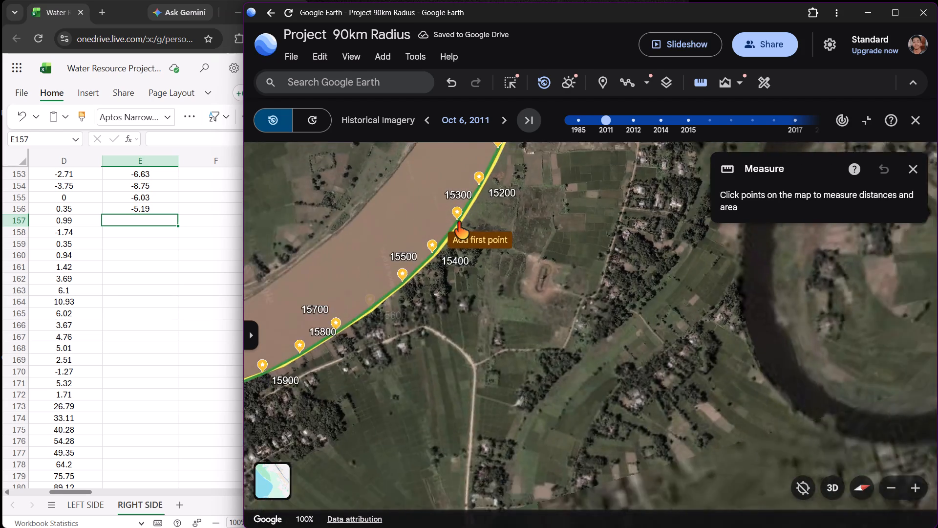
pyautogui.scroll(-7, 458, 222)
pyautogui.scroll(15, 458, 222)
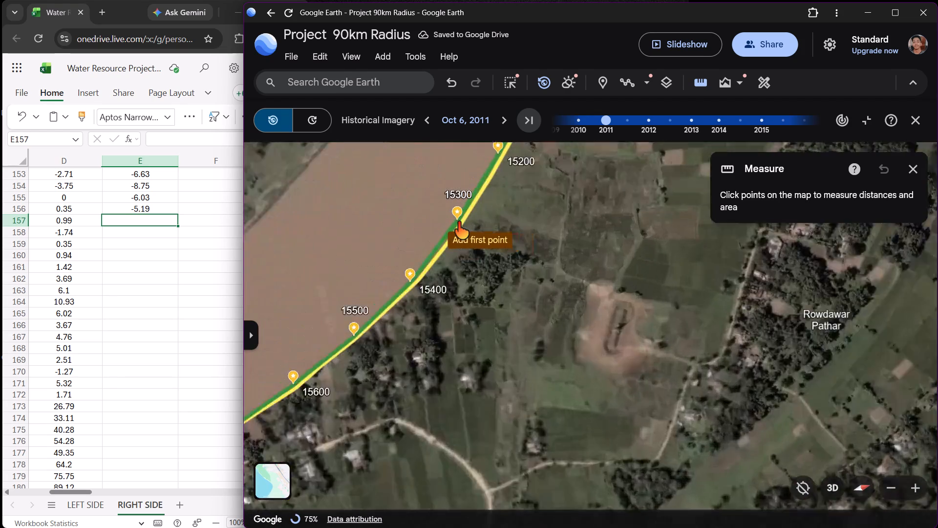
pyautogui.scroll(16, 458, 222)
pyautogui.scroll(7, 458, 222)
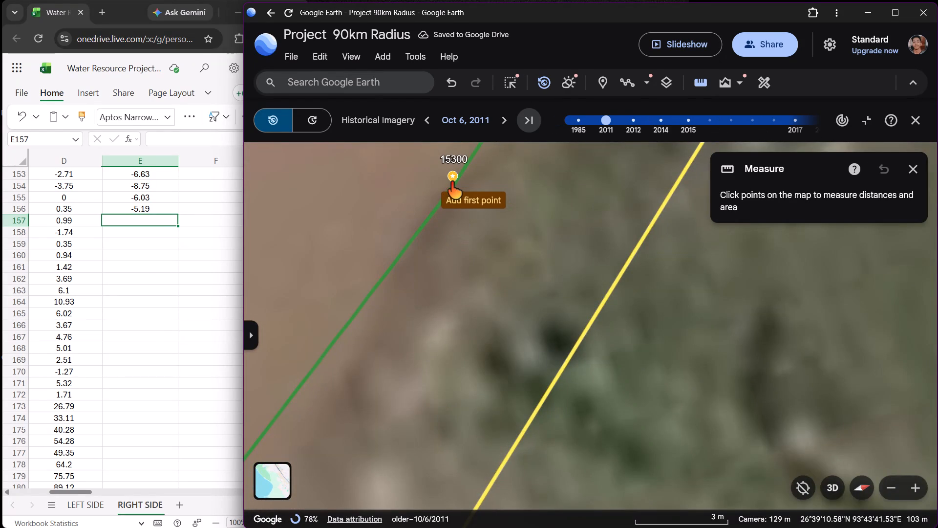
pyautogui.click(453, 183)
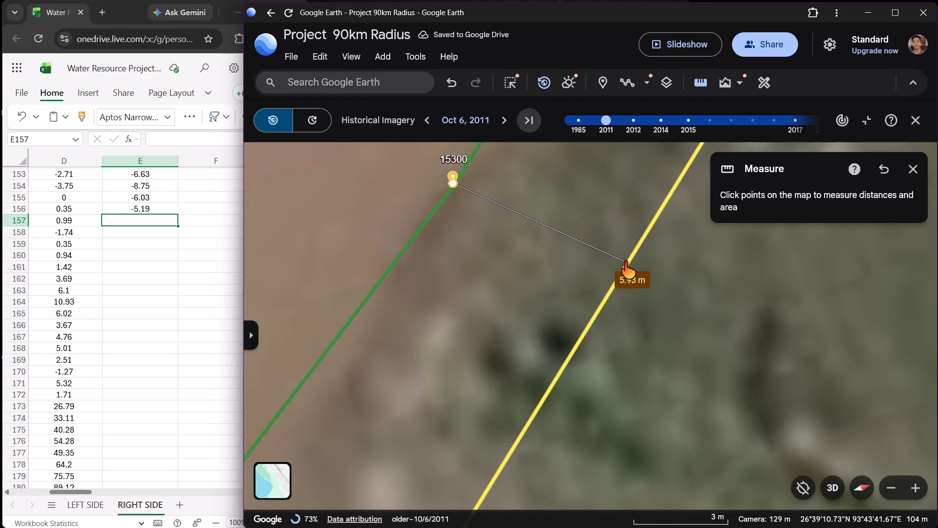
# Enter -5.93 as the 2011-2016 value for chainage 15300 in cell E157 and clear the measurement point on the map.
pyautogui.click(154, 220)
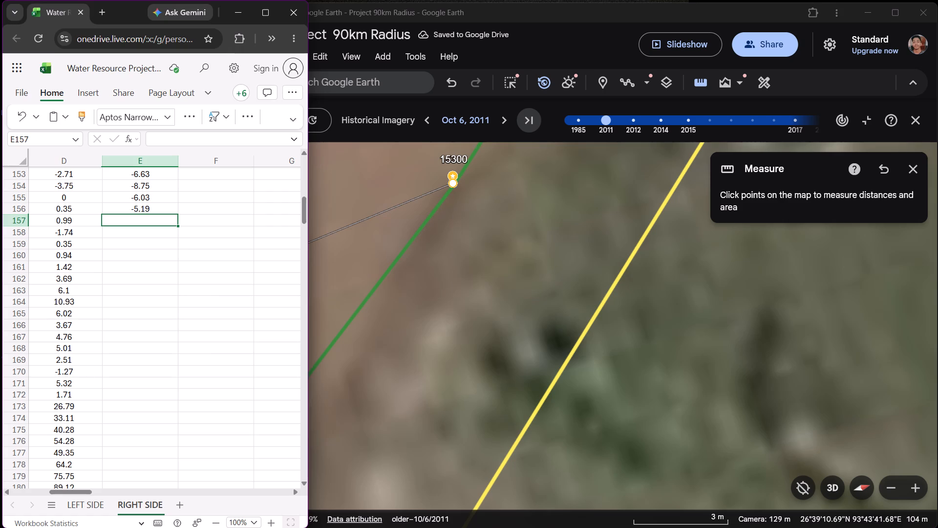
pyautogui.write("'-5.93")
pyautogui.click(143, 231)
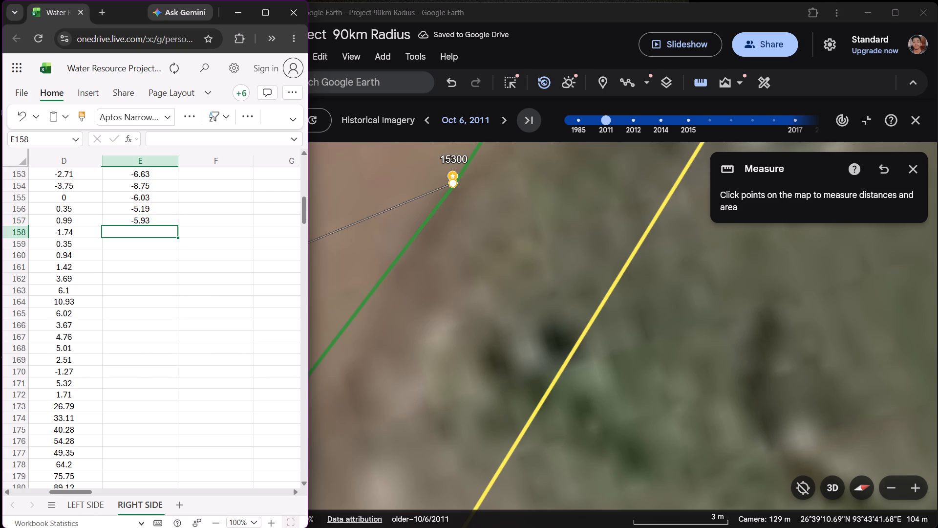
pyautogui.click(83, 493)
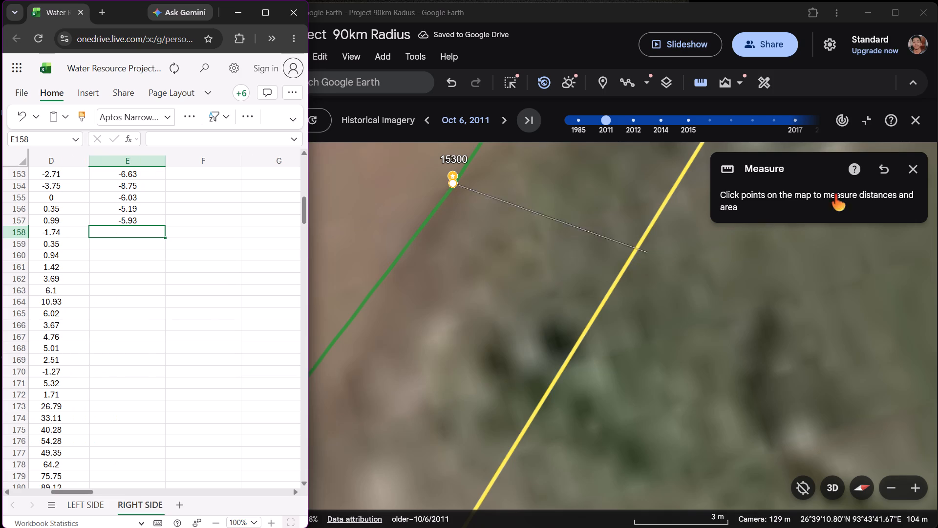
pyautogui.click(888, 164)
# Measure the distance from the 15400 marker on the green bank line straight across to the yellow bank line.
pyautogui.scroll(-12, 464, 255)
pyautogui.moveTo(426, 344); pyautogui.dragTo(432, 330)
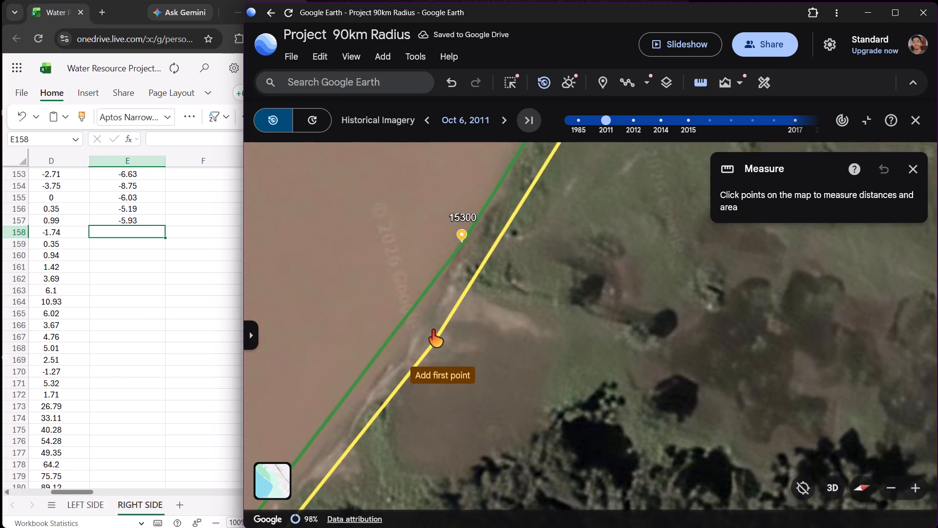
pyautogui.moveTo(432, 330); pyautogui.dragTo(492, 201)
pyautogui.scroll(-6, 334, 376)
pyautogui.moveTo(384, 398); pyautogui.dragTo(512, 263)
pyautogui.scroll(5, 419, 291)
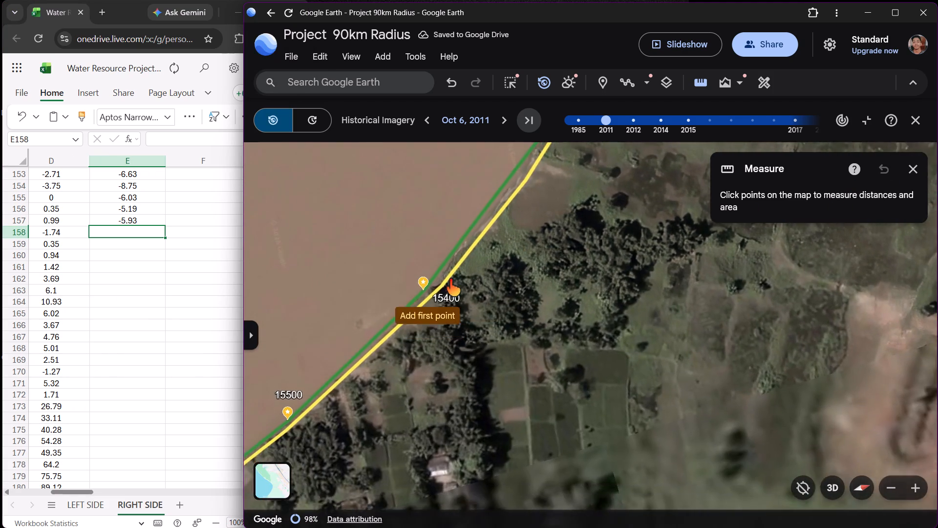
pyautogui.scroll(7, 422, 300)
pyautogui.scroll(7, 370, 318)
pyautogui.click(303, 312)
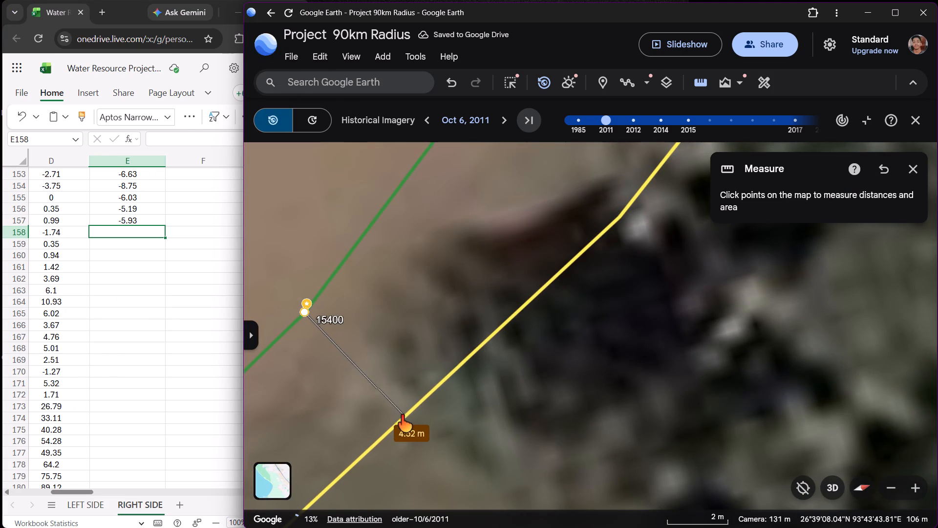
# Enter -4.52 as the 2011-2016 value for chainage 15400 in cell E158 and clear the measurement point on the map.
pyautogui.click(119, 232)
pyautogui.write("'-")
pyautogui.write('4.562')
pyautogui.press('BackSpace')
pyautogui.press('BackSpace')
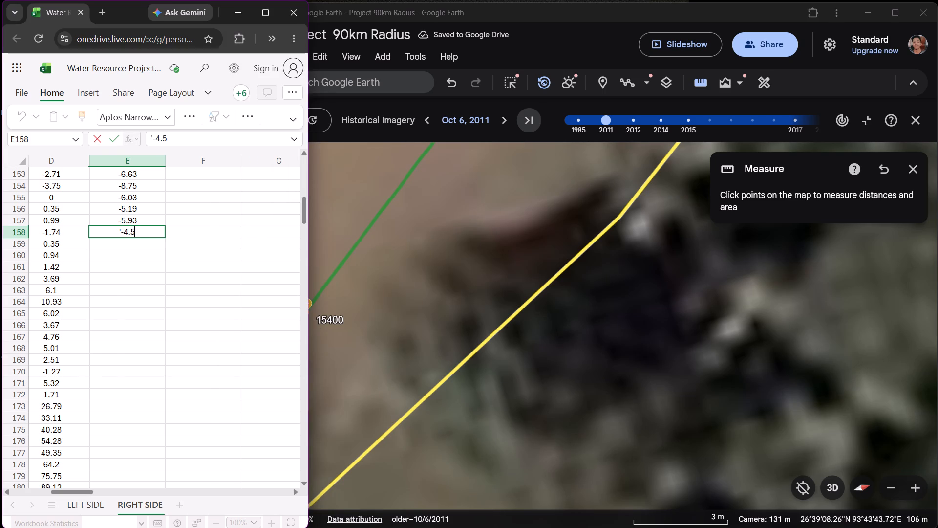
pyautogui.press('2')
pyautogui.click(144, 243)
pyautogui.scroll(-1, 174, 237)
pyautogui.click(884, 164)
# Measure the distance from the 15500 marker on the green bank line straight across to the yellow bank line.
pyautogui.scroll(-2, 420, 277)
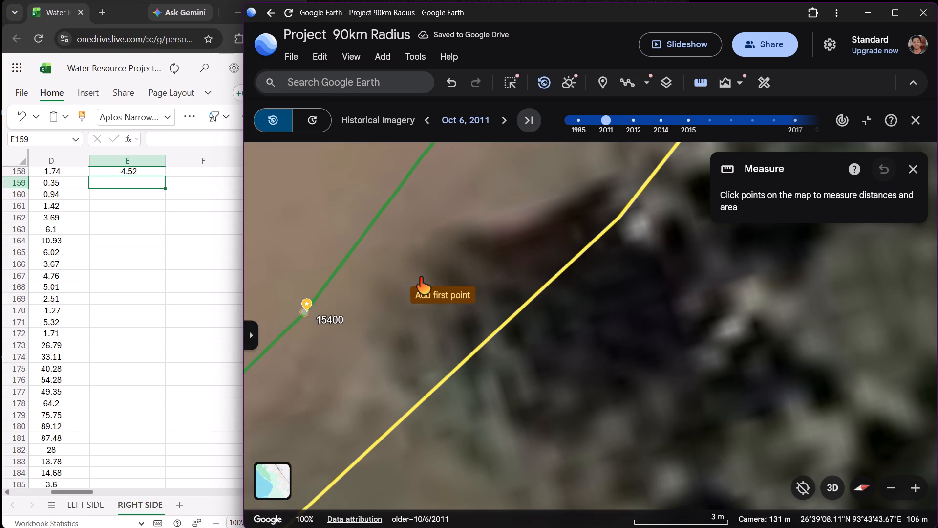
pyautogui.scroll(-11, 420, 277)
pyautogui.moveTo(370, 384); pyautogui.dragTo(541, 233)
pyautogui.moveTo(403, 378); pyautogui.dragTo(459, 319)
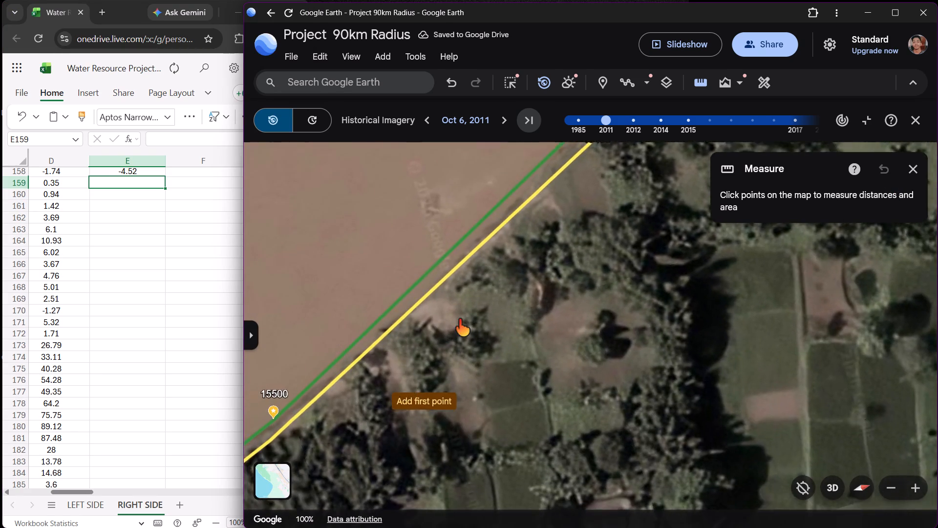
pyautogui.moveTo(459, 319); pyautogui.dragTo(471, 304)
pyautogui.scroll(6, 368, 339)
pyautogui.scroll(7, 330, 353)
pyautogui.moveTo(329, 355); pyautogui.dragTo(473, 279)
pyautogui.scroll(2, 426, 299)
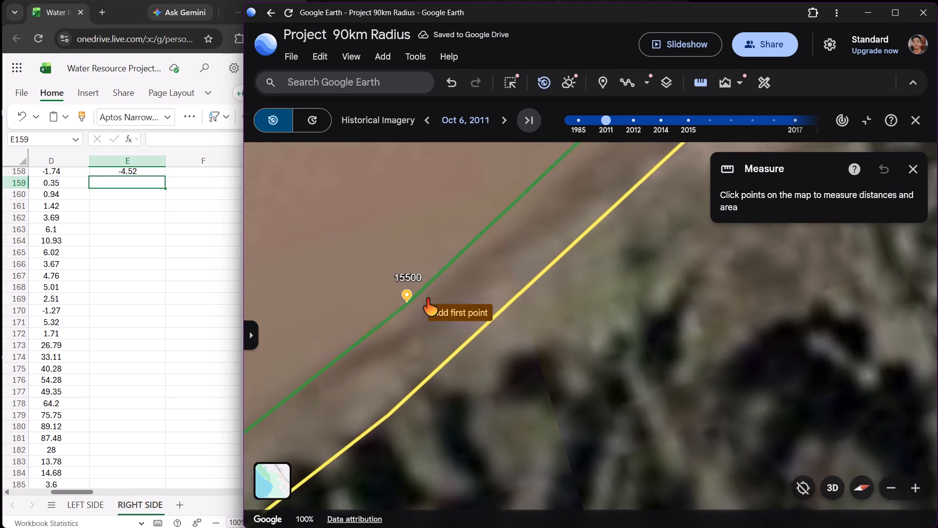
pyautogui.scroll(11, 426, 299)
pyautogui.click(413, 298)
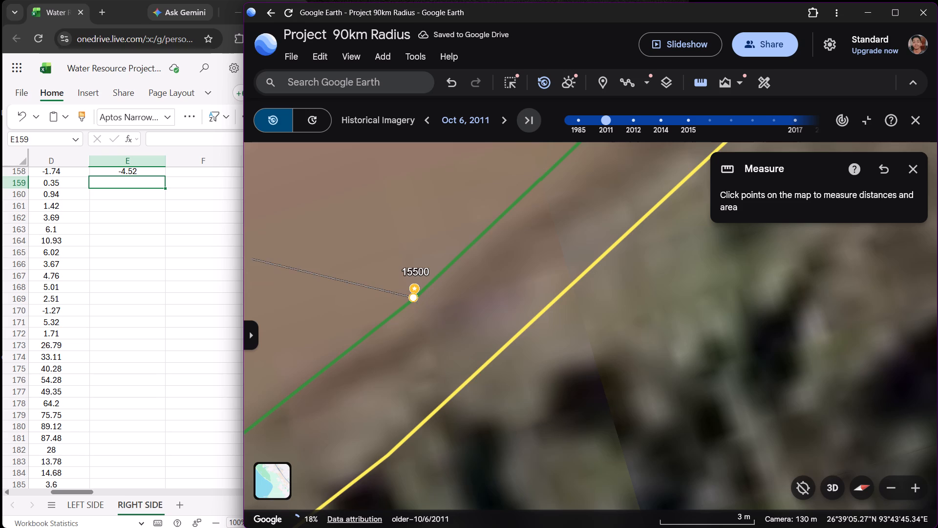
# Enter -3.03 as the 2011-2016 value for chainage 15500 in cell E159 and clear the measurement point on the map.
pyautogui.click(128, 181)
pyautogui.write("'-")
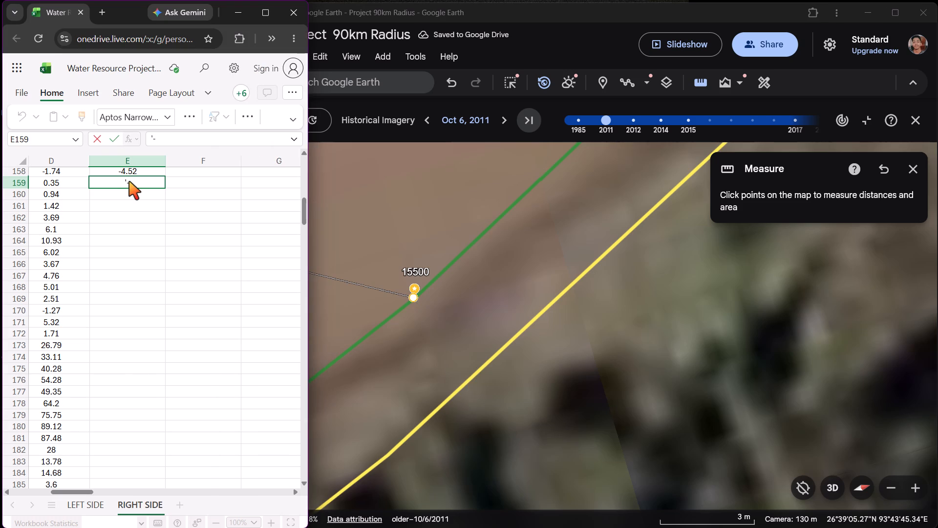
pyautogui.press('3')
pyautogui.write('.03')
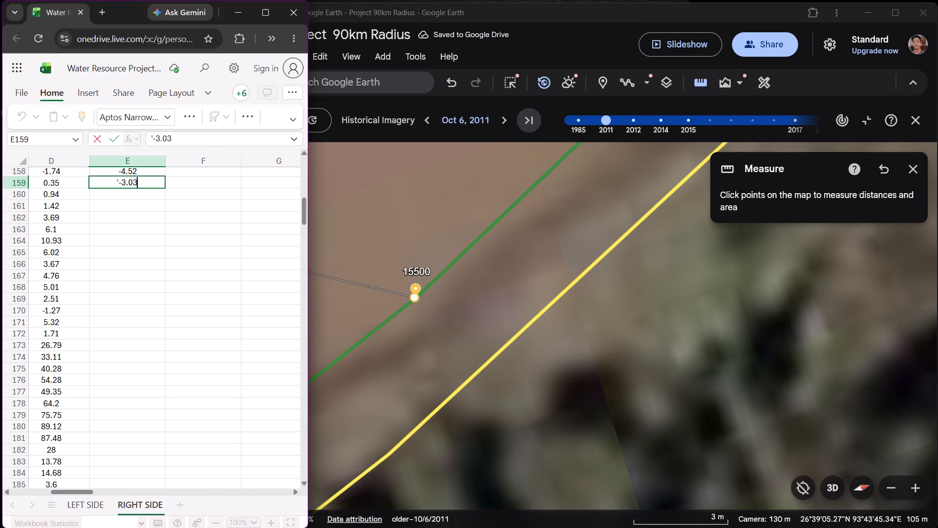
pyautogui.click(126, 196)
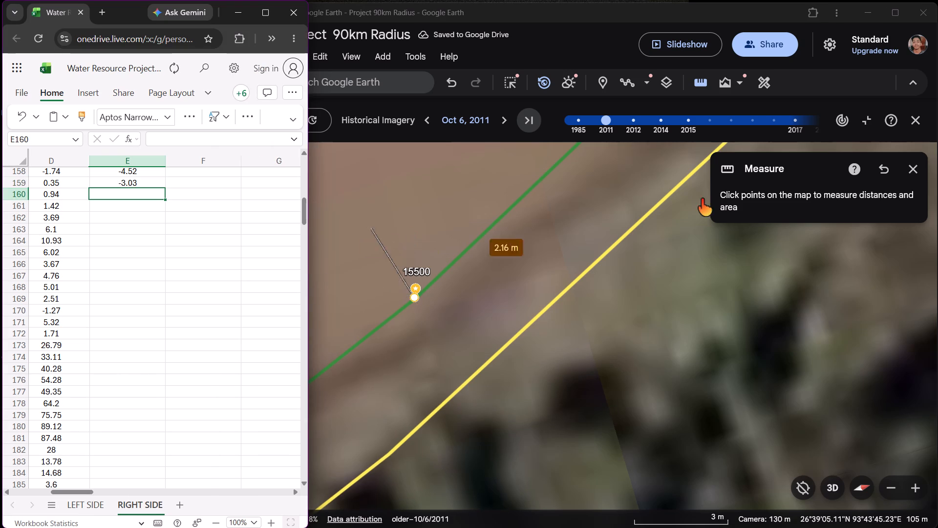
pyautogui.click(883, 166)
# Measure the distance from the 15600 marker on the green bank line straight across to the yellow bank line.
pyautogui.scroll(-13, 414, 267)
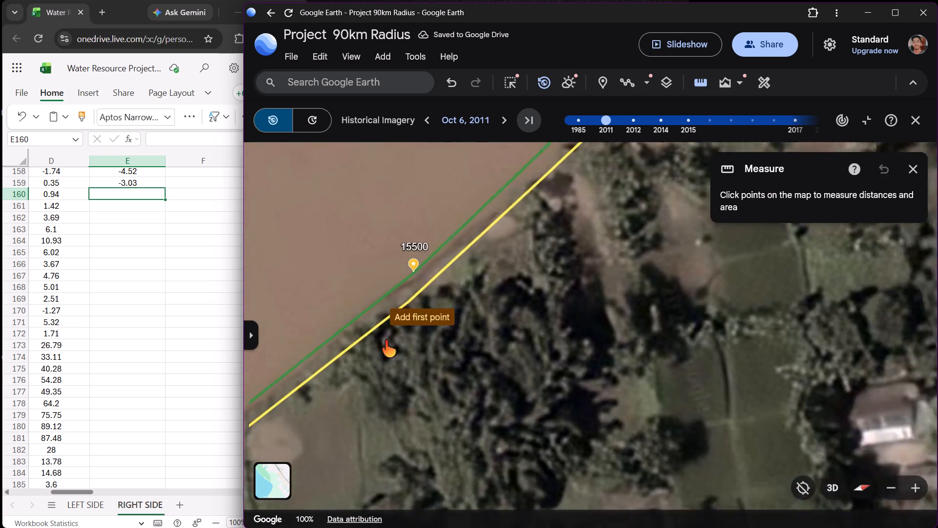
pyautogui.scroll(-4, 390, 341)
pyautogui.moveTo(360, 352); pyautogui.dragTo(472, 220)
pyautogui.scroll(6, 369, 319)
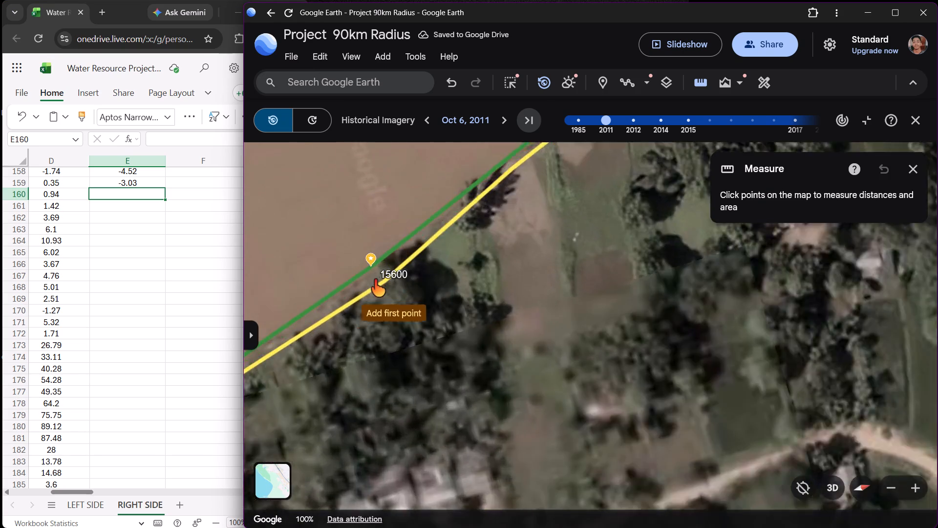
pyautogui.scroll(13, 376, 277)
pyautogui.moveTo(353, 238); pyautogui.dragTo(353, 329)
pyautogui.scroll(4, 329, 305)
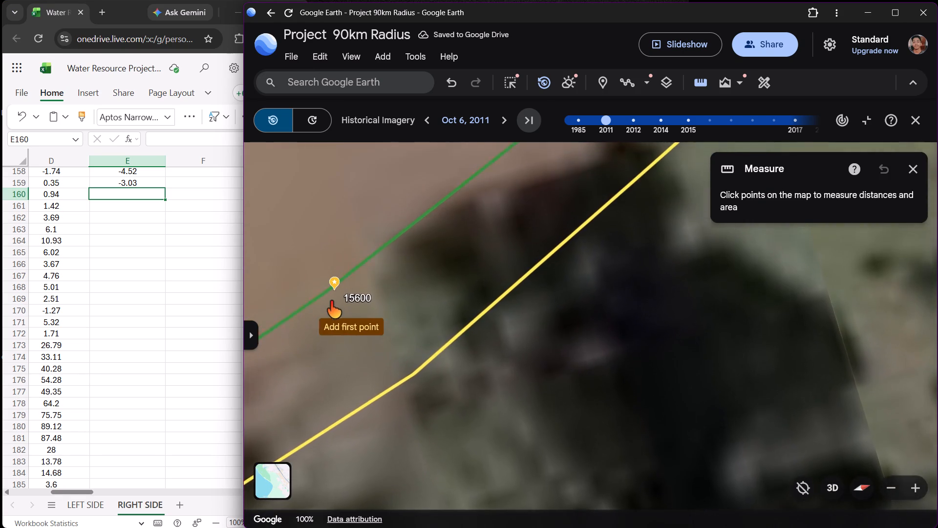
pyautogui.scroll(2, 330, 301)
pyautogui.click(336, 286)
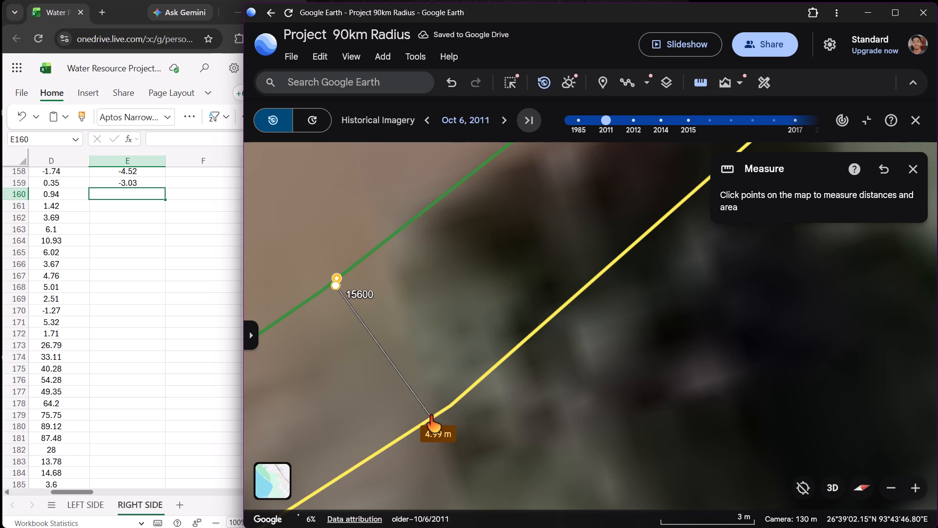
# Enter -4.99 as the 2011-2016 value for chainage 15600 in cell E160 and clear the measurement point on the map.
pyautogui.click(116, 196)
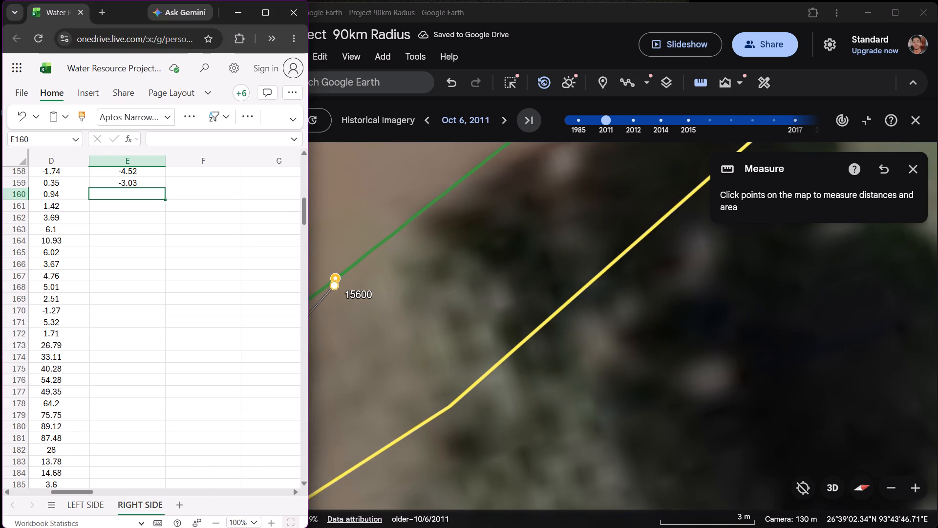
pyautogui.write("'-")
pyautogui.write('4.9')
pyautogui.press('9')
pyautogui.click(138, 205)
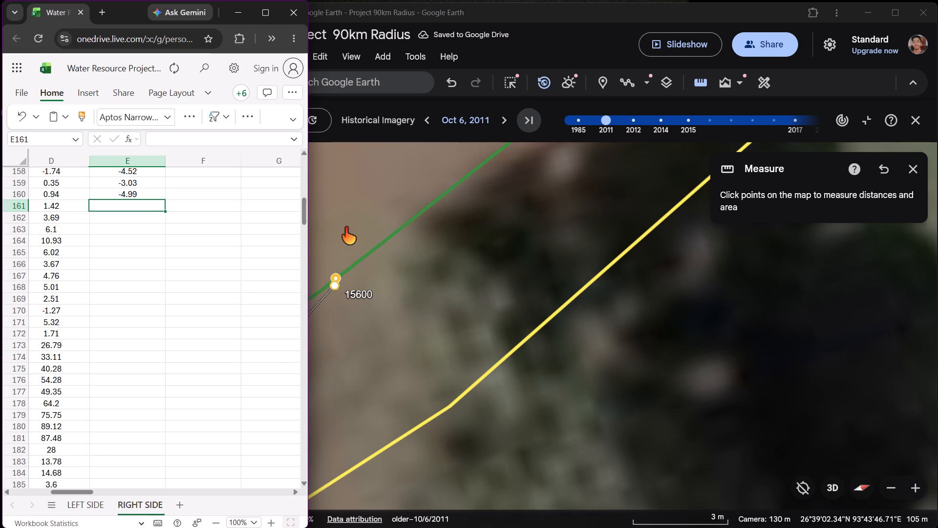
pyautogui.click(882, 171)
# Check which chainage the empty 2011-2016 cell E161 on the RIGHT SIDE sheet belongs to.
pyautogui.scroll(-5, 385, 281)
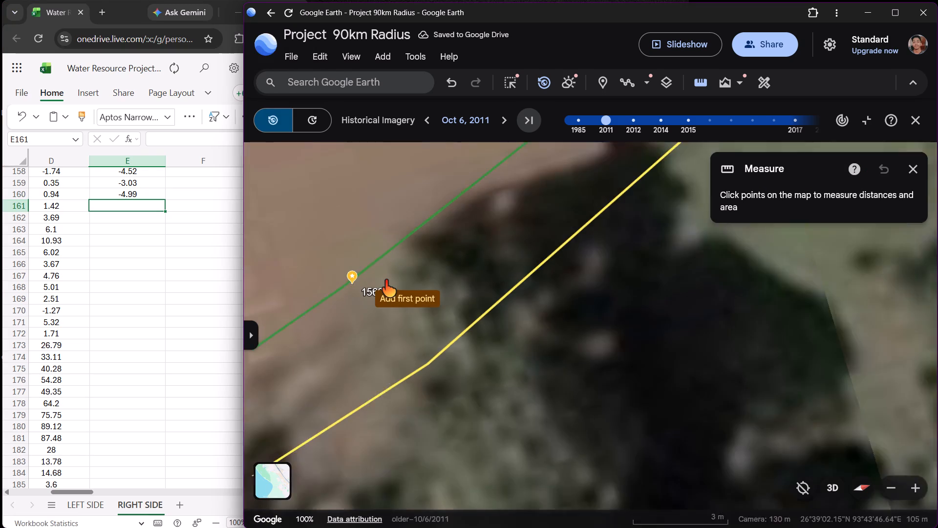
pyautogui.scroll(-6, 386, 278)
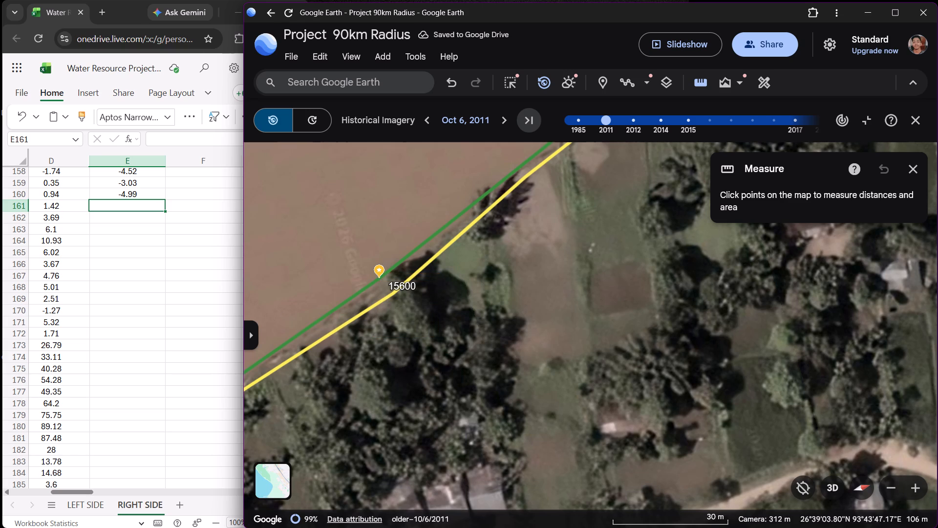
pyautogui.click(80, 492)
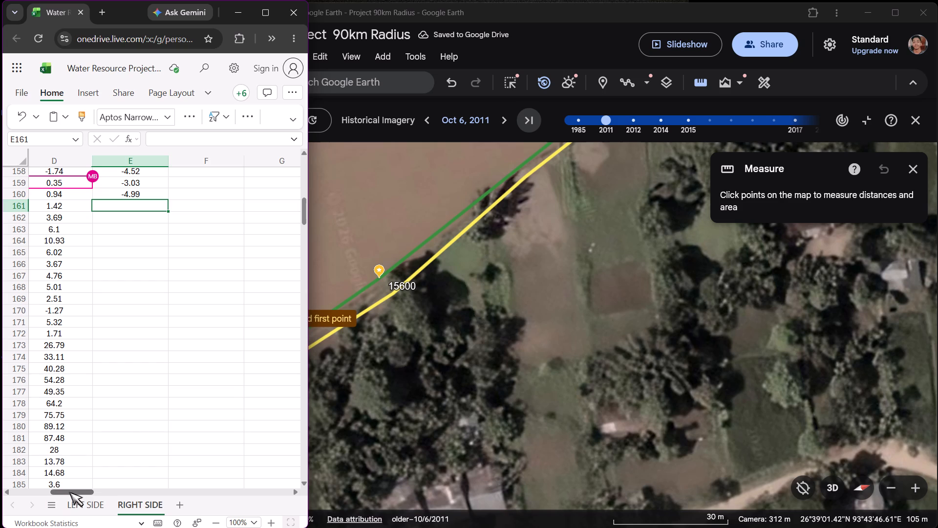
pyautogui.moveTo(68, 492); pyautogui.dragTo(22, 490)
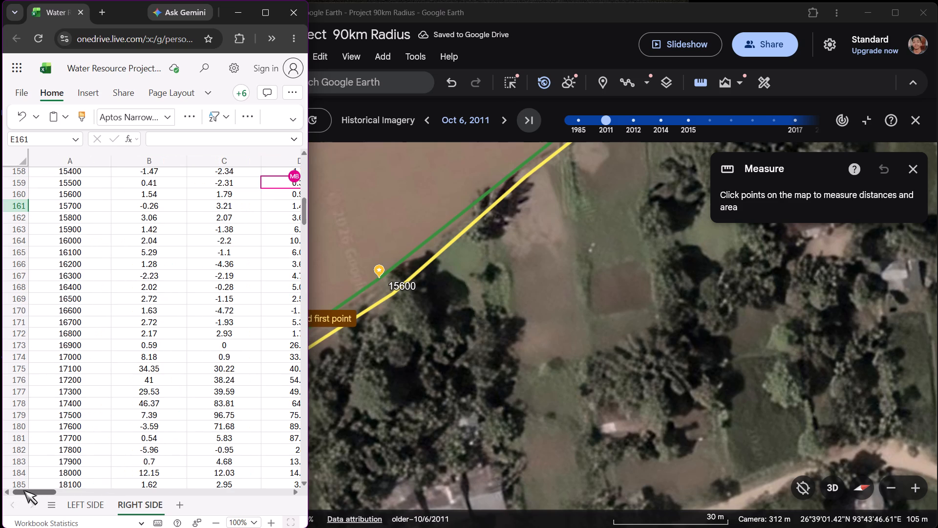
pyautogui.moveTo(22, 490); pyautogui.dragTo(37, 490)
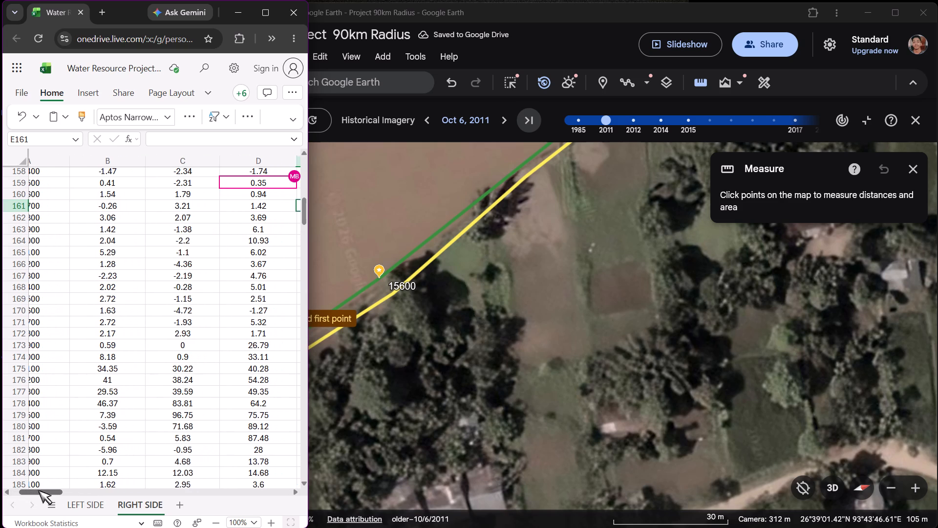
pyautogui.moveTo(37, 490); pyautogui.dragTo(62, 487)
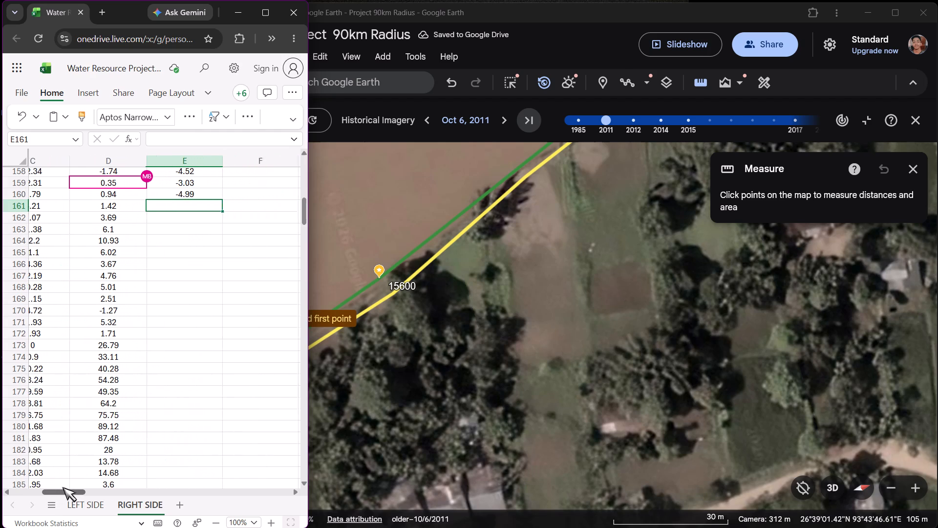
pyautogui.moveTo(62, 487); pyautogui.dragTo(66, 486)
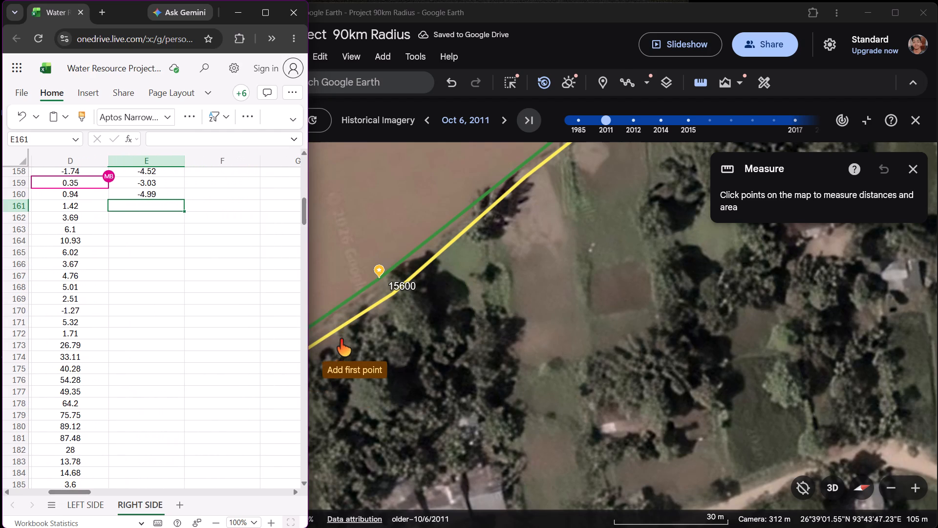
# Locate the 15700 marker on the green bank line and inspect the gap to the yellow bank line up close.
pyautogui.moveTo(345, 327); pyautogui.dragTo(531, 247)
pyautogui.moveTo(383, 337); pyautogui.dragTo(527, 253)
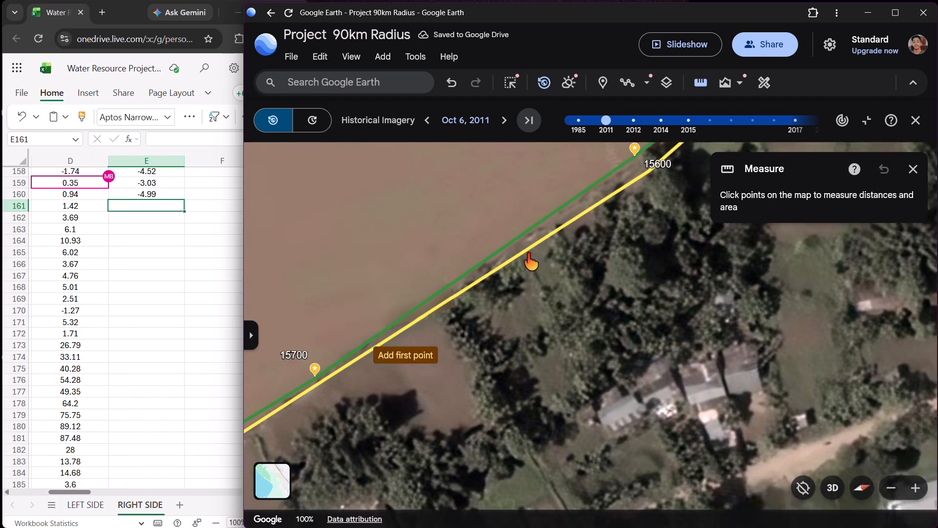
pyautogui.scroll(6, 417, 330)
pyautogui.scroll(7, 375, 339)
pyautogui.moveTo(336, 370); pyautogui.dragTo(424, 303)
pyautogui.scroll(7, 420, 305)
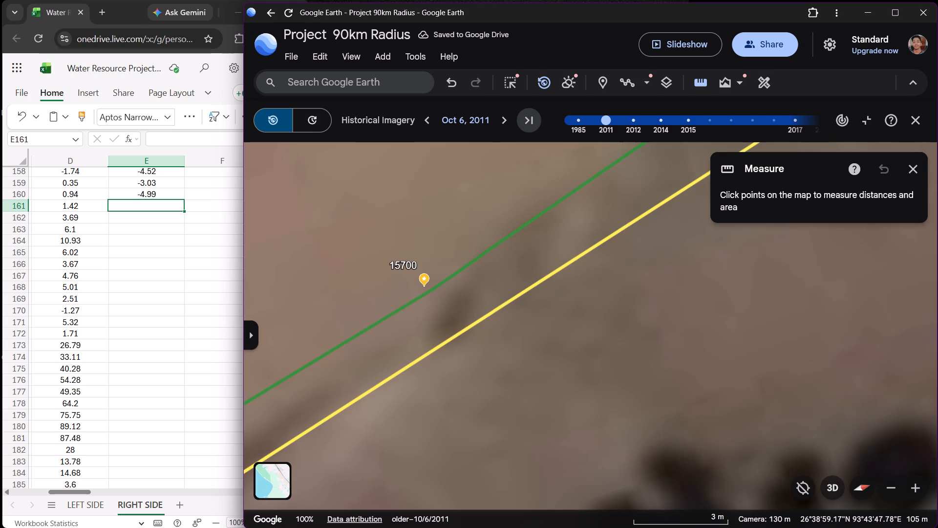
# Review the CHINMOY section's values already entered above row 161 on the RIGHT SIDE sheet.
pyautogui.scroll(4, 131, 209)
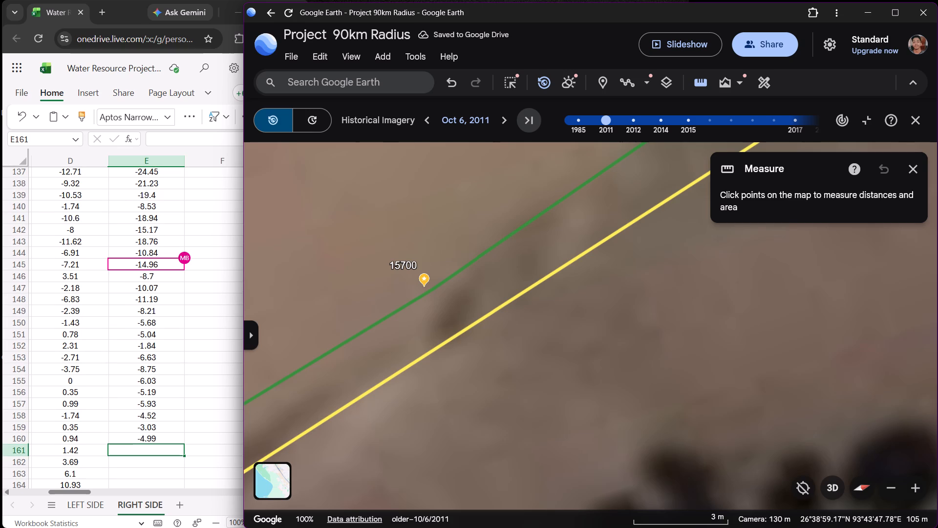
pyautogui.scroll(3, 149, 235)
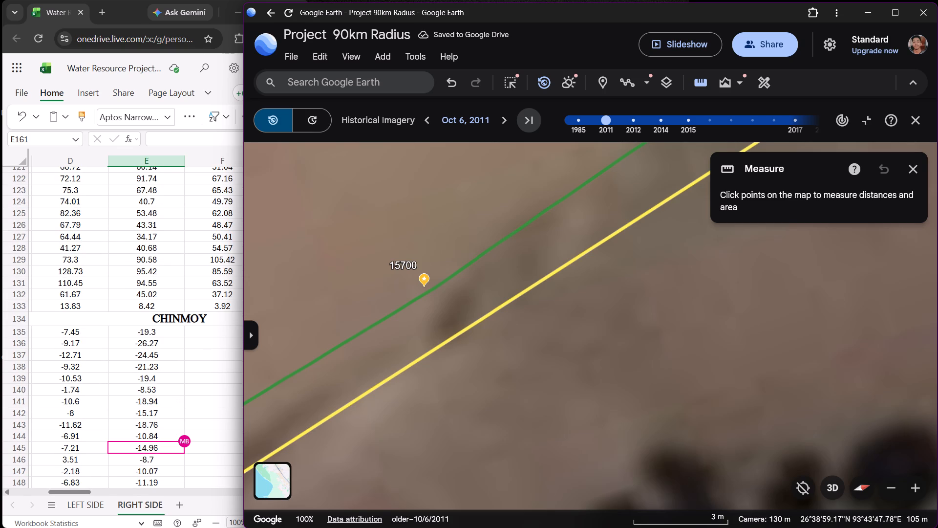
pyautogui.scroll(-3, 156, 262)
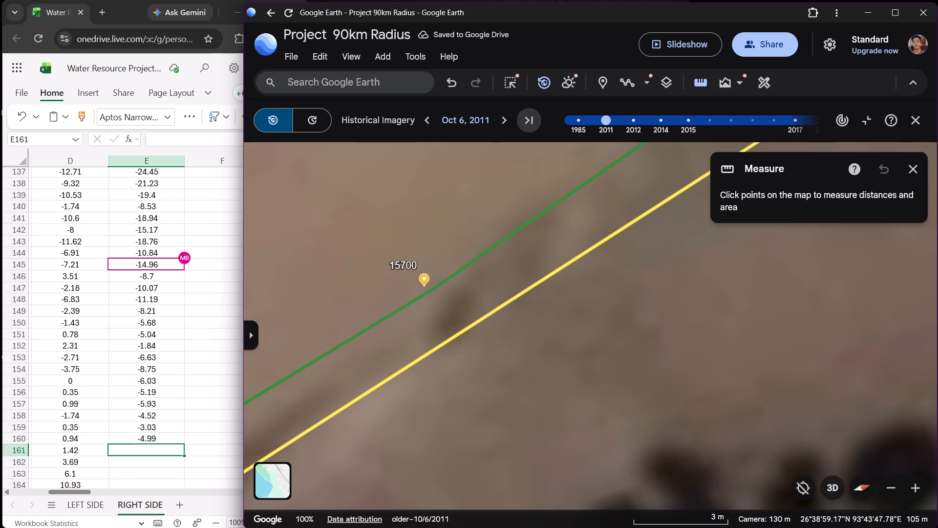
pyautogui.scroll(-1, 160, 251)
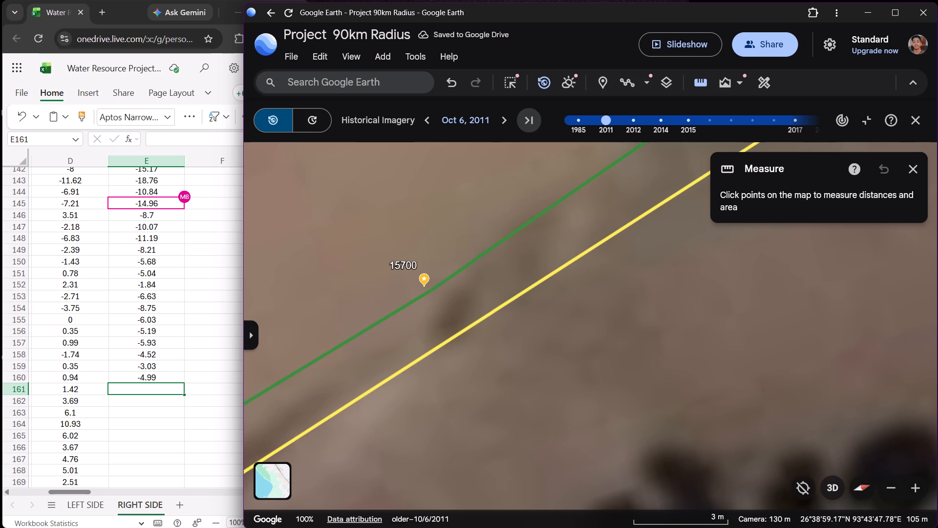
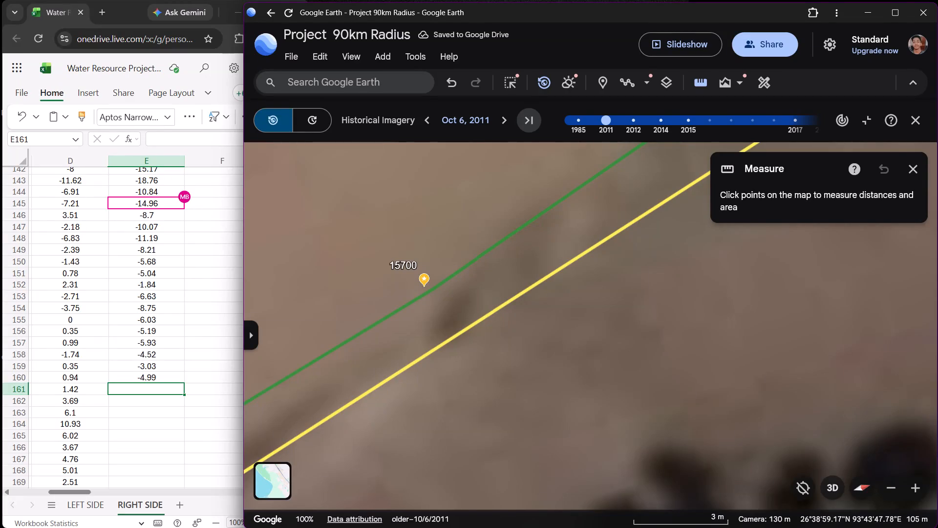
# Check how the 2011-2016 value in cell E160 of the CHINMOY section is entered, and return to empty cell E161.
pyautogui.scroll(3, 135, 227)
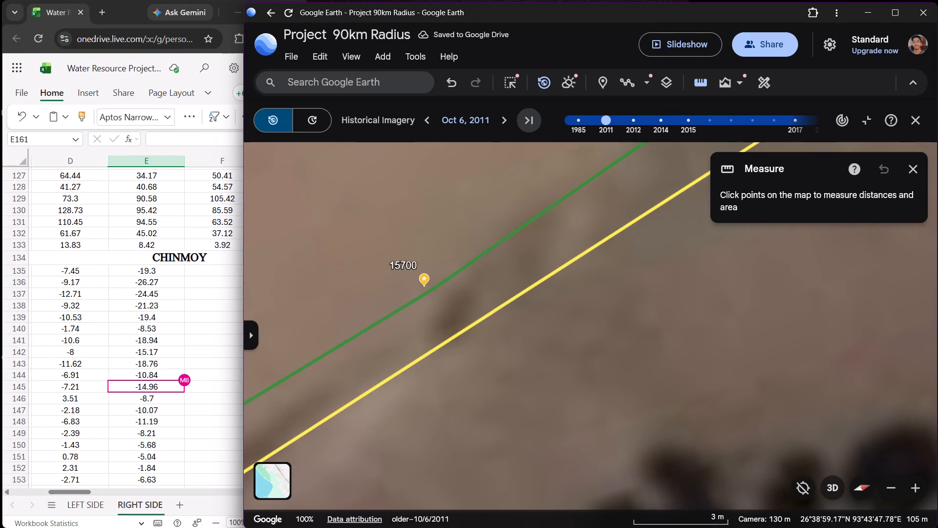
pyautogui.scroll(-2, 165, 305)
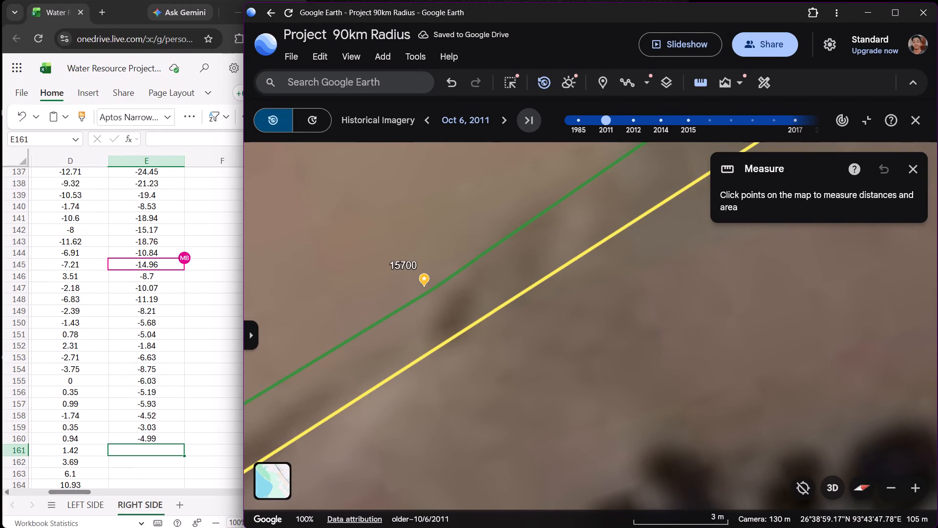
pyautogui.scroll(-2, 172, 349)
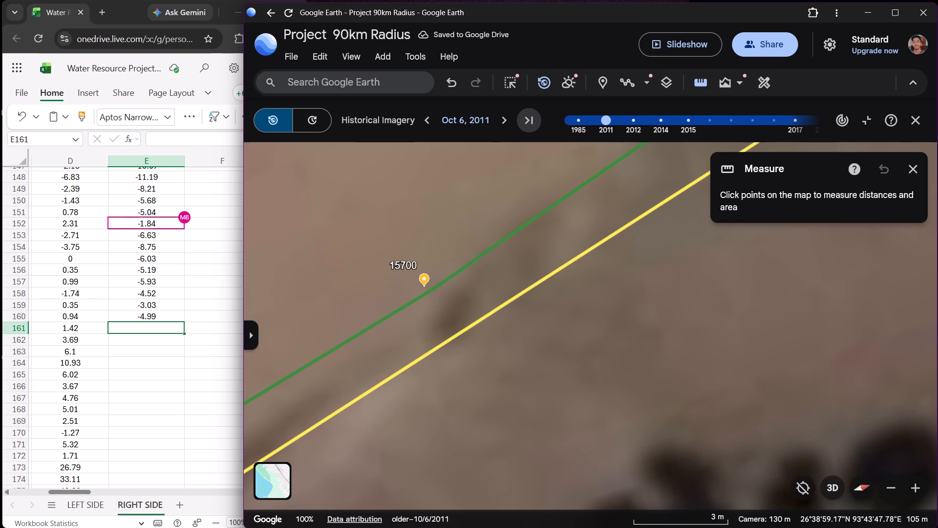
pyautogui.doubleClick(152, 321)
pyautogui.click(160, 322)
pyautogui.doubleClick(163, 319)
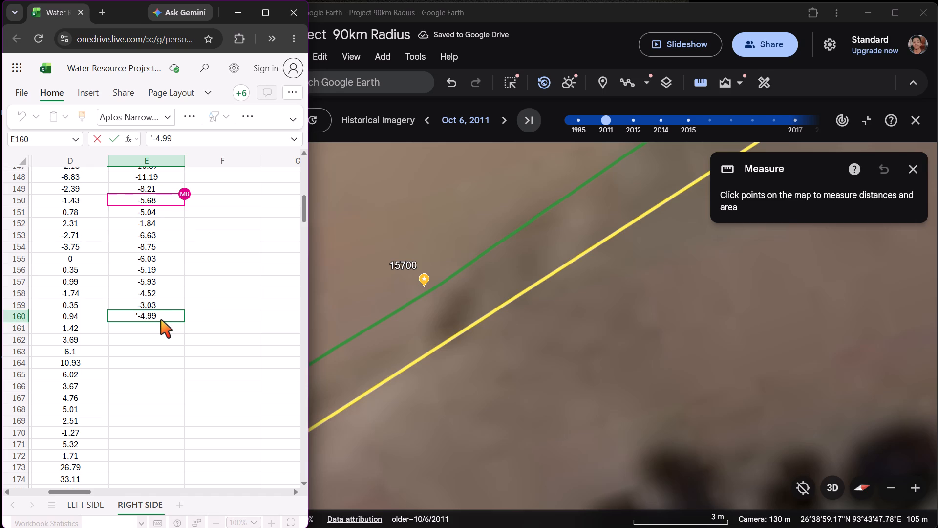
pyautogui.click(148, 327)
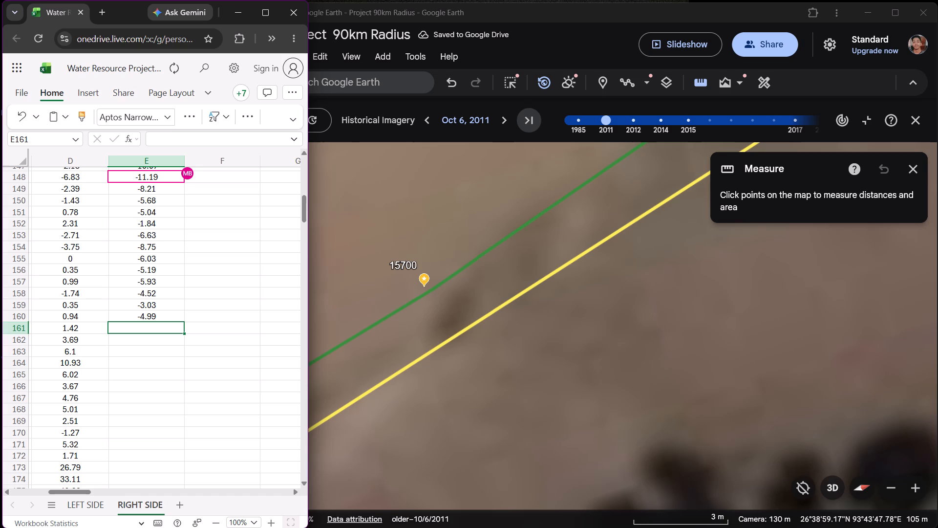
# Maximize the workbook window to show more of the RIGHT SIDE sheet.
pyautogui.click(262, 9)
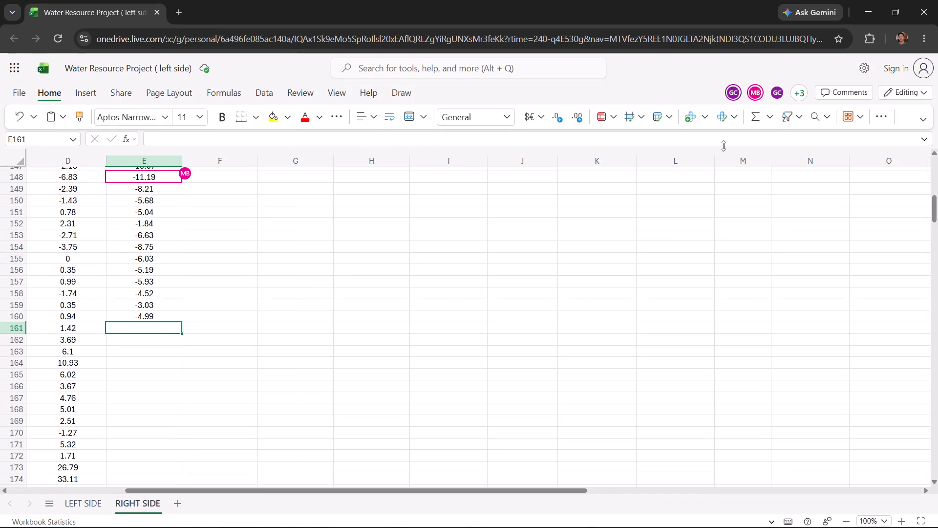
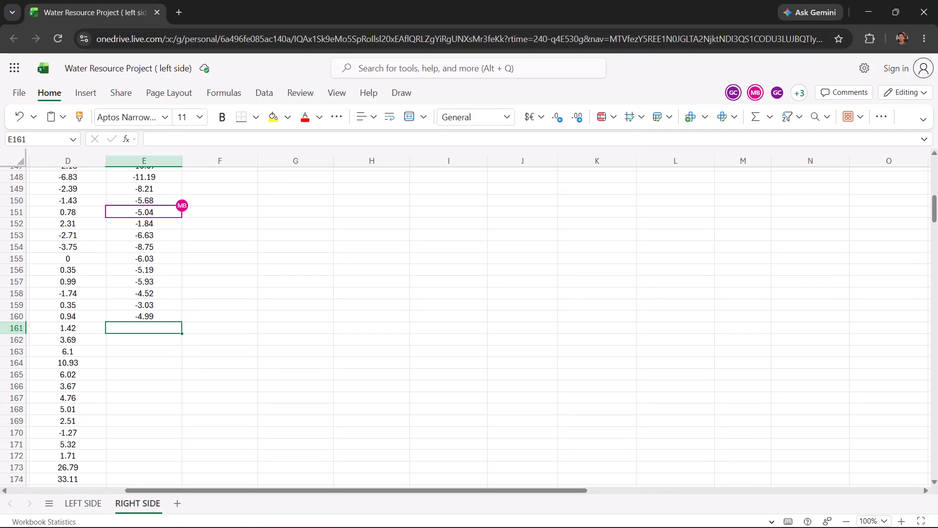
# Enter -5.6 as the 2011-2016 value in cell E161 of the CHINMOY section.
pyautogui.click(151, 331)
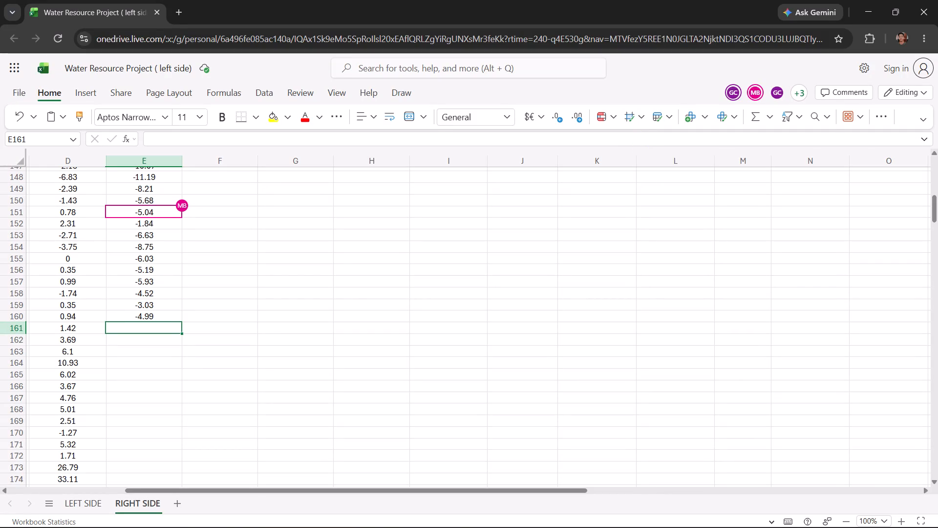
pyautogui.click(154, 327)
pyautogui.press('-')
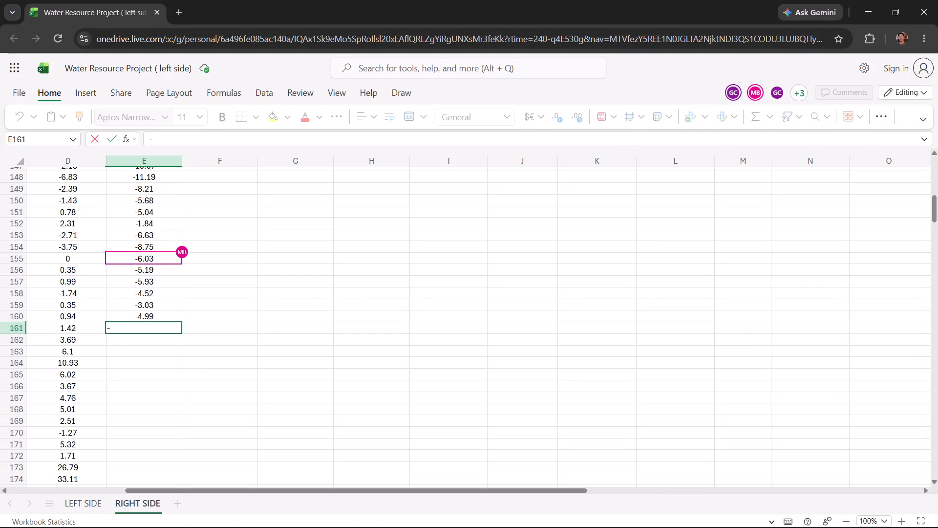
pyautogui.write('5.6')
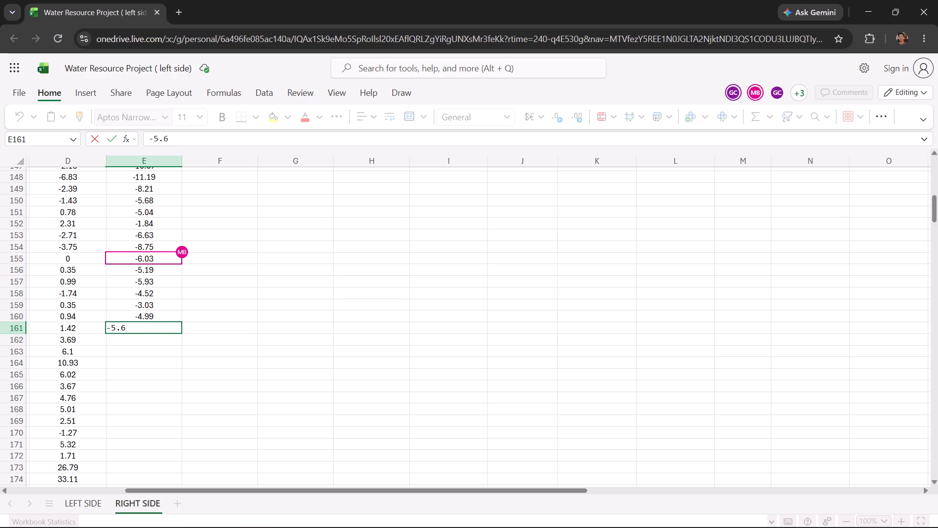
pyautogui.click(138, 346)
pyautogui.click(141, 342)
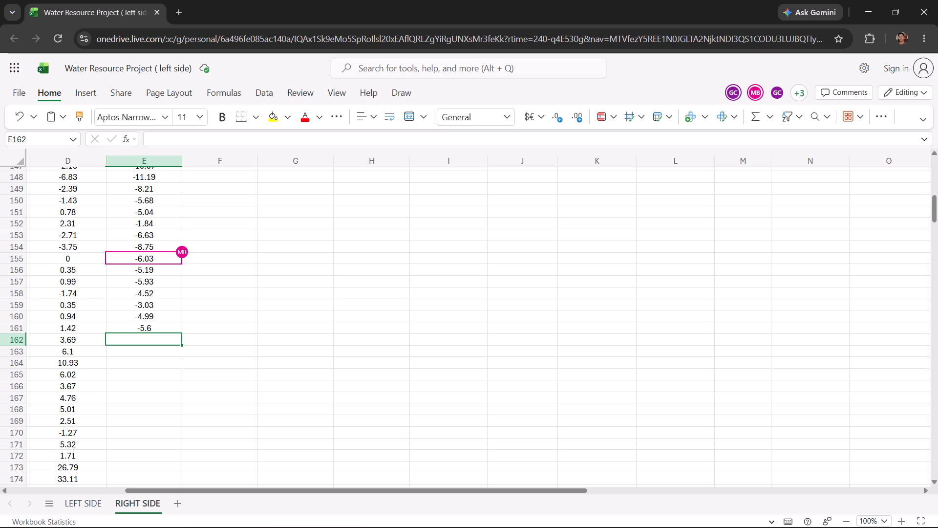
# Replace the 2011-2016 value in cell E161 with -9.0.
pyautogui.click(159, 330)
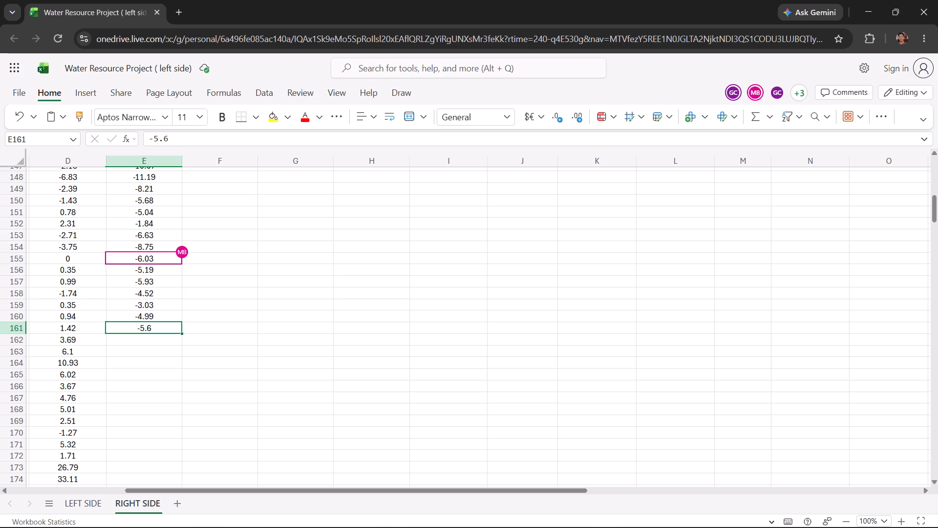
pyautogui.press('BackSpace')
pyautogui.press('BackSpace')
pyautogui.press('BackSpace')
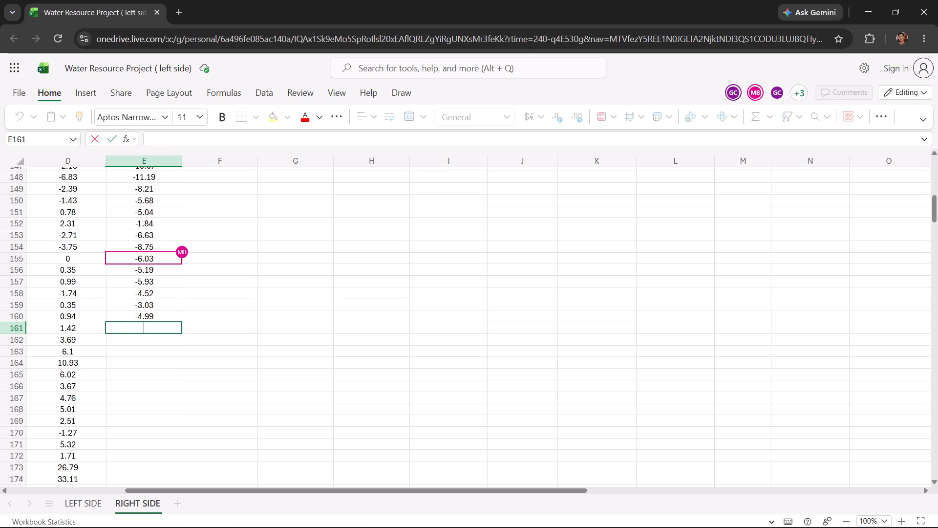
pyautogui.press('-')
pyautogui.write('9.0')
pyautogui.press('Down')
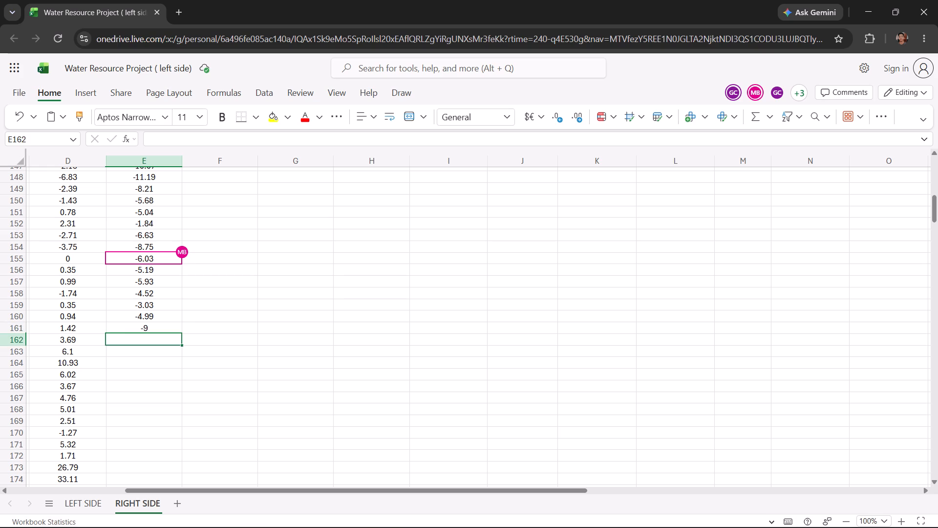
pyautogui.click(172, 326)
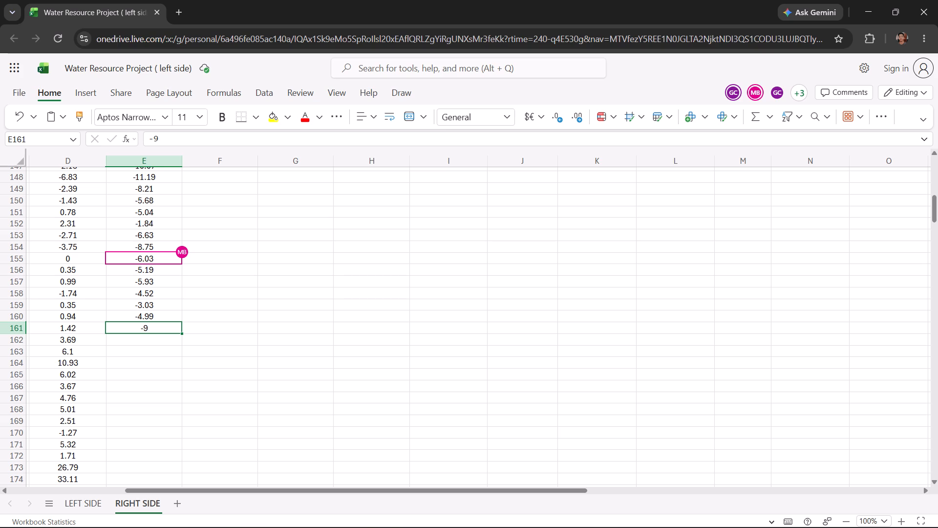
# Remove the leading apostrophe from the entry in cell E160 so it reads as the plain number -4.99.
pyautogui.doubleClick(155, 319)
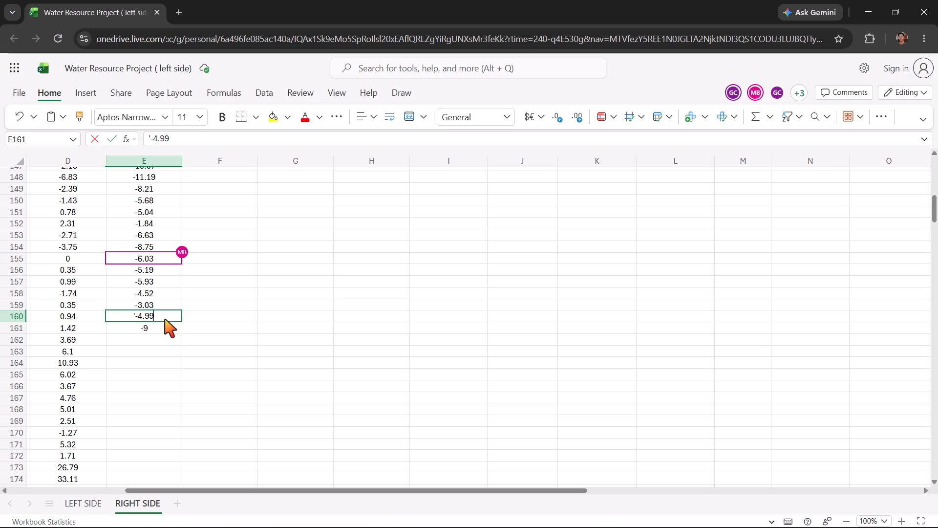
pyautogui.press('Left')
pyautogui.press('Left')
pyautogui.press('Left')
pyautogui.press('Left')
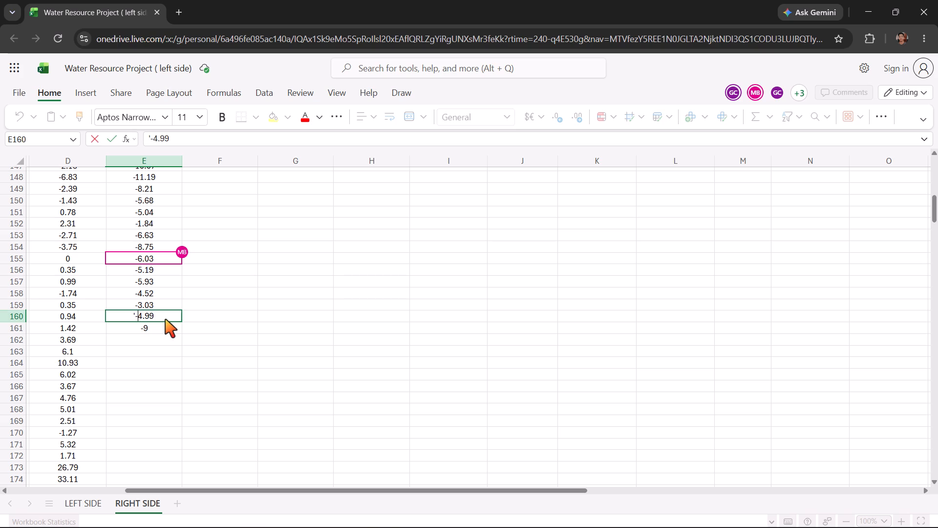
pyautogui.press('Left')
pyautogui.press('Right')
pyautogui.press('BackSpace')
pyautogui.press('BackSpace')
pyautogui.press('-')
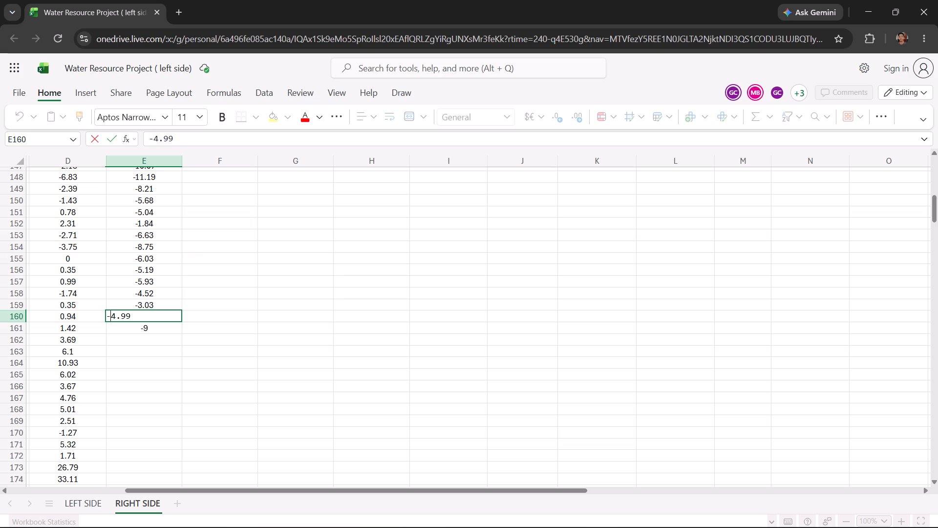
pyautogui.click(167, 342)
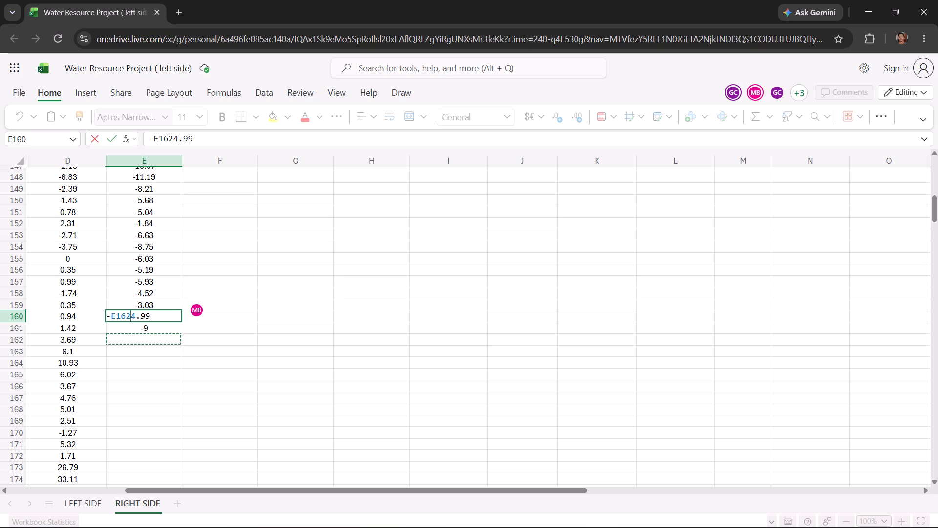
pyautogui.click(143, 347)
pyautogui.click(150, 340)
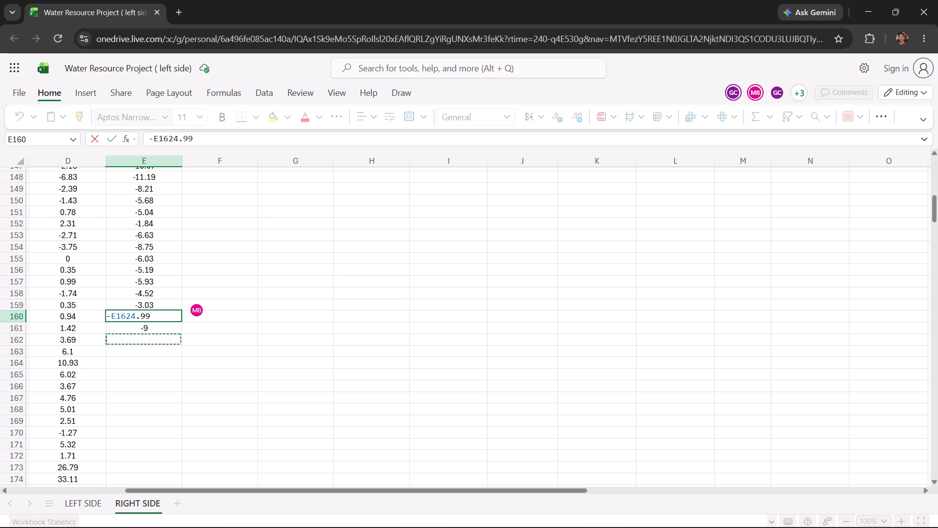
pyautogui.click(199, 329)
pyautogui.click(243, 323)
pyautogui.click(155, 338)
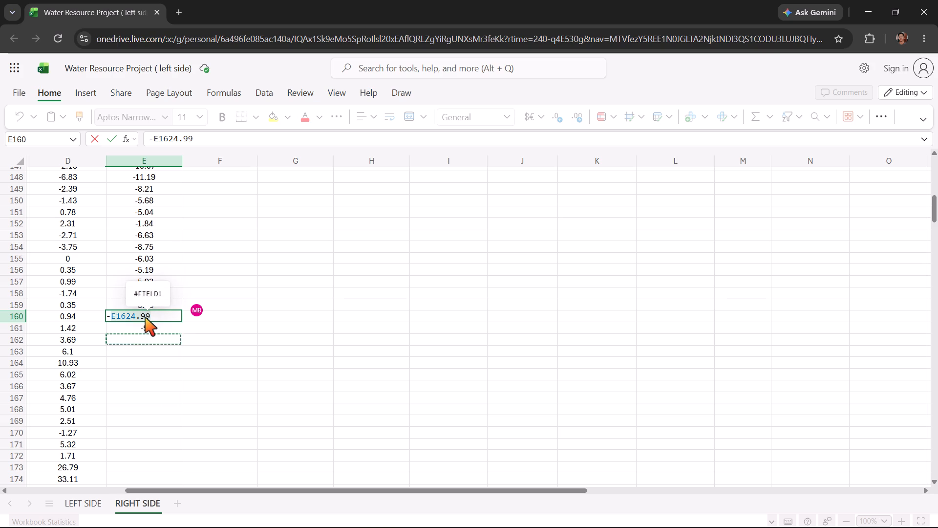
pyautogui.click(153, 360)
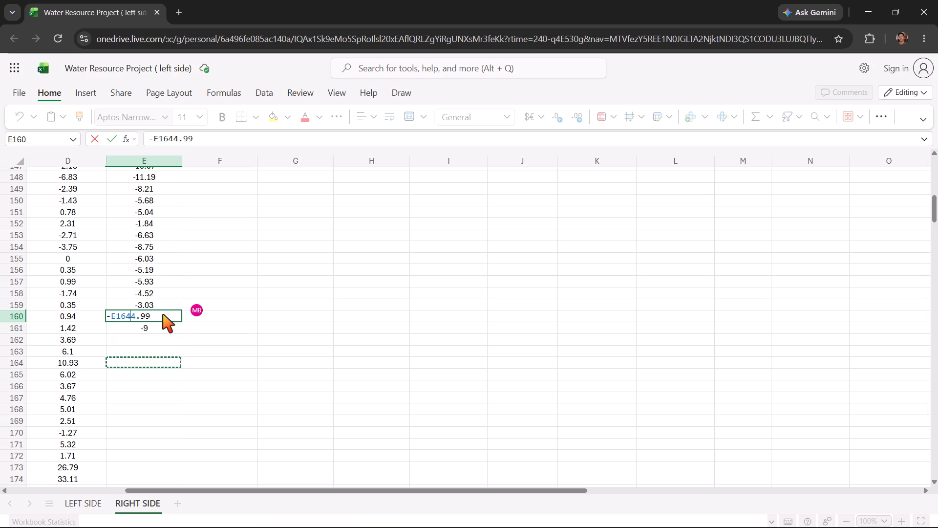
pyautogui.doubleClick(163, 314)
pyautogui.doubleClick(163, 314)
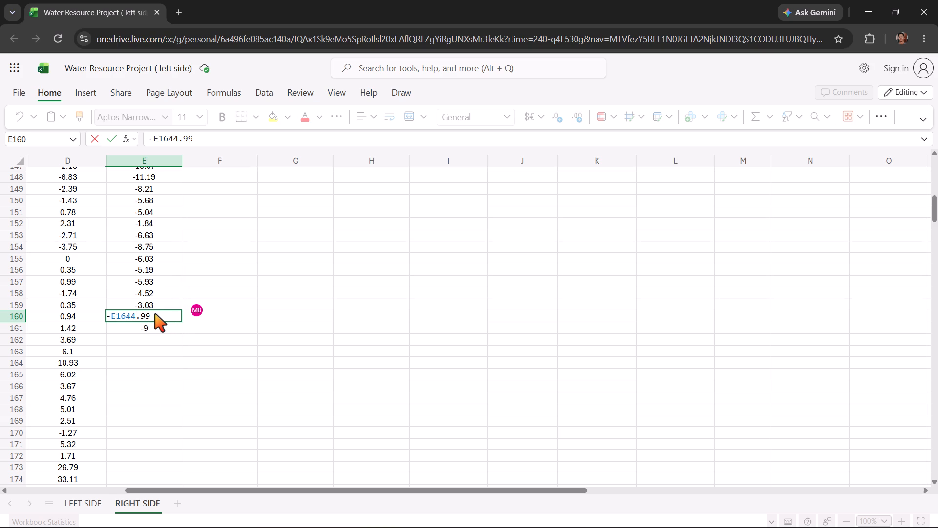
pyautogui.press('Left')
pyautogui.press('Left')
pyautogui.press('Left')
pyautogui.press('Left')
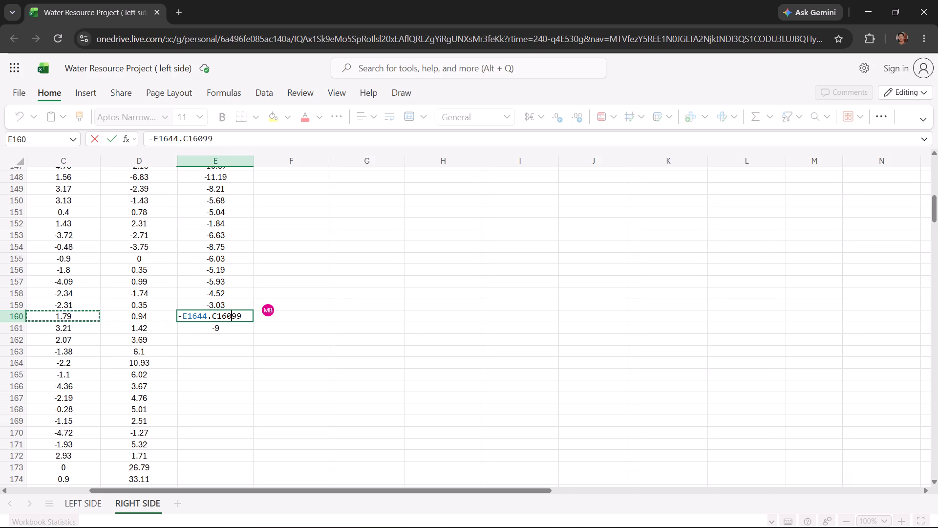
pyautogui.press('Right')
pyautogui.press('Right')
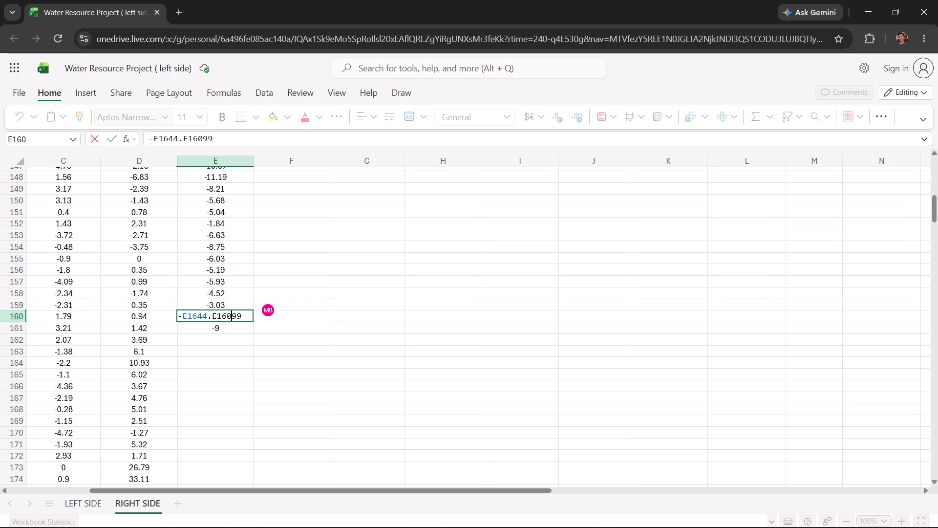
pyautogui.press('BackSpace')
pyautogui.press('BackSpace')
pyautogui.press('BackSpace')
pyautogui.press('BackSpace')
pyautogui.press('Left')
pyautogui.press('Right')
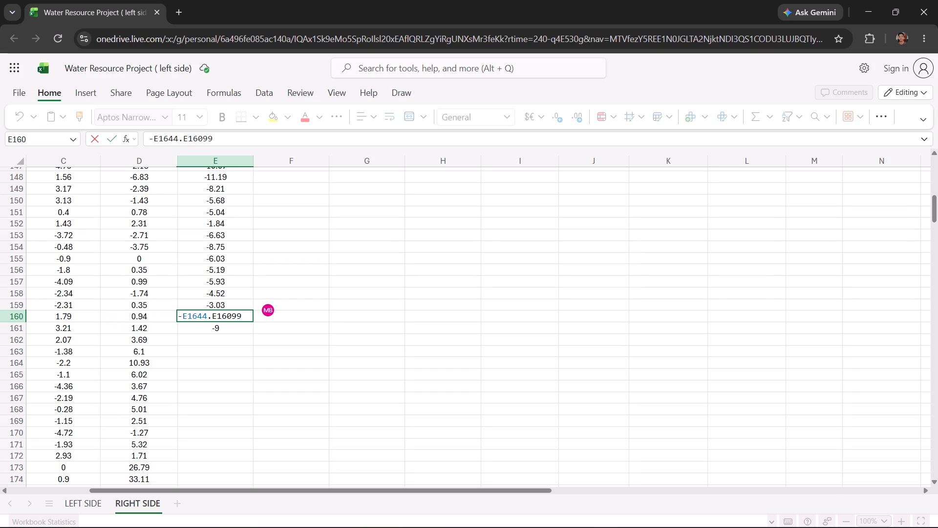
# Clear the stray cell references from the entry in cell E160 and set its value to -4.99.
pyautogui.press('BackSpace')
pyautogui.press('BackSpace')
pyautogui.press('BackSpace')
pyautogui.press('BackSpace')
pyautogui.press('BackSpace')
pyautogui.press('BackSpace')
pyautogui.press('BackSpace')
pyautogui.press('BackSpace')
pyautogui.press('BackSpace')
pyautogui.press('BackSpace')
pyautogui.press('BackSpace')
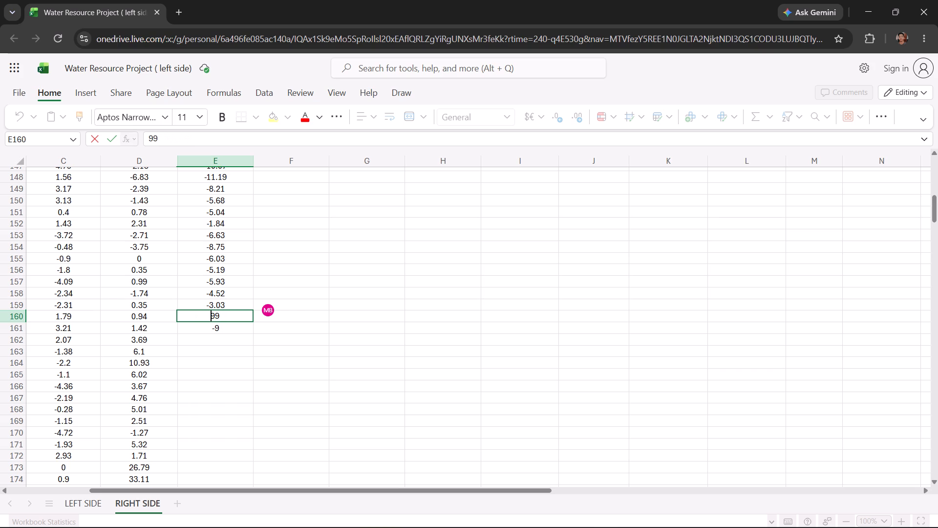
pyautogui.press('-')
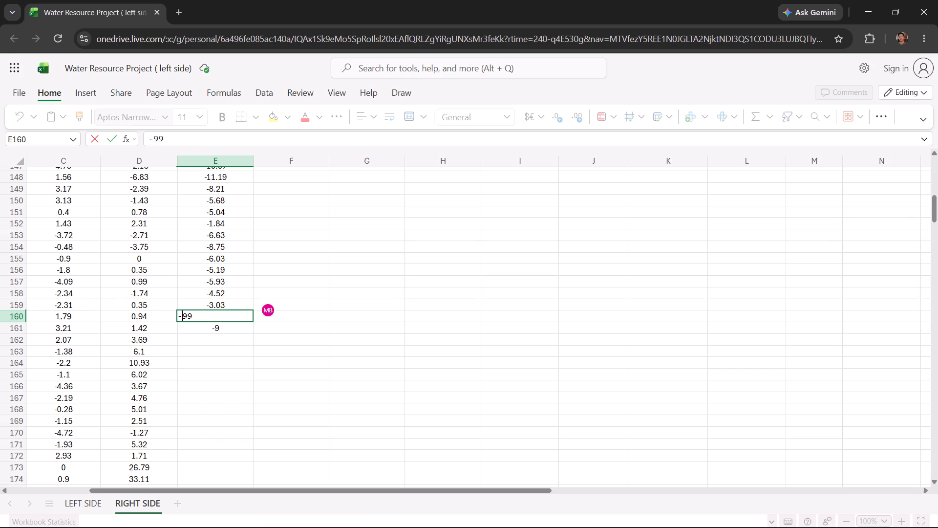
pyautogui.press('4')
pyautogui.press('.')
pyautogui.press('Return')
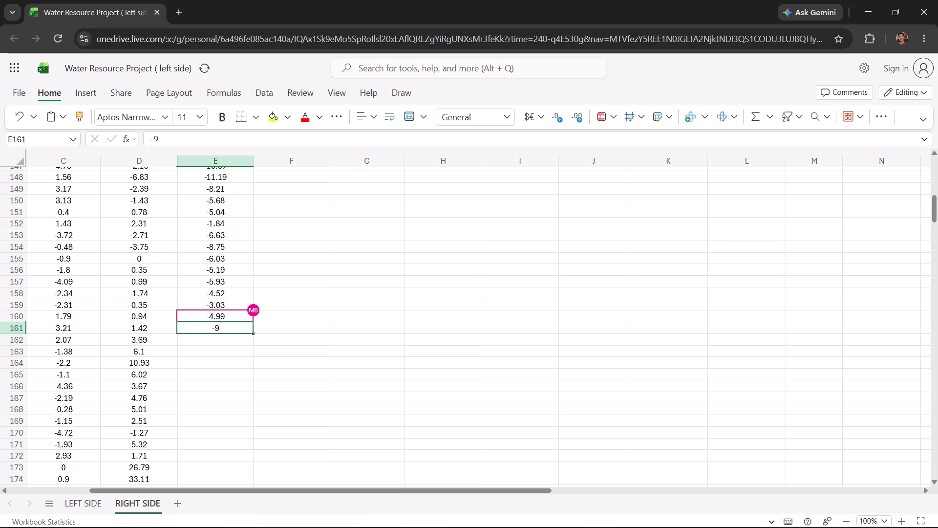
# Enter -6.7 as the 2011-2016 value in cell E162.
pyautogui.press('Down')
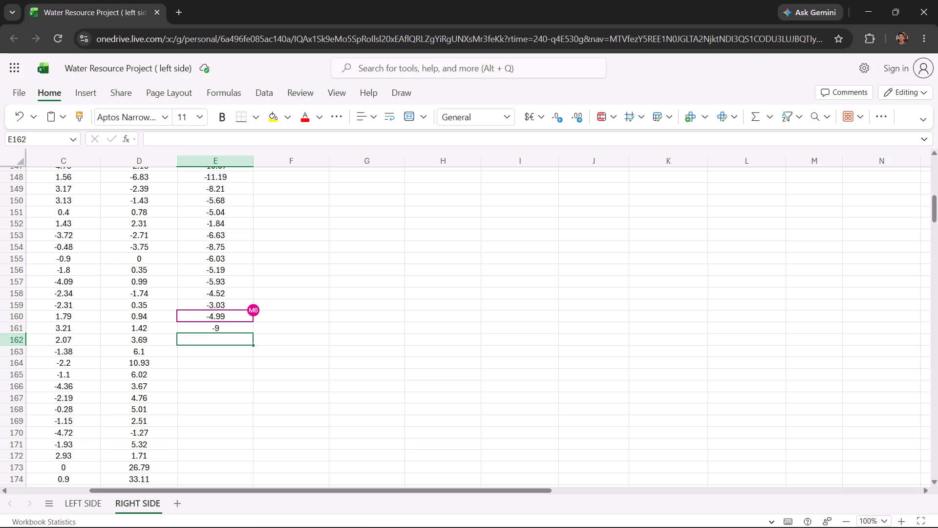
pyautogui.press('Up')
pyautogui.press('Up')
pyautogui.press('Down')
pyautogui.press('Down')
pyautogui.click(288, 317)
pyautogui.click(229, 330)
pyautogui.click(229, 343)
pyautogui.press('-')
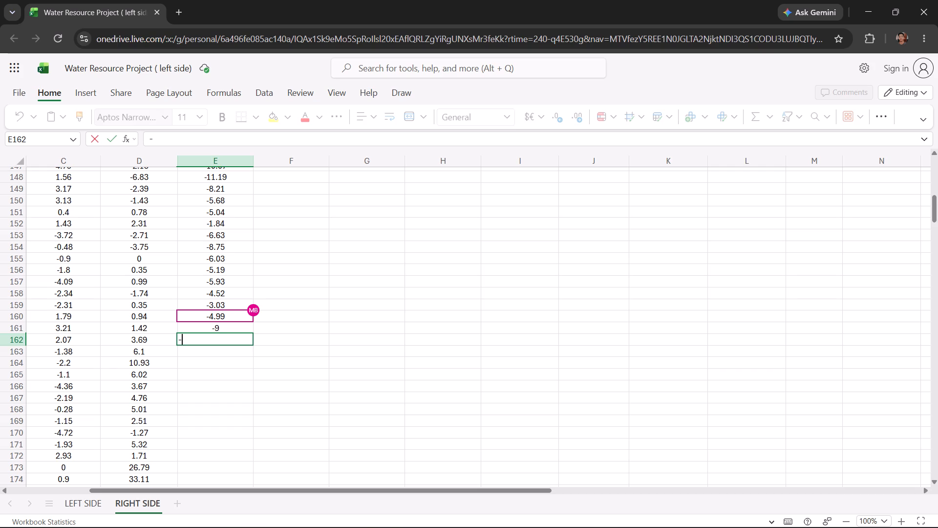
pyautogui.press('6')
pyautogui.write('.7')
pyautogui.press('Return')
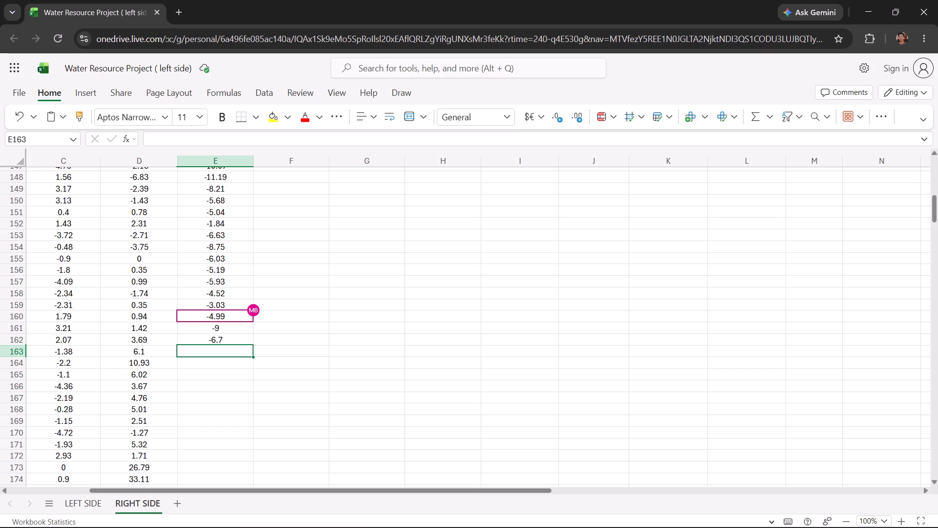
# Clear the 2011-2016 value from cell E162 on the RIGHT SIDE sheet.
pyautogui.tripleClick(231, 339)
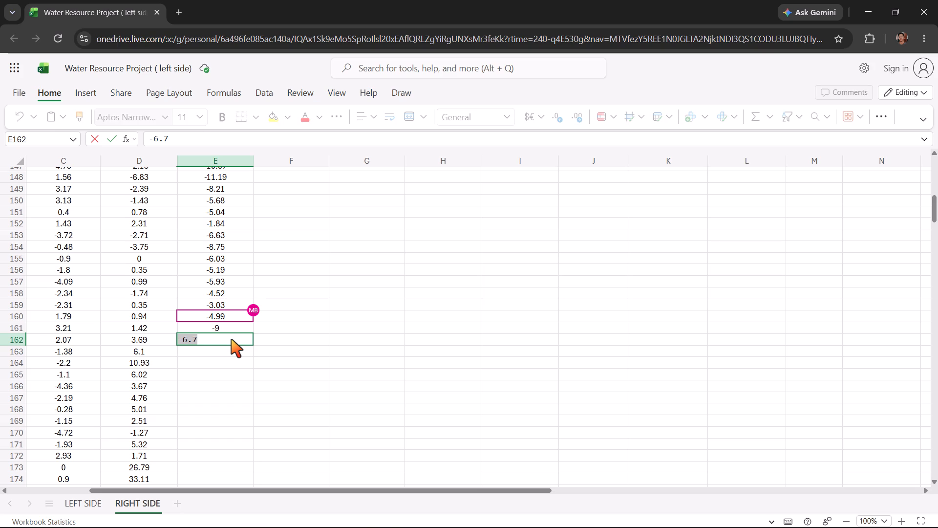
pyautogui.press('BackSpace')
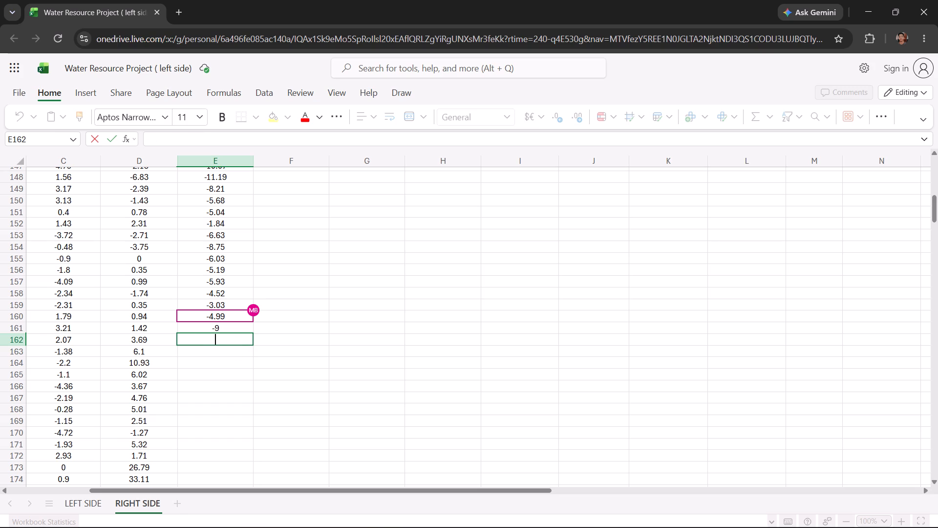
pyautogui.click(233, 306)
pyautogui.click(233, 335)
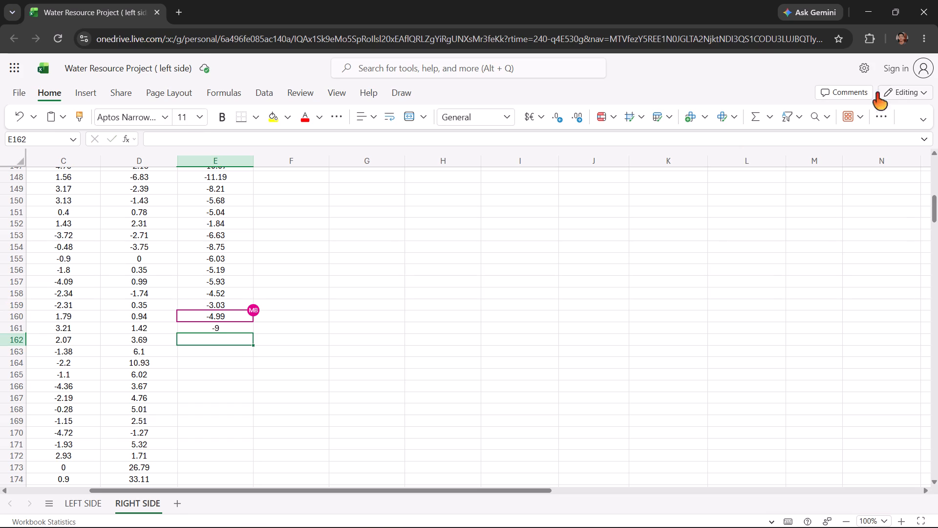
# Shrink the spreadsheet window and widen the Google Earth window beside it, keeping the sheet's column E in view.
pyautogui.click(892, 14)
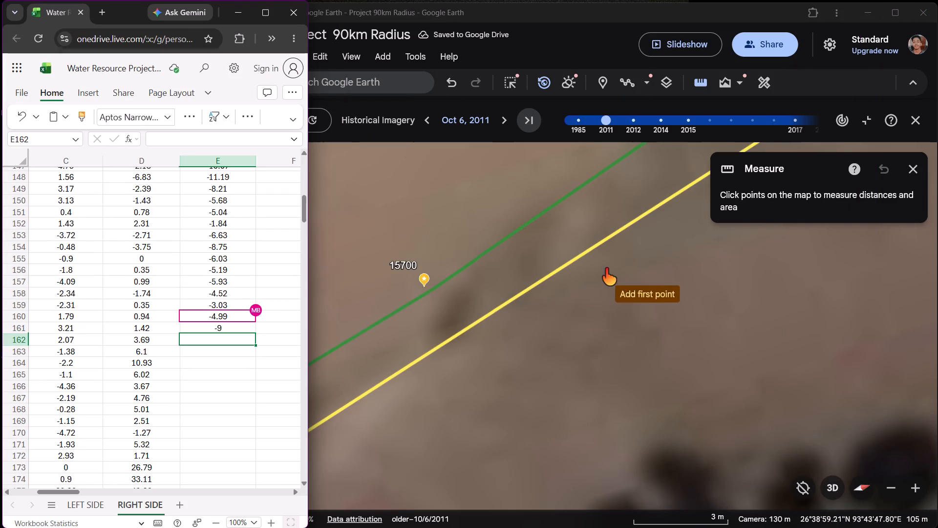
pyautogui.click(796, 186)
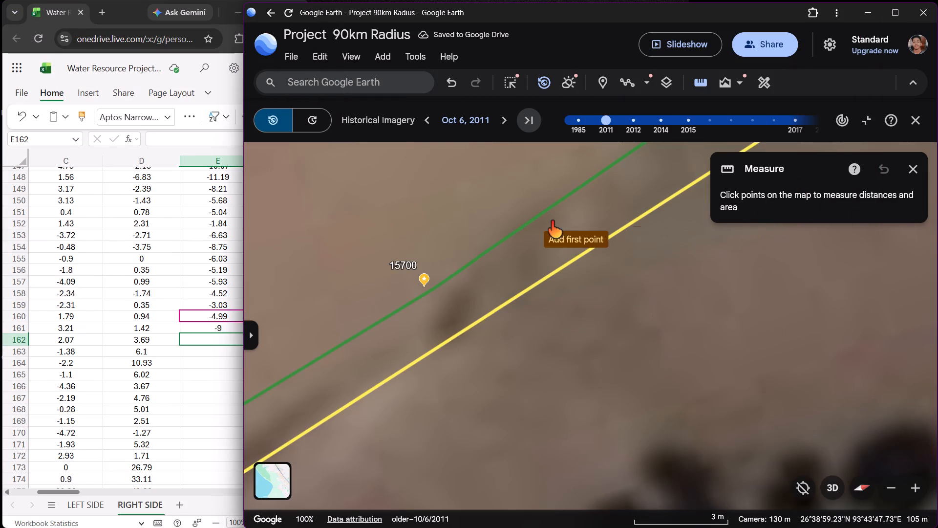
pyautogui.moveTo(614, 265); pyautogui.dragTo(544, 286)
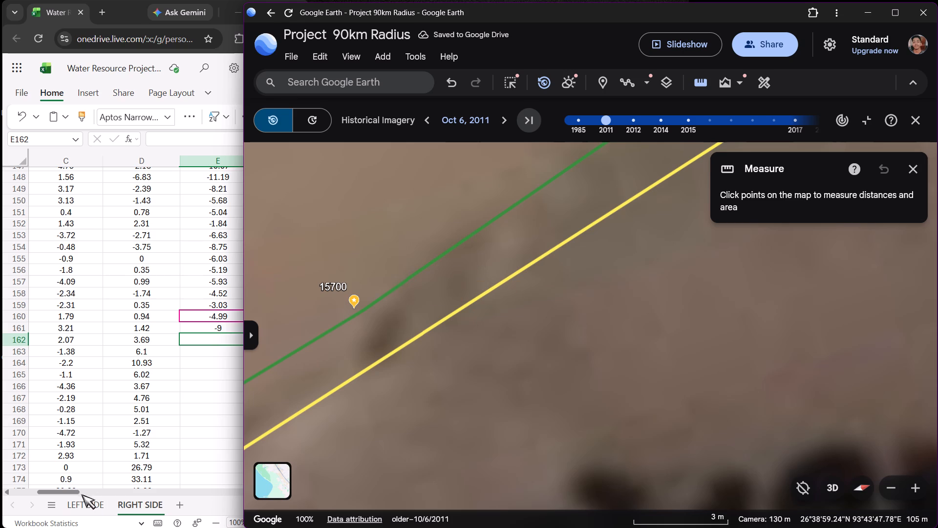
pyautogui.moveTo(71, 492); pyautogui.dragTo(85, 493)
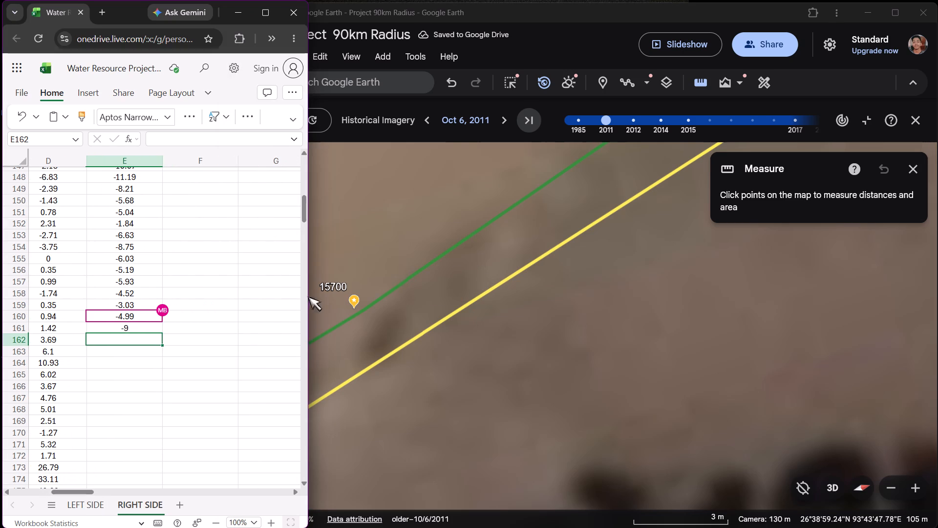
pyautogui.click(385, 263)
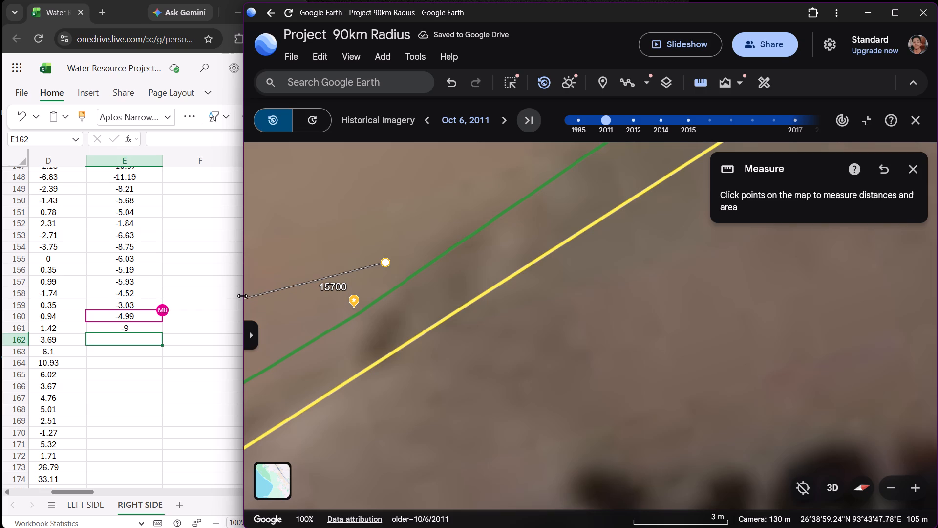
pyautogui.moveTo(243, 295); pyautogui.dragTo(207, 296)
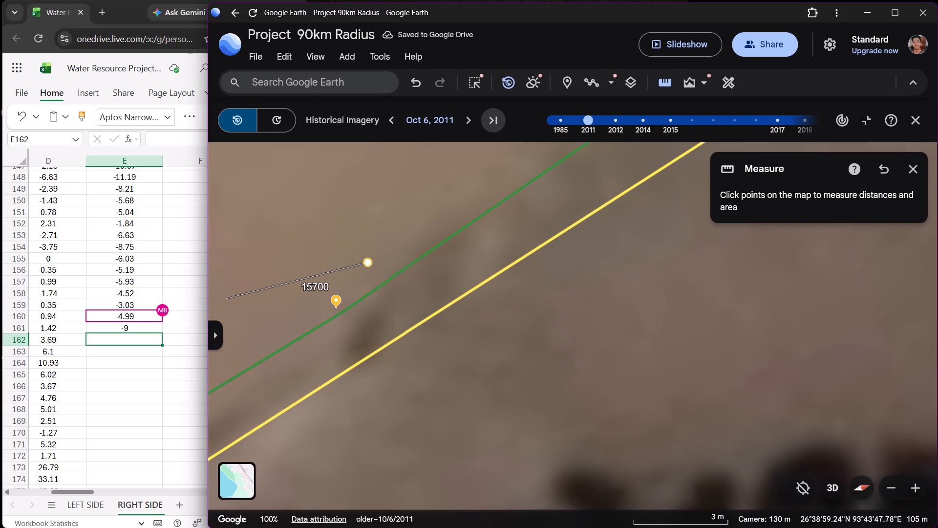
# Clear the 2011-2016 value from cell E161 and return to Google Earth.
pyautogui.click(131, 341)
pyautogui.doubleClick(137, 330)
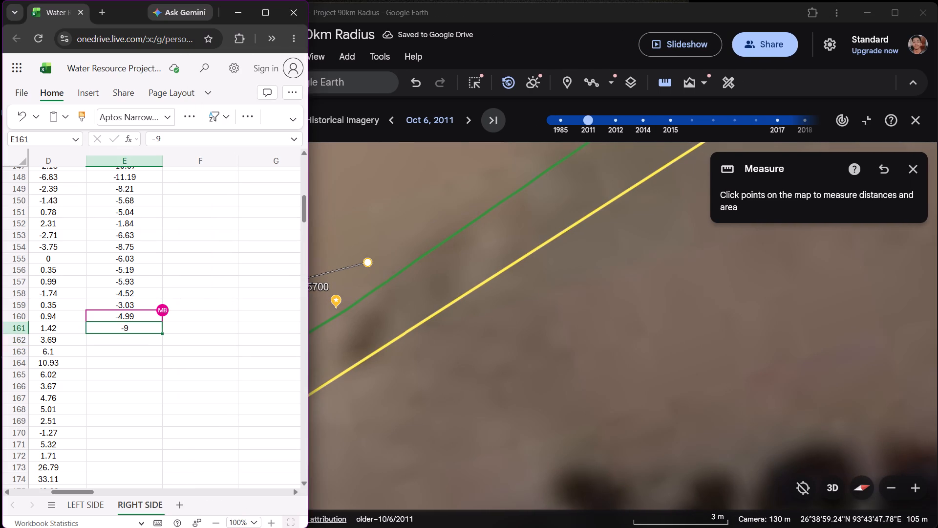
pyautogui.press('BackSpace')
pyautogui.press('BackSpace')
pyautogui.press('BackSpace')
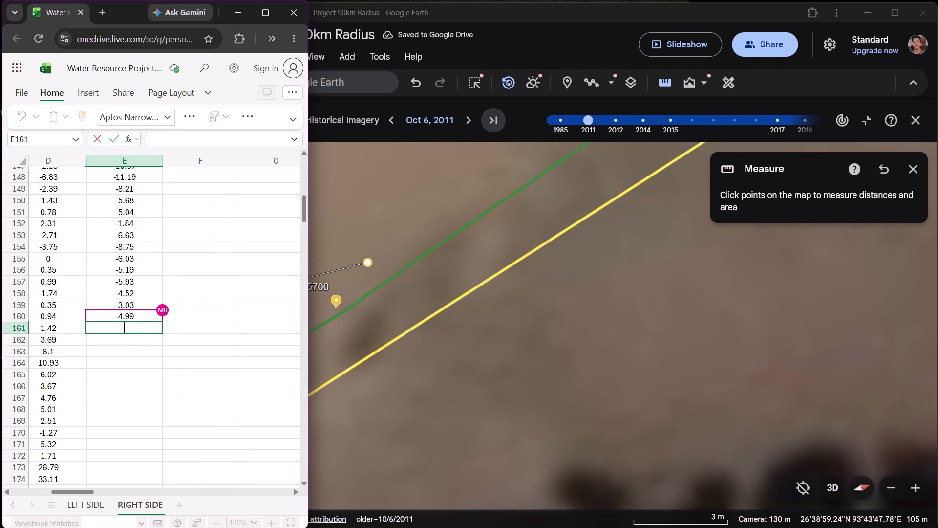
pyautogui.click(803, 198)
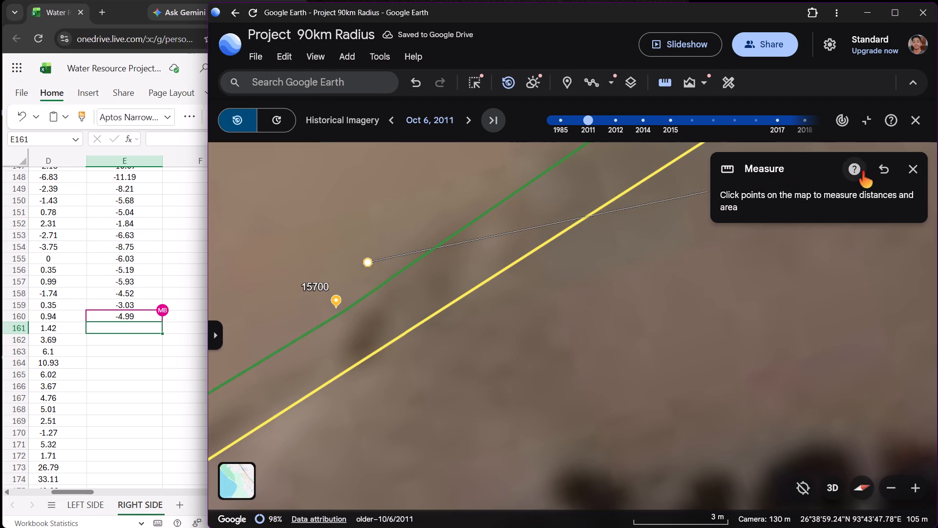
# Check in column A which chainage row 161 belongs to, and remove the stray measuring points from the map.
pyautogui.click(884, 167)
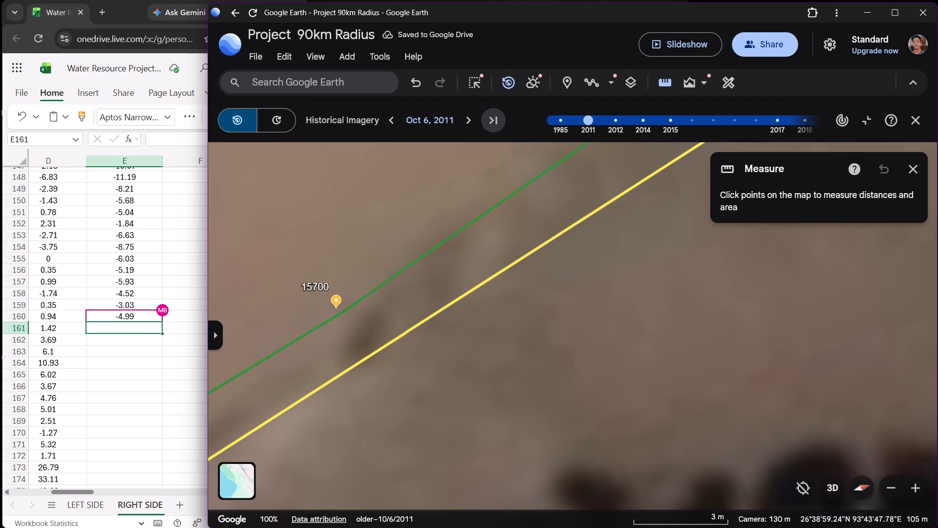
pyautogui.click(129, 328)
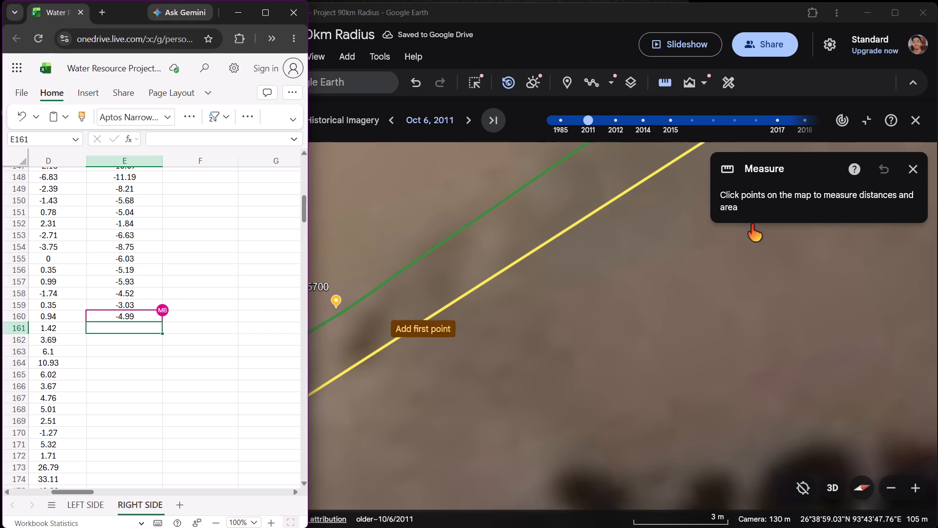
pyautogui.click(802, 200)
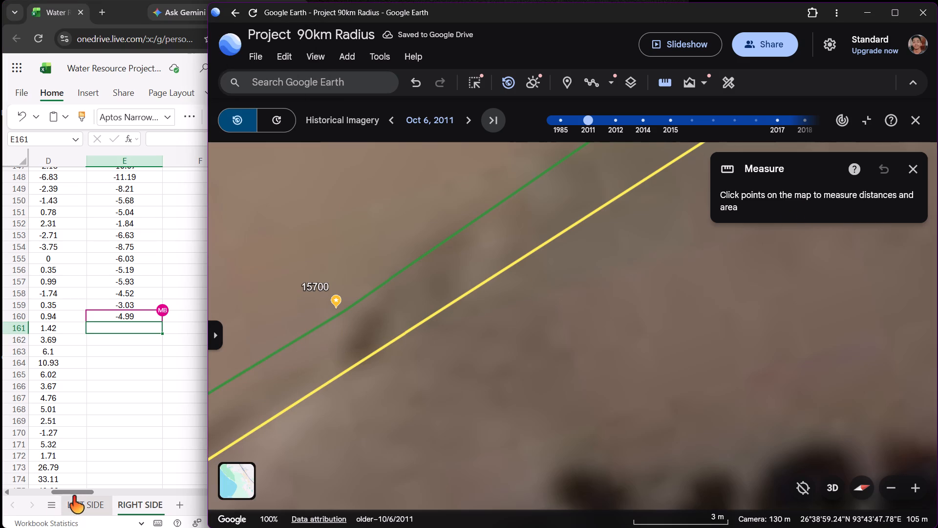
pyautogui.moveTo(74, 493); pyautogui.dragTo(0, 484)
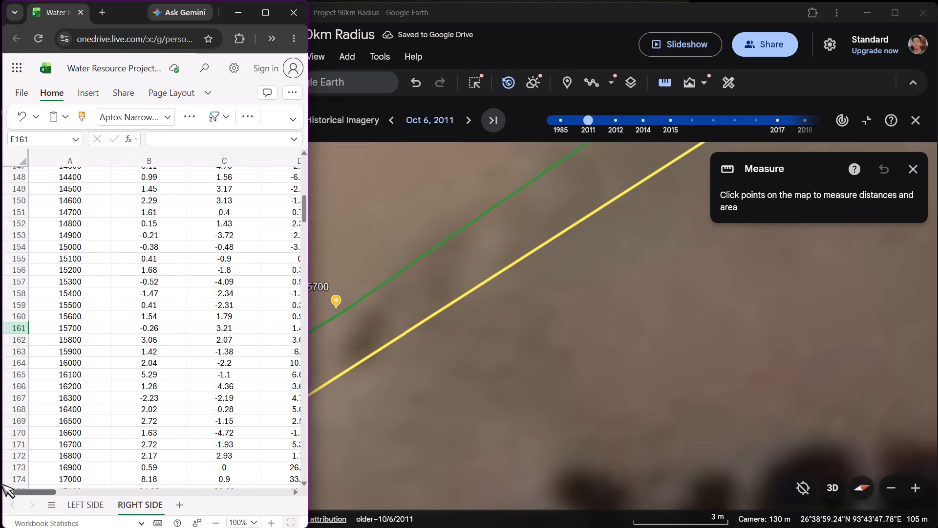
pyautogui.moveTo(0, 484); pyautogui.dragTo(69, 486)
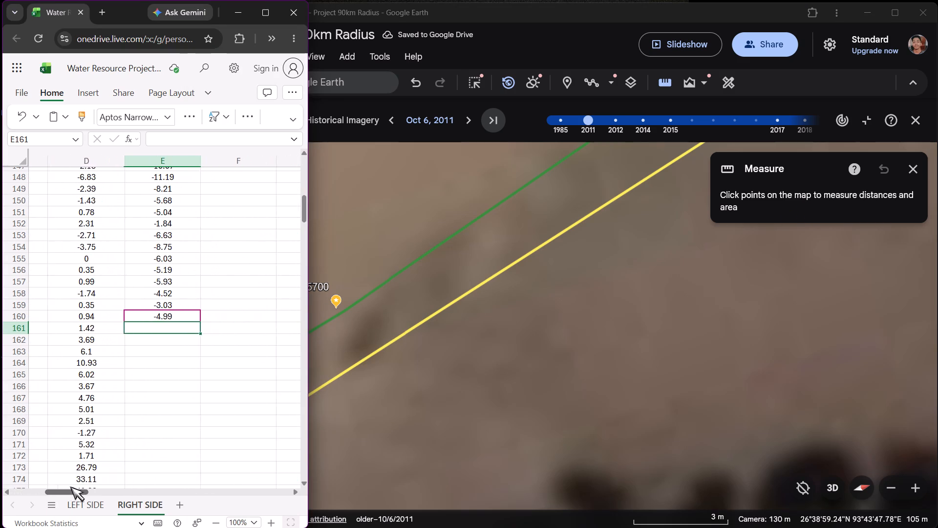
pyautogui.moveTo(69, 486); pyautogui.dragTo(74, 485)
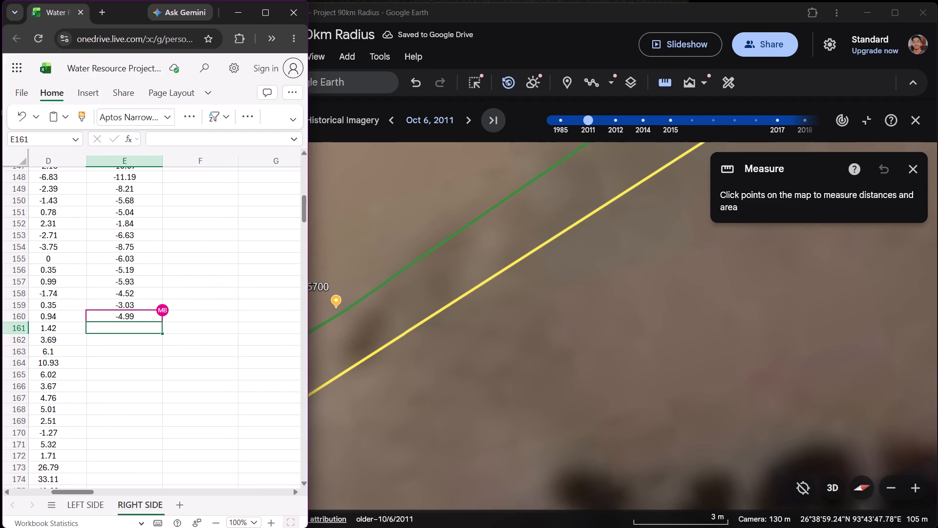
pyautogui.click(349, 260)
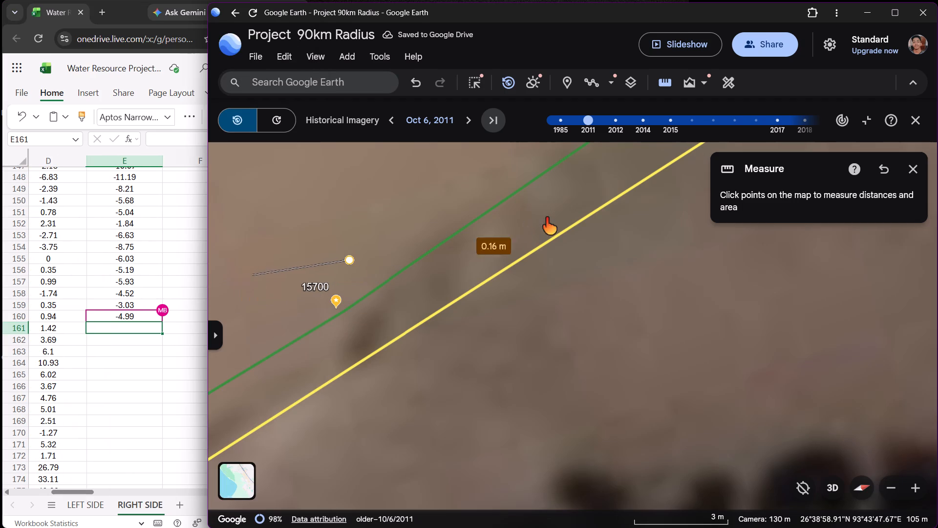
pyautogui.click(881, 176)
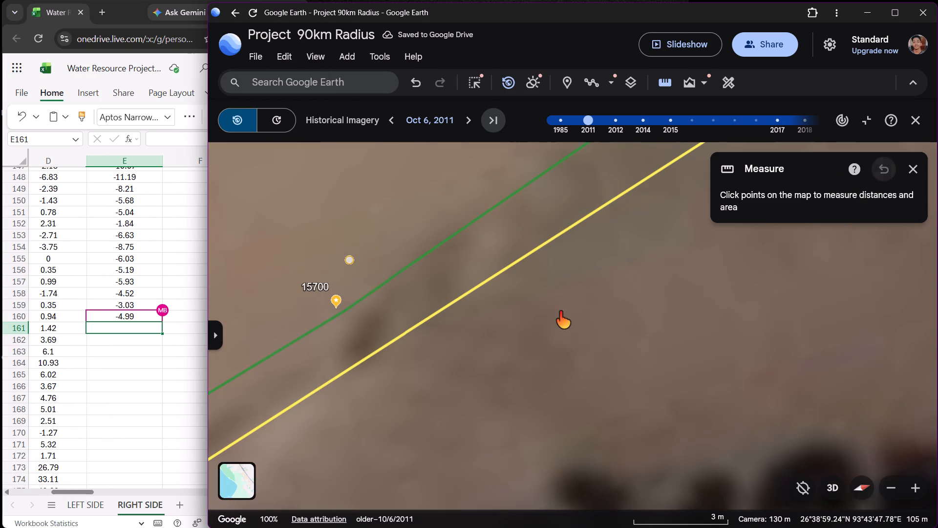
# Measure from the green bank line to the yellow one at chainage 15700, enter -1.8 in cell E161, and clear the measurement.
pyautogui.scroll(4, 331, 309)
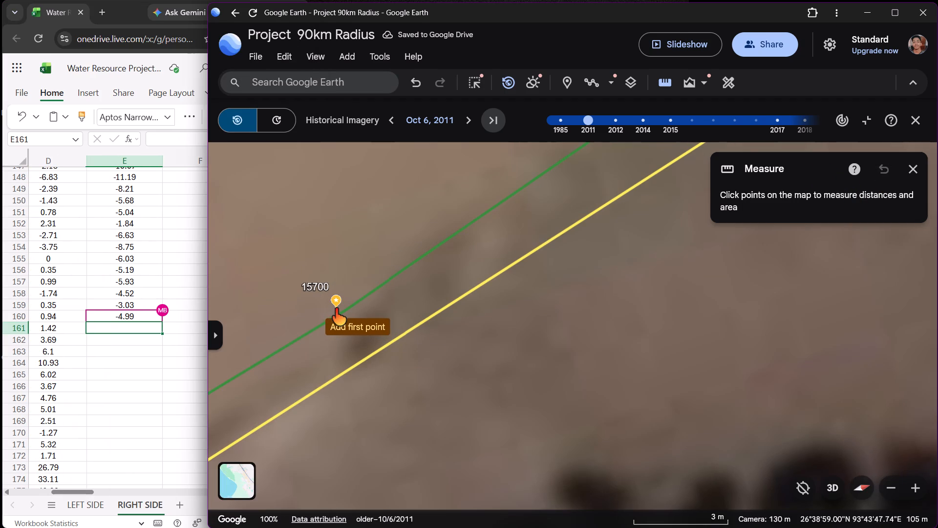
pyautogui.click(335, 308)
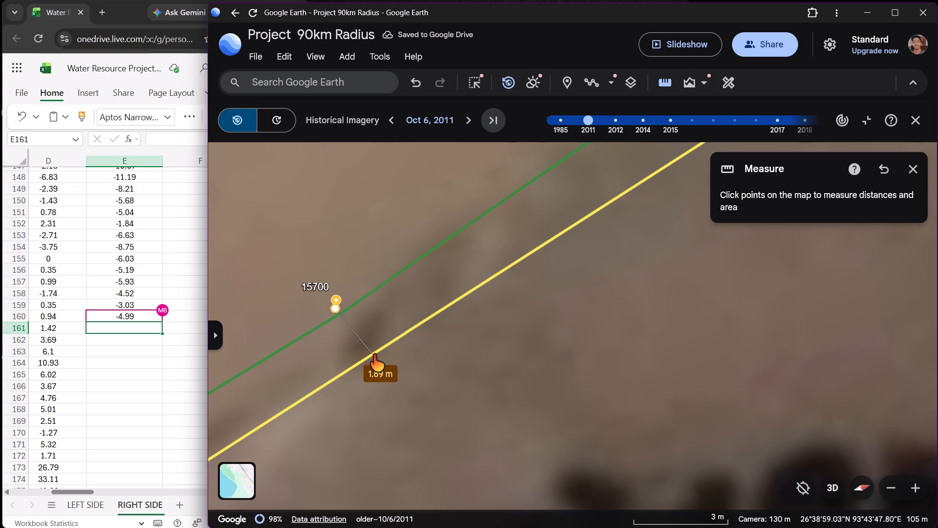
pyautogui.click(141, 330)
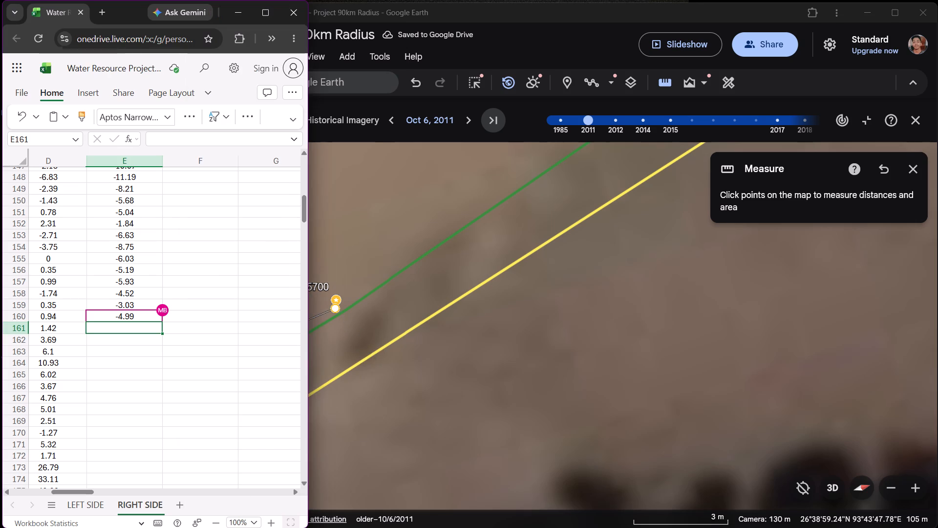
pyautogui.press('-')
pyautogui.write('1.8')
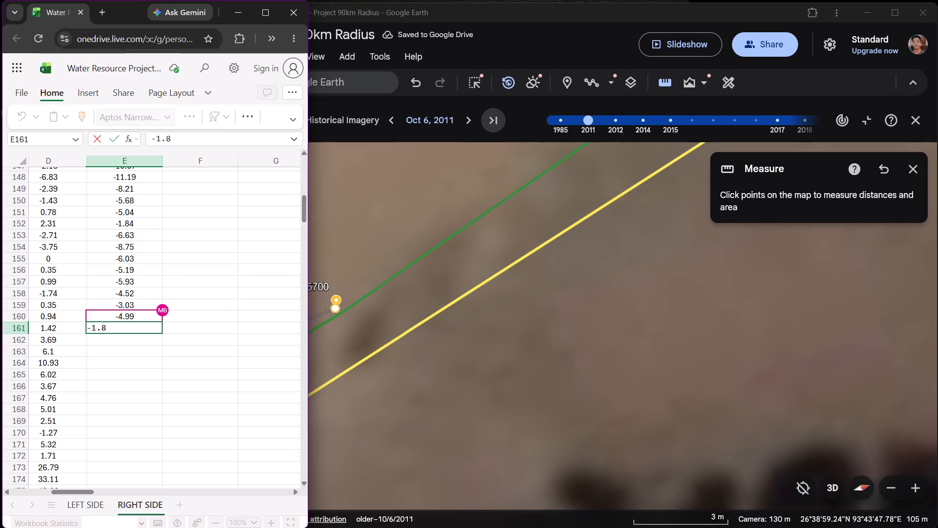
pyautogui.press('Return')
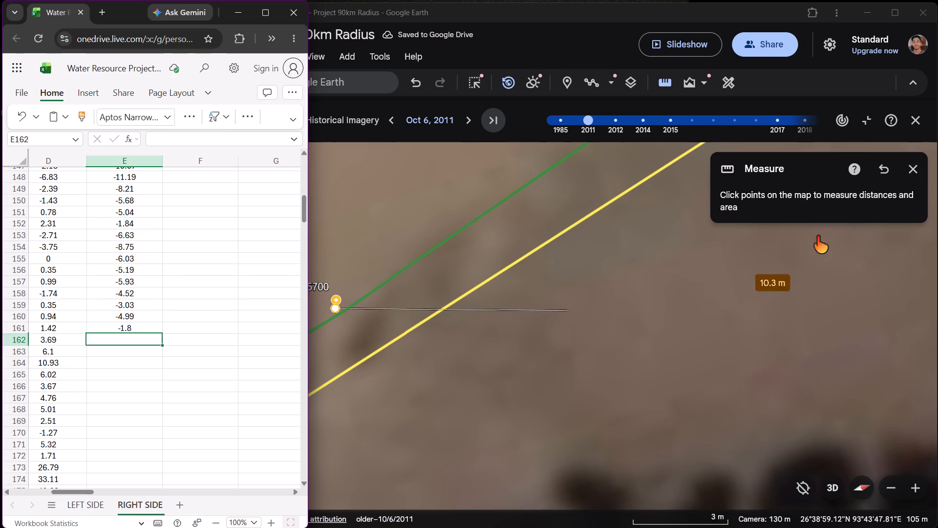
pyautogui.click(877, 164)
# Measure the distance from the green bank line to the yellow one at the chainage 15800 marker.
pyautogui.scroll(-13, 342, 362)
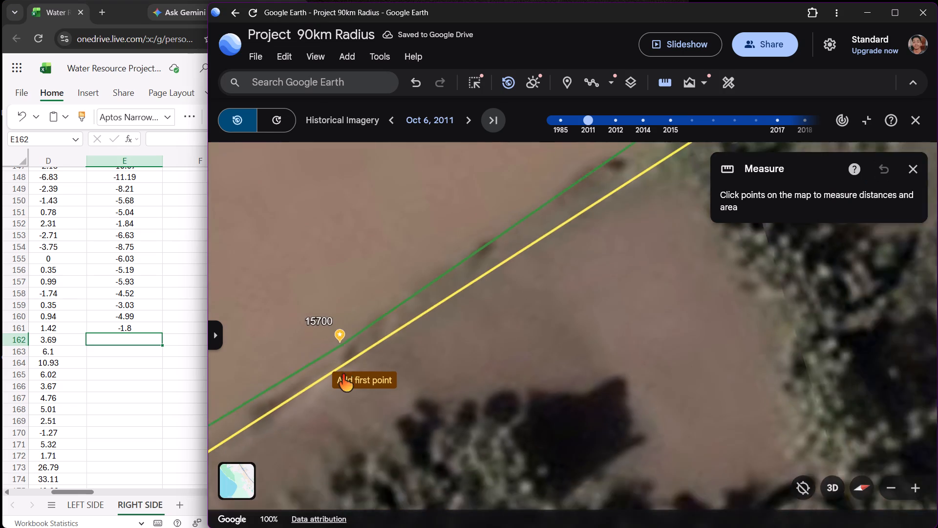
pyautogui.moveTo(320, 410); pyautogui.dragTo(458, 295)
pyautogui.moveTo(309, 406); pyautogui.dragTo(497, 285)
pyautogui.scroll(-5, 463, 309)
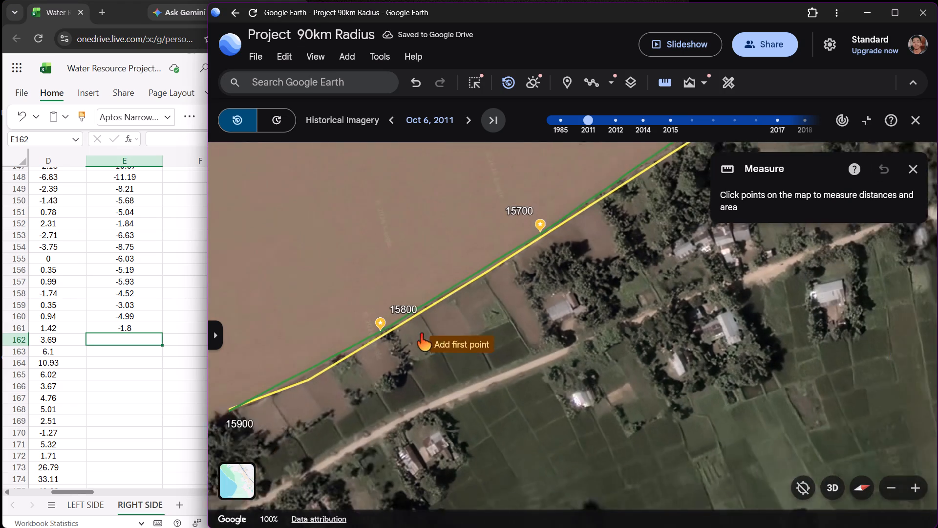
pyautogui.moveTo(405, 340); pyautogui.dragTo(376, 371)
pyautogui.scroll(5, 368, 359)
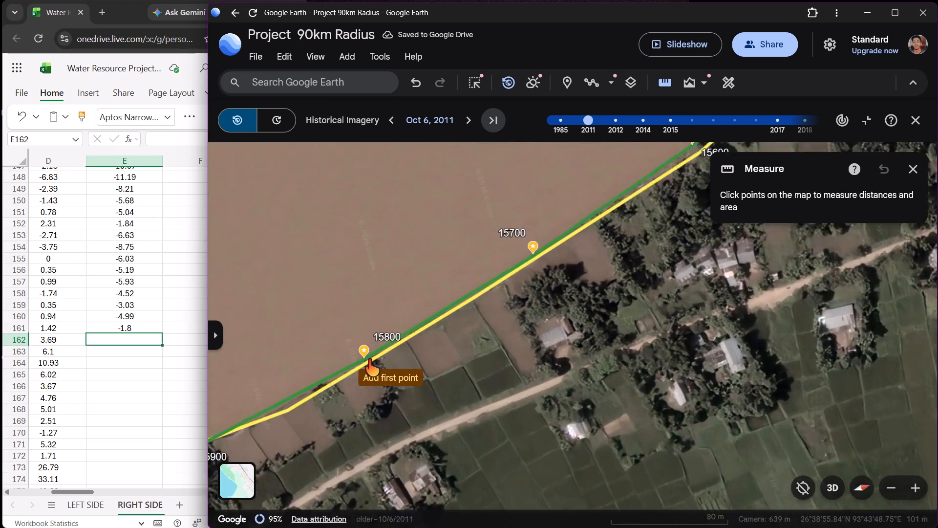
pyautogui.scroll(19, 366, 359)
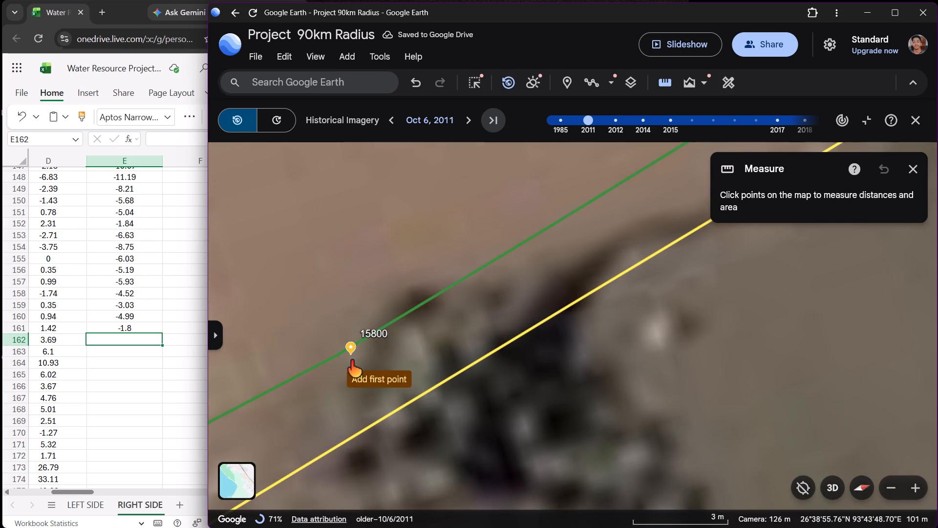
pyautogui.click(348, 354)
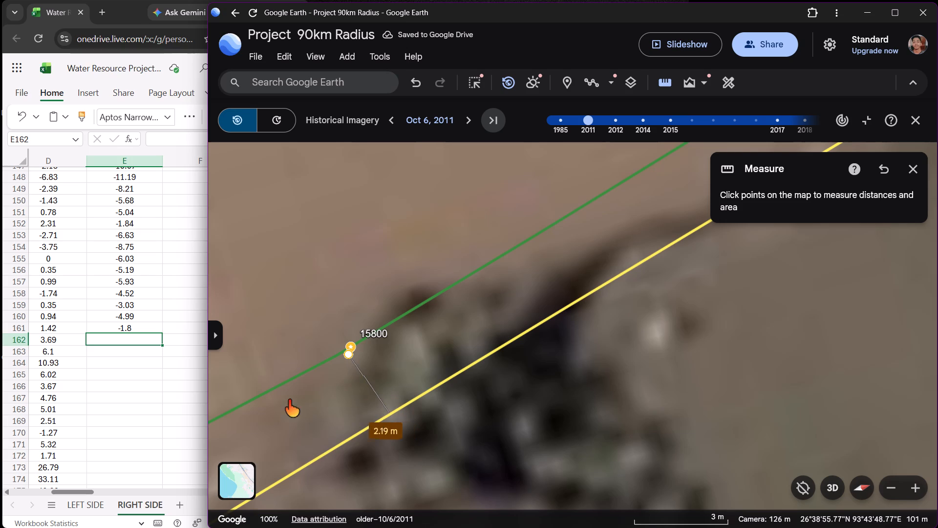
# Enter -2.19 as the 2011-2016 value in cell E162 and clear the measuring point from the map.
pyautogui.click(126, 345)
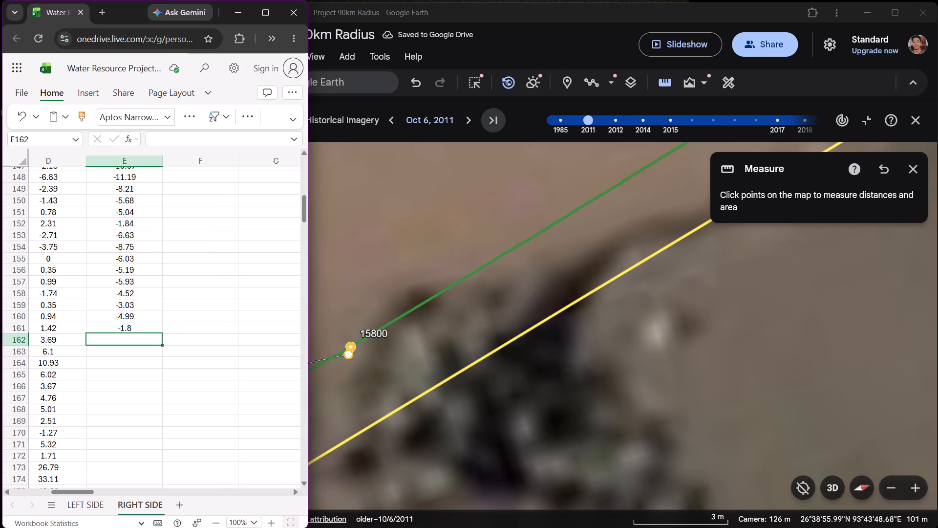
pyautogui.press('-')
pyautogui.write('2.19')
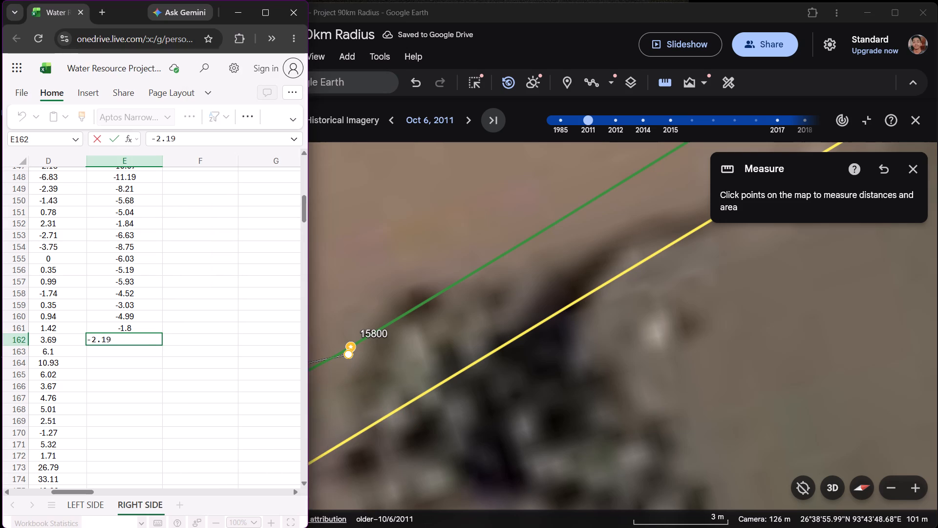
pyautogui.press('Return')
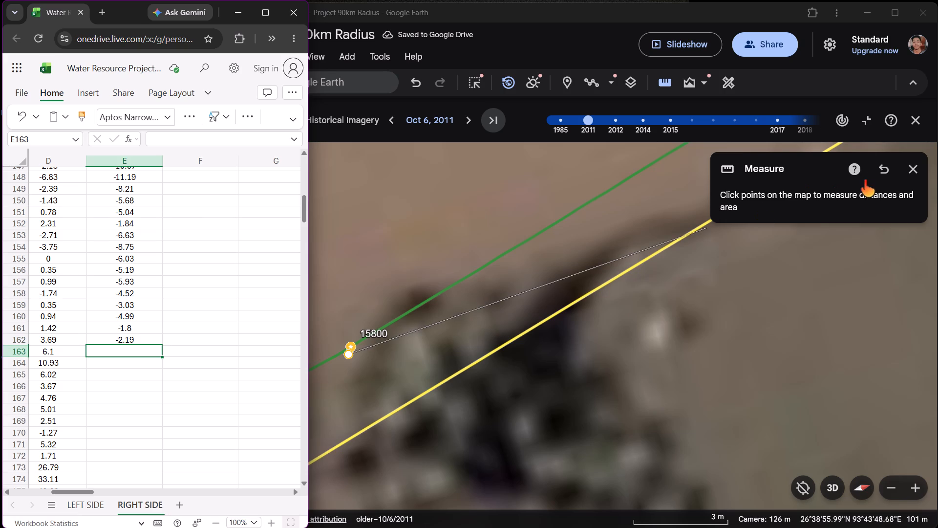
pyautogui.click(844, 186)
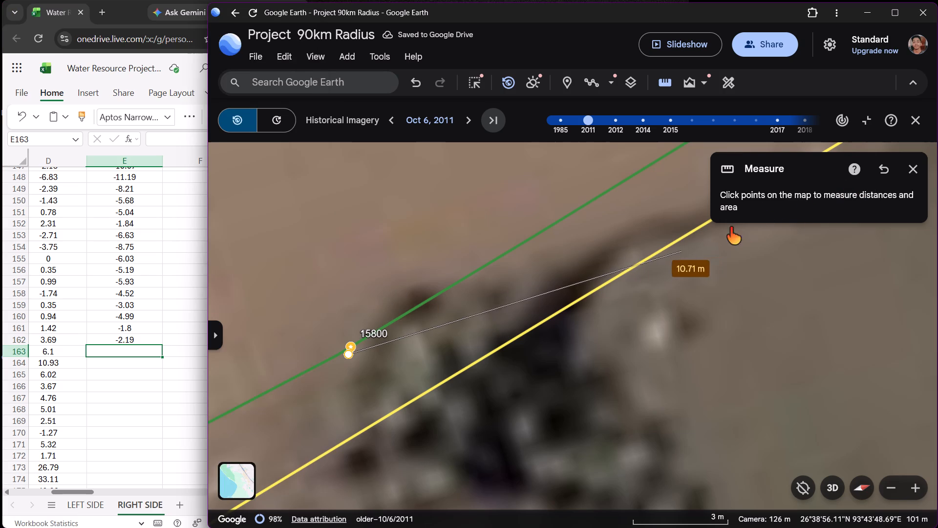
pyautogui.click(883, 170)
# Check in column A which chainage row 163 belongs to, and bring its empty 2011-2016 cell back into view.
pyautogui.scroll(-9, 380, 307)
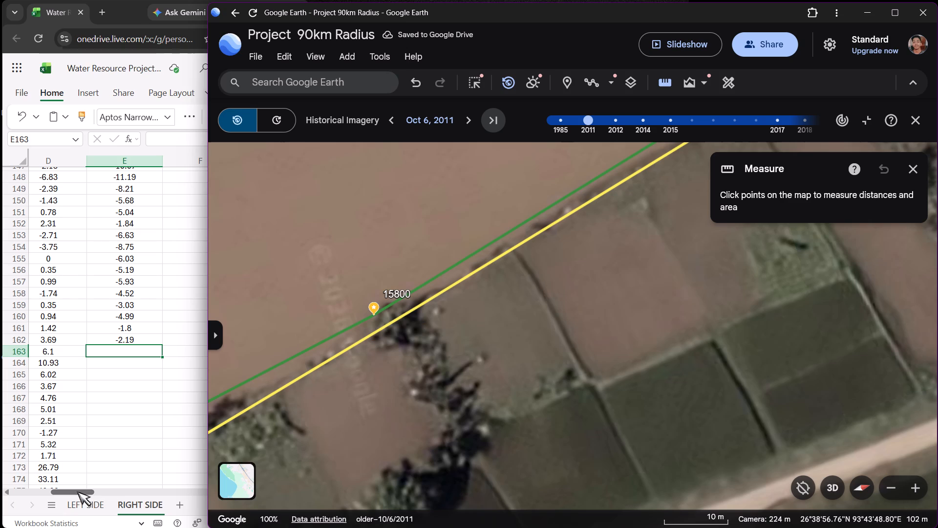
pyautogui.moveTo(76, 491); pyautogui.dragTo(18, 490)
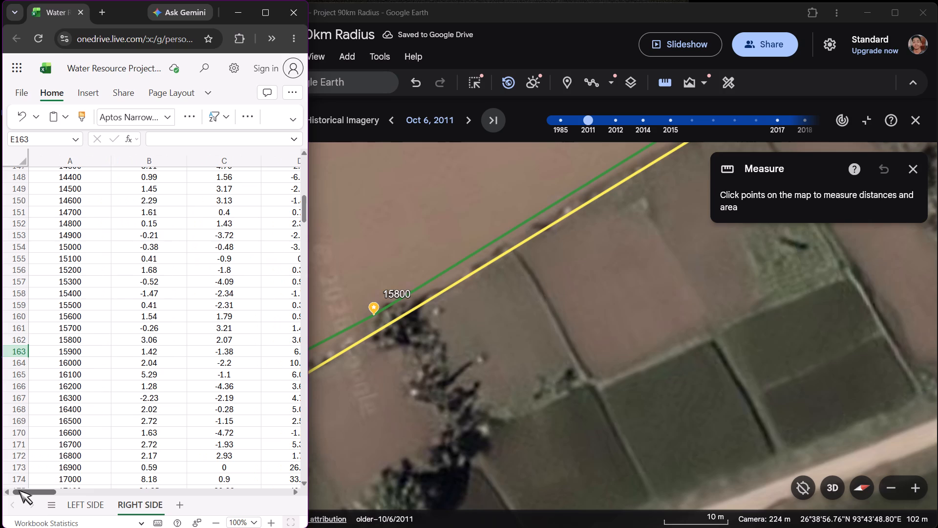
pyautogui.moveTo(18, 490); pyautogui.dragTo(25, 488)
pyautogui.moveTo(25, 488); pyautogui.dragTo(35, 488)
pyautogui.moveTo(33, 492); pyautogui.dragTo(32, 492)
pyautogui.moveTo(32, 492); pyautogui.dragTo(64, 492)
# Measure the distance from the green bank line to the yellow one at the chainage 15900 marker.
pyautogui.click(825, 186)
pyautogui.moveTo(381, 349); pyautogui.dragTo(585, 262)
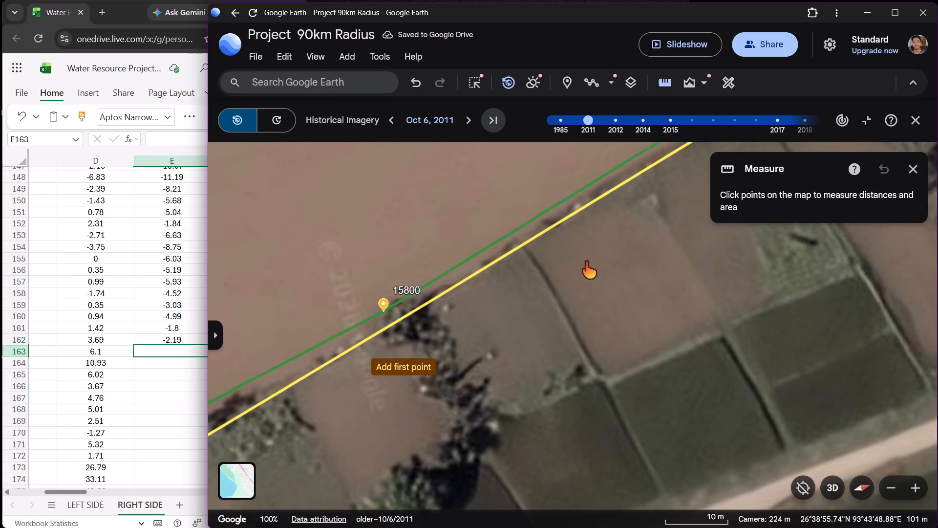
pyautogui.moveTo(585, 262); pyautogui.dragTo(642, 237)
pyautogui.scroll(-6, 385, 387)
pyautogui.moveTo(342, 431); pyautogui.dragTo(528, 303)
pyautogui.scroll(4, 413, 338)
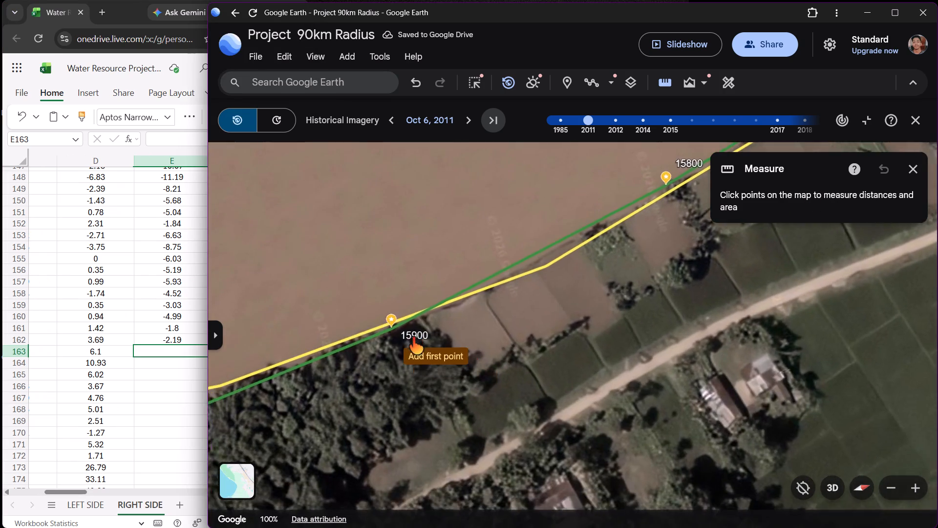
pyautogui.scroll(9, 412, 337)
pyautogui.scroll(6, 363, 308)
pyautogui.moveTo(312, 320); pyautogui.dragTo(375, 423)
pyautogui.scroll(5, 370, 410)
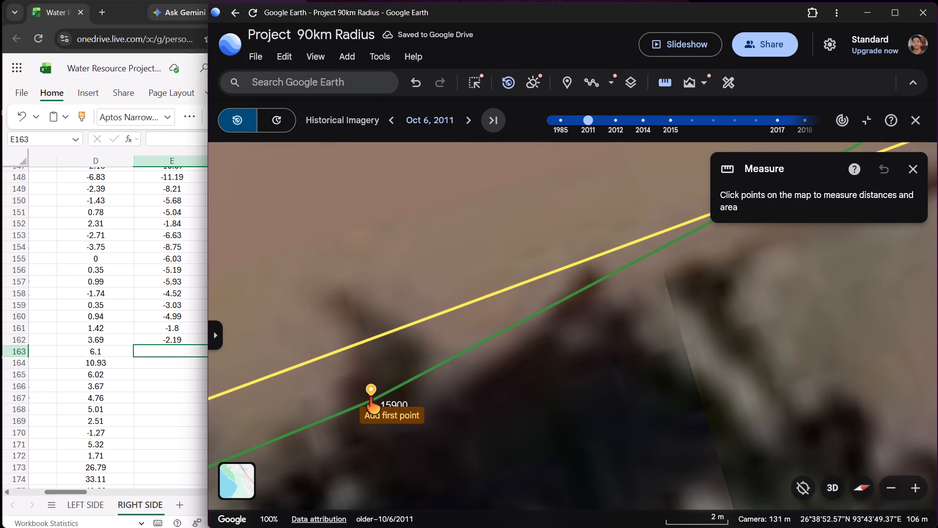
pyautogui.click(370, 395)
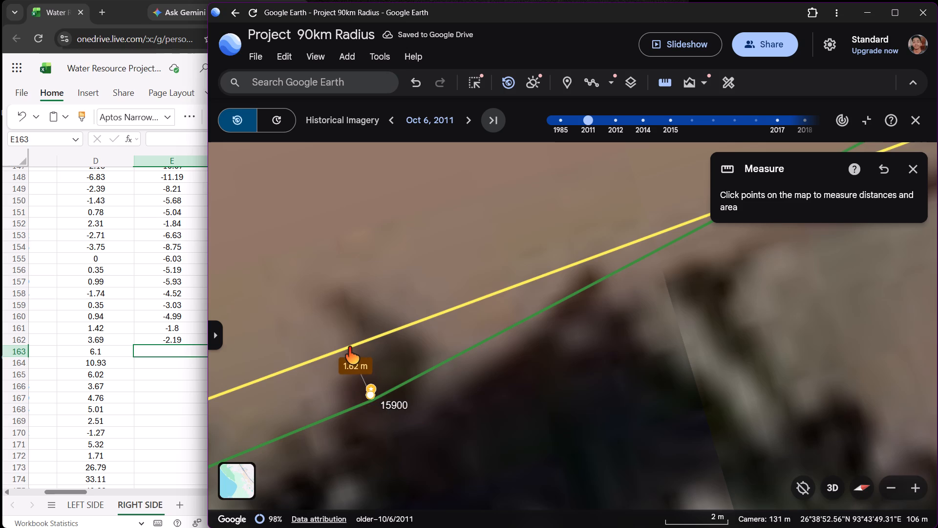
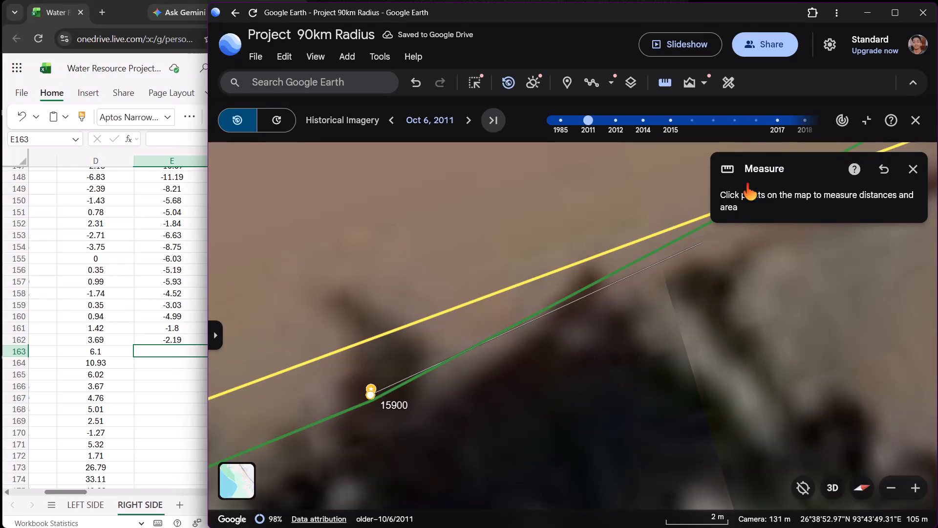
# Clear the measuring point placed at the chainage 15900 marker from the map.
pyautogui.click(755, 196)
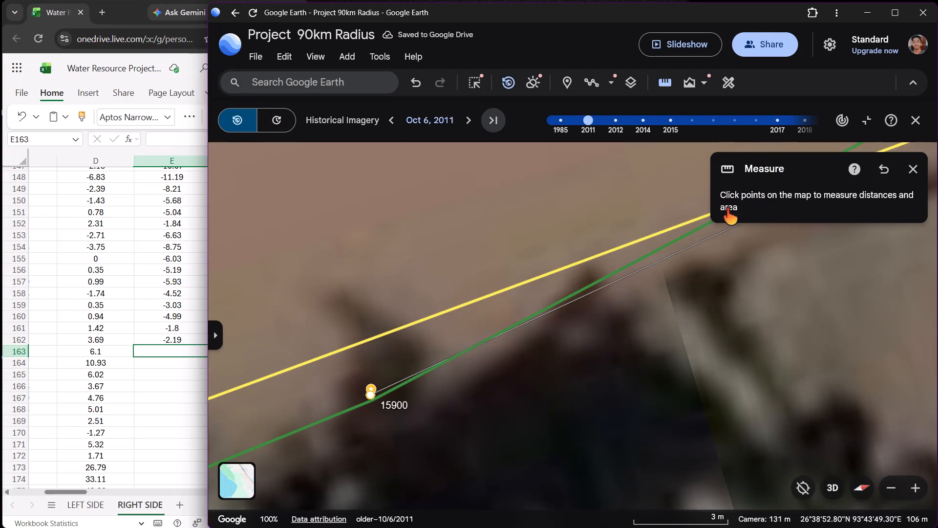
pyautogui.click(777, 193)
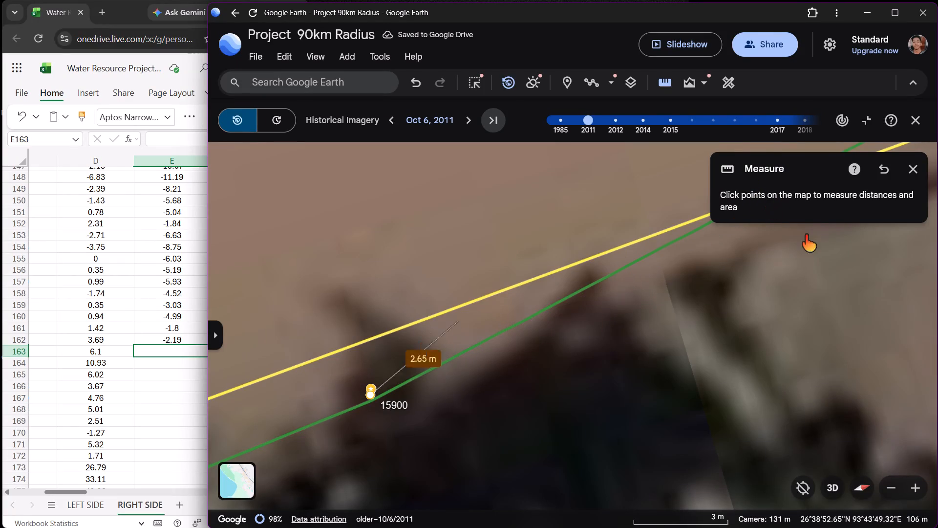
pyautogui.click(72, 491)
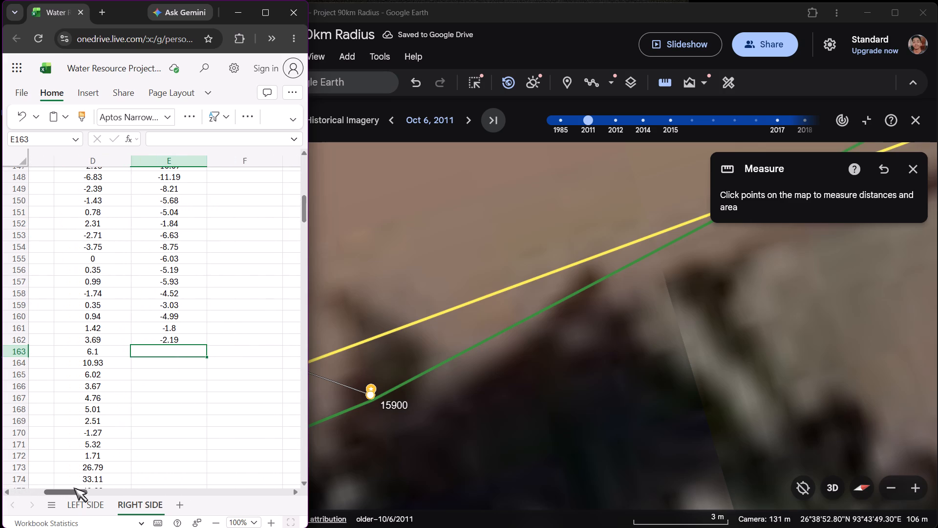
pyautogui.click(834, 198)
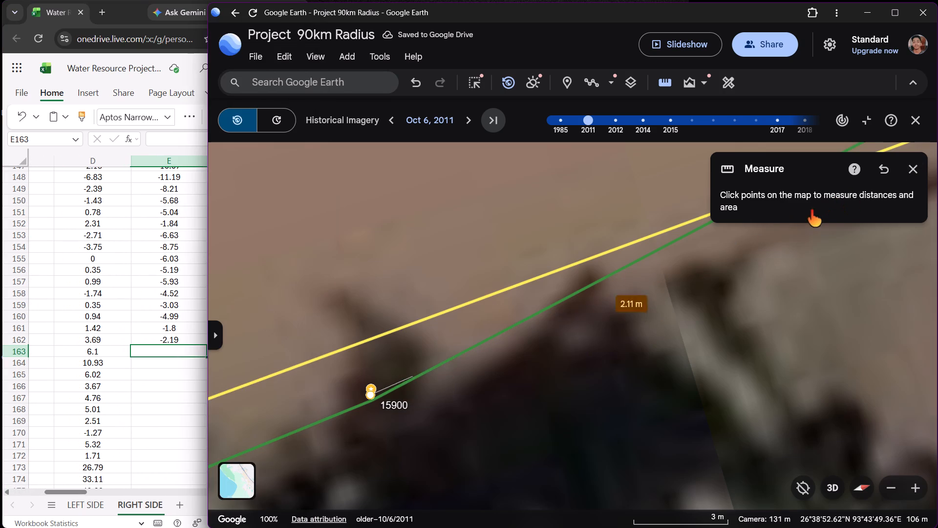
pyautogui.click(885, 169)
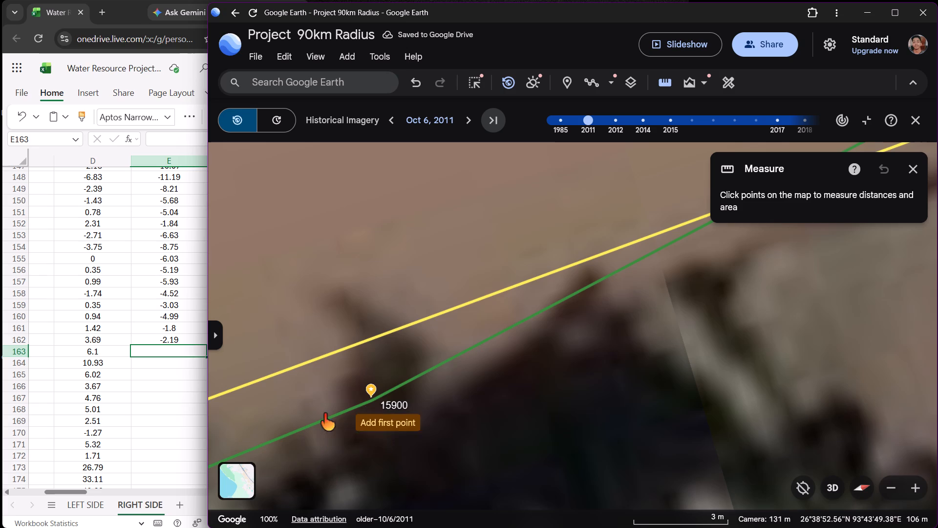
# Check in column A which chainage row 163 belongs to, and bring its empty 2011-2016 cell back into view.
pyautogui.moveTo(67, 492); pyautogui.dragTo(7, 483)
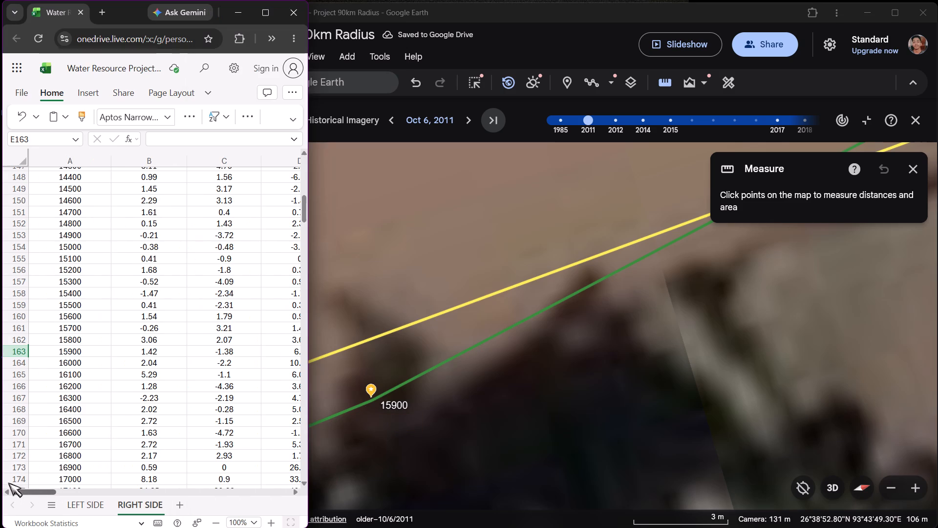
pyautogui.moveTo(7, 483); pyautogui.dragTo(71, 483)
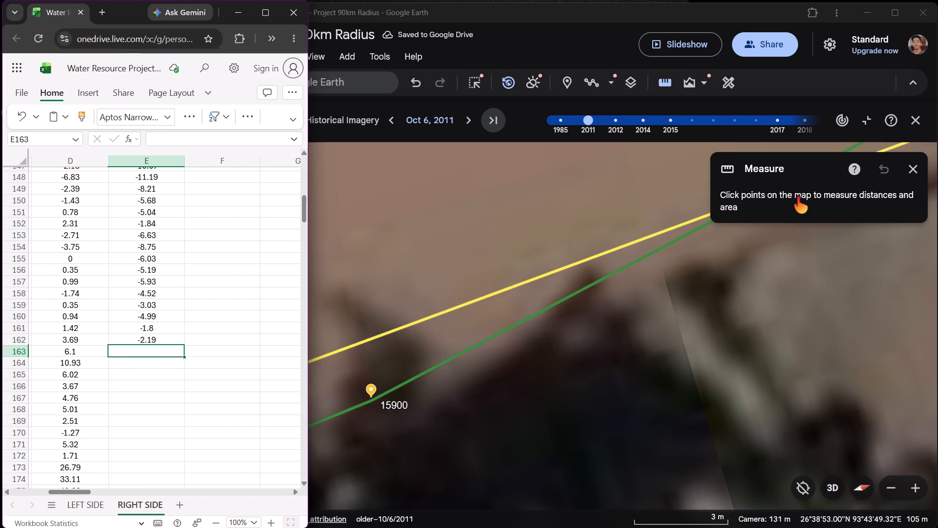
# Measure the distance from the green bank line to the yellow one again at the chainage 15900 marker.
pyautogui.click(797, 197)
pyautogui.scroll(4, 372, 396)
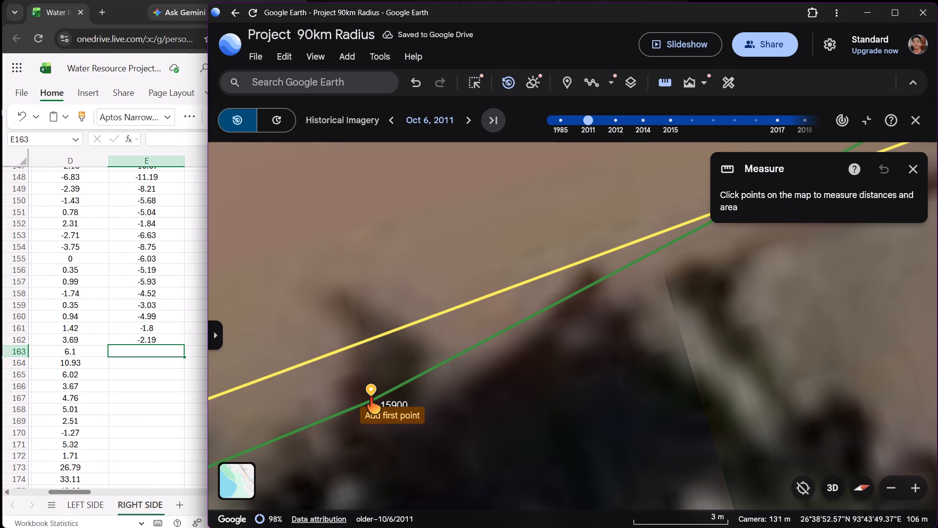
pyautogui.click(370, 397)
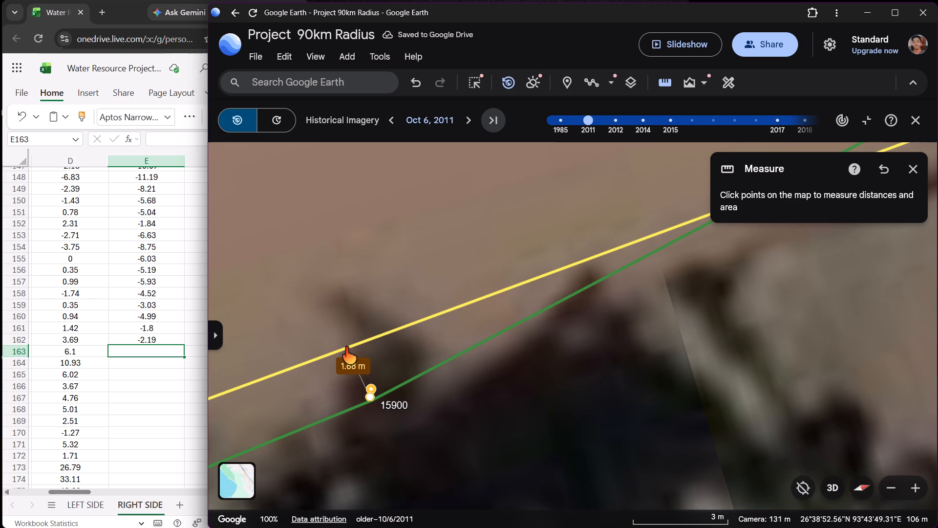
# Enter 1.72 as the 2011-2016 value in cell E163 and clear the measuring point from the map.
pyautogui.click(151, 355)
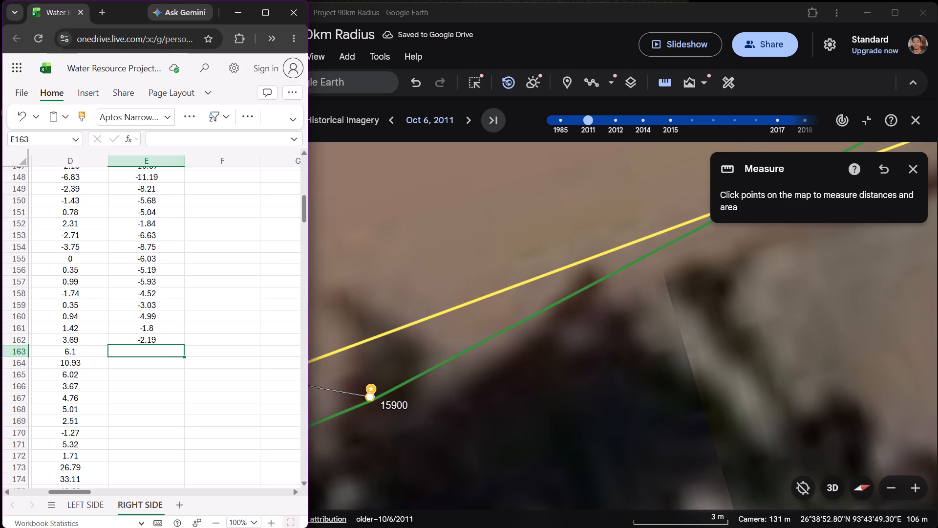
pyautogui.write('1.72')
pyautogui.press('Return')
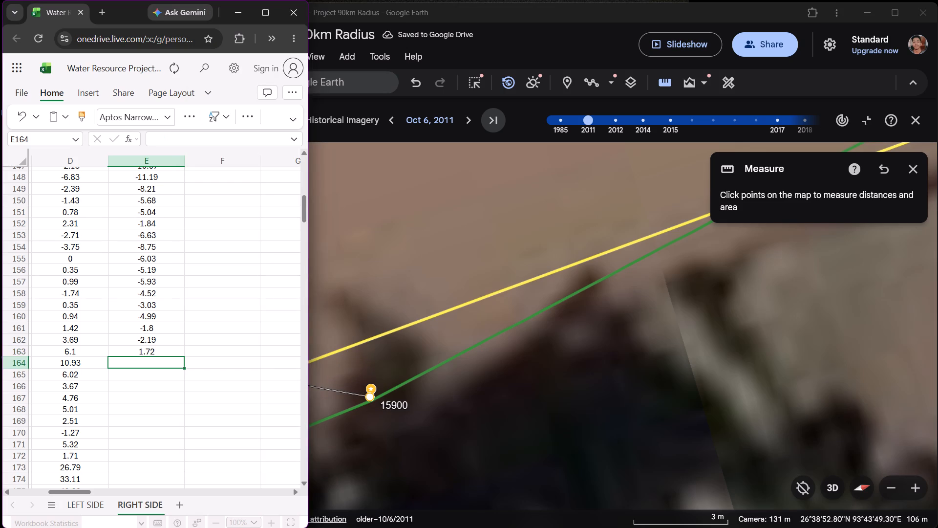
pyautogui.click(775, 207)
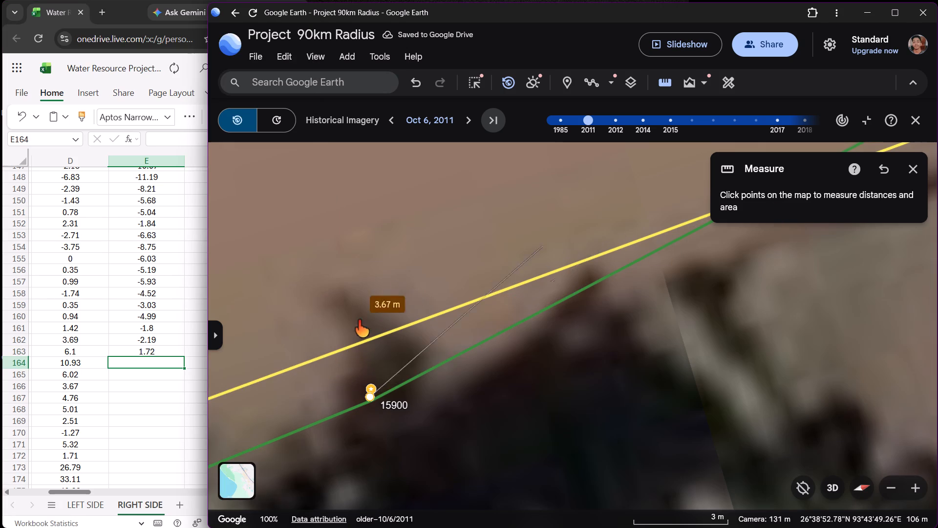
pyautogui.scroll(-10, 358, 332)
pyautogui.moveTo(347, 374); pyautogui.dragTo(631, 278)
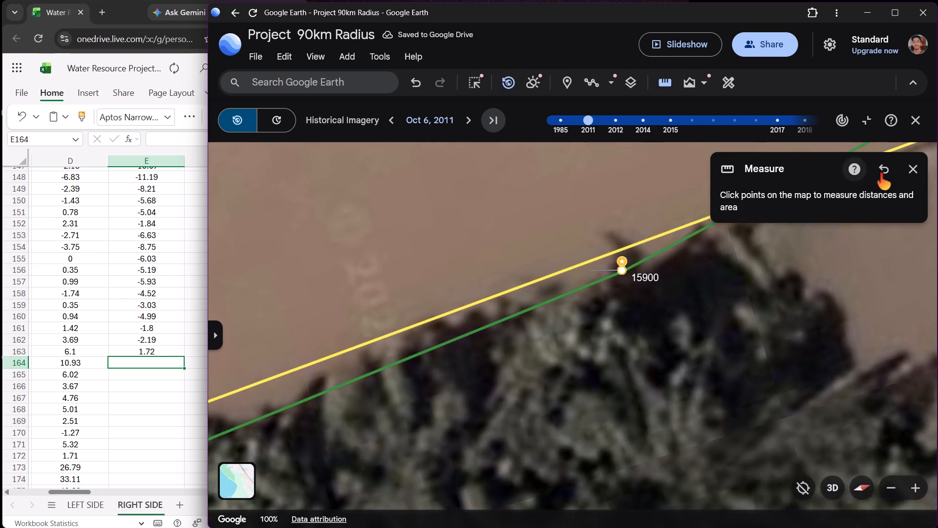
pyautogui.click(887, 169)
# Measure the distance from the green bank line to the yellow one at the chainage 16000 marker.
pyautogui.scroll(-6, 466, 340)
pyautogui.moveTo(400, 378); pyautogui.dragTo(559, 288)
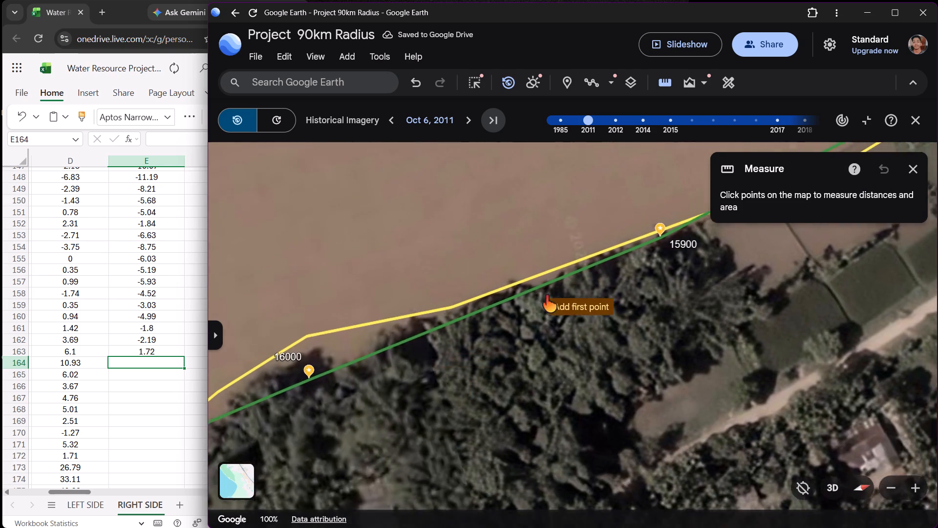
pyautogui.scroll(12, 325, 360)
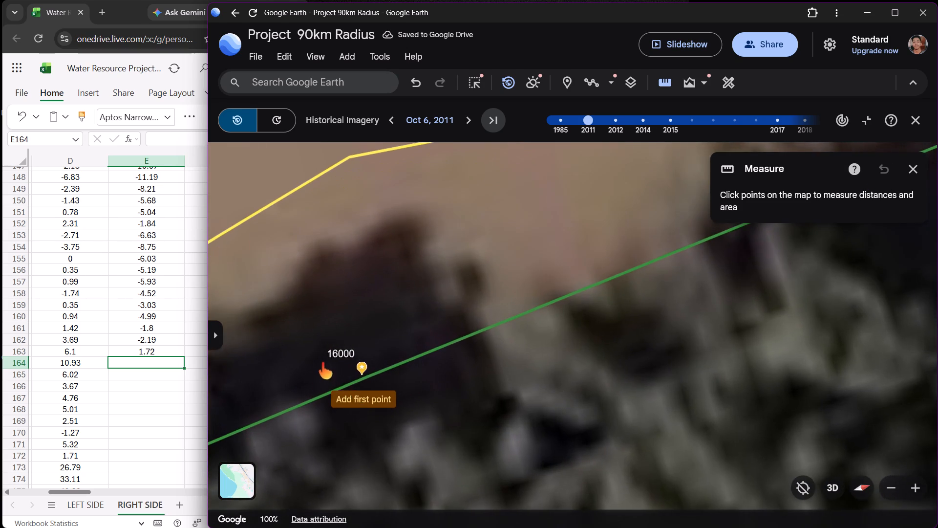
pyautogui.moveTo(321, 362); pyautogui.dragTo(379, 408)
pyautogui.scroll(2, 423, 423)
pyautogui.click(417, 420)
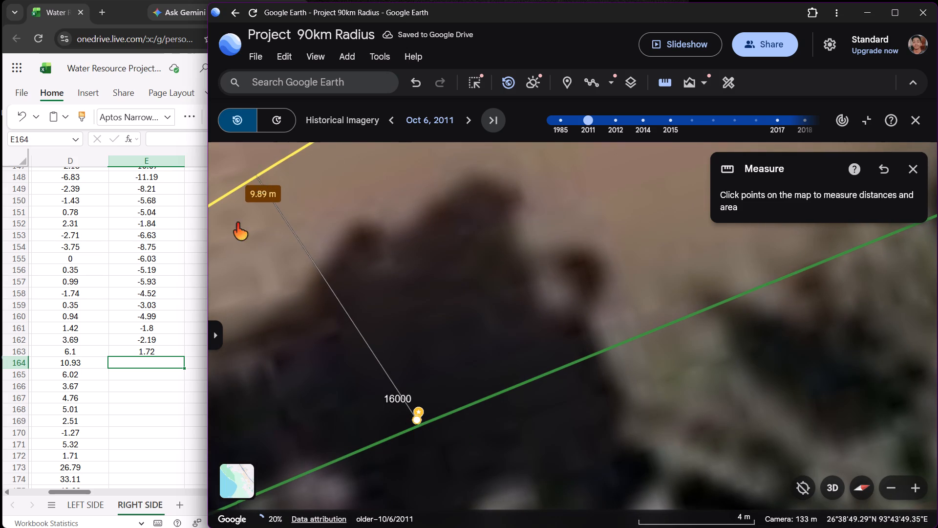
# Enter 9.86 as the 2011-2016 value in cell E164 and clear the measuring point from the map.
pyautogui.click(147, 364)
pyautogui.write('9.')
pyautogui.write('86')
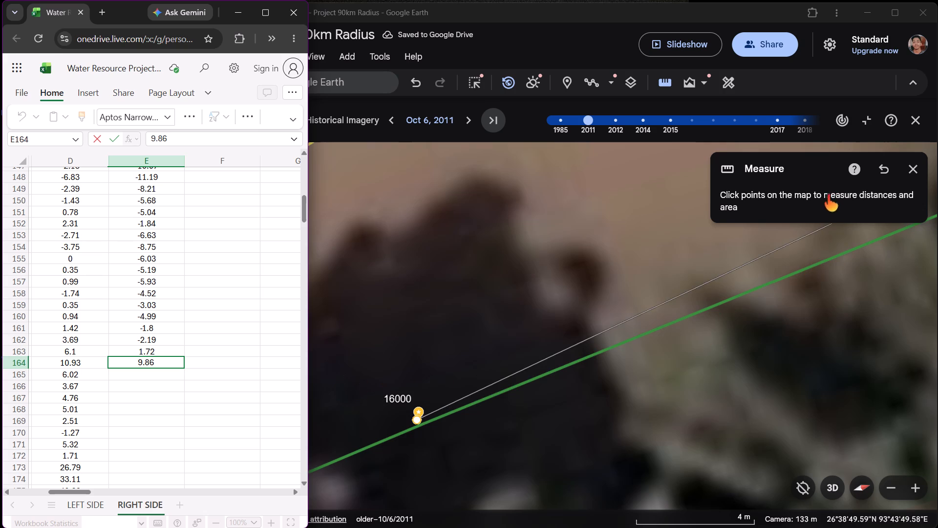
pyautogui.press('Return')
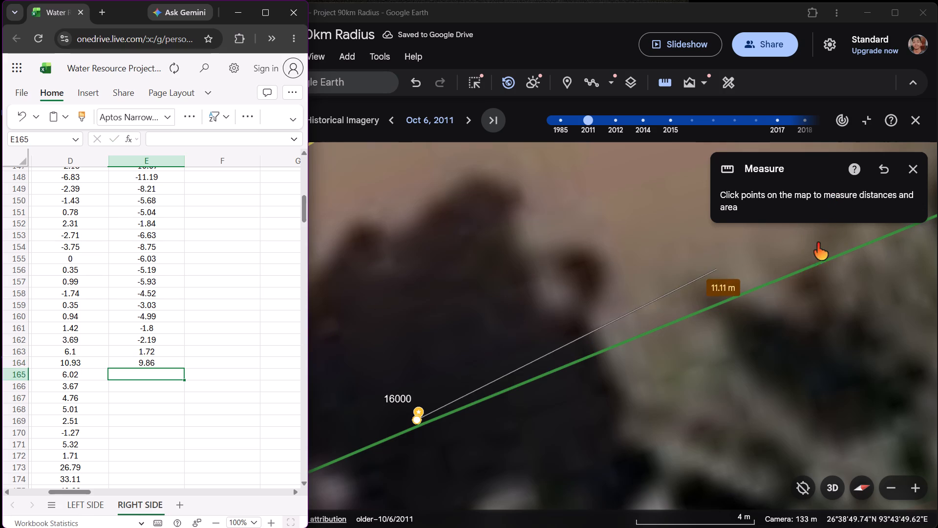
pyautogui.click(807, 202)
pyautogui.scroll(-5, 574, 279)
pyautogui.scroll(-4, 519, 278)
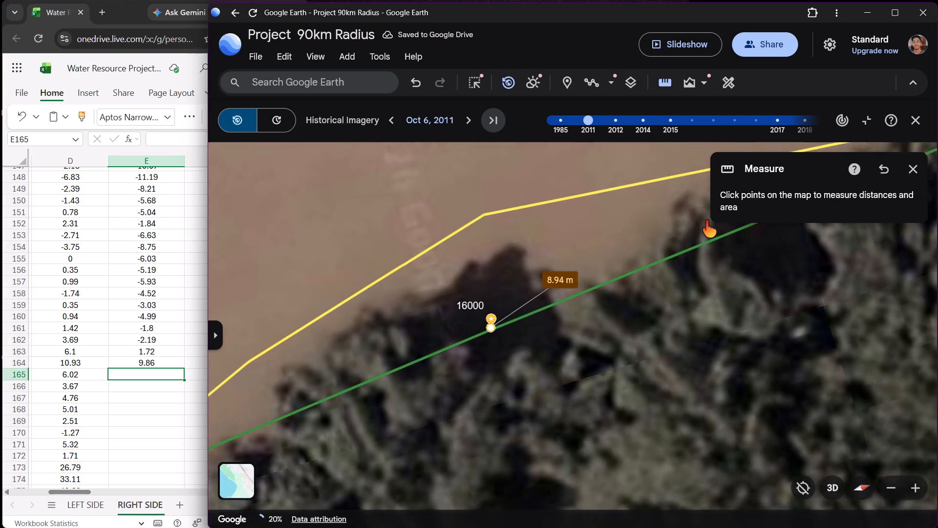
pyautogui.click(882, 170)
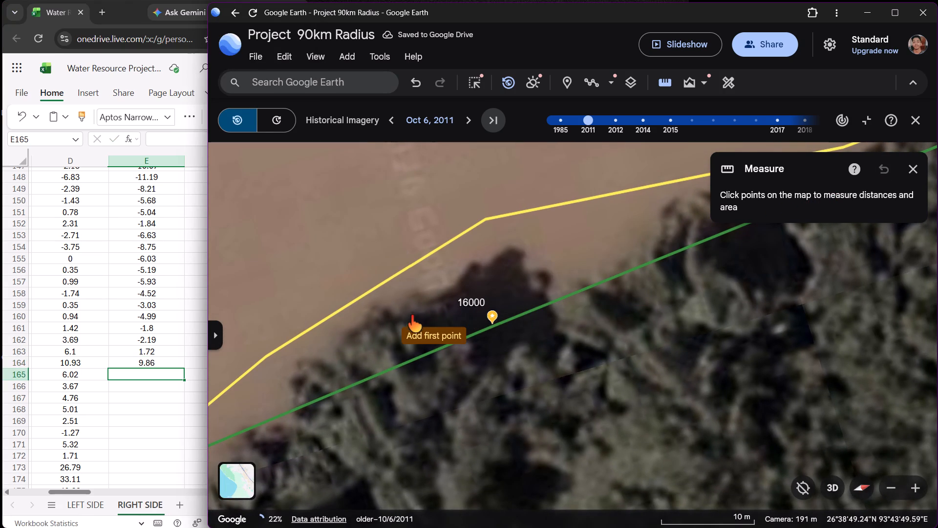
# Measure the distance from the green bank line to the yellow one at the chainage 16100 marker.
pyautogui.moveTo(411, 308); pyautogui.dragTo(535, 292)
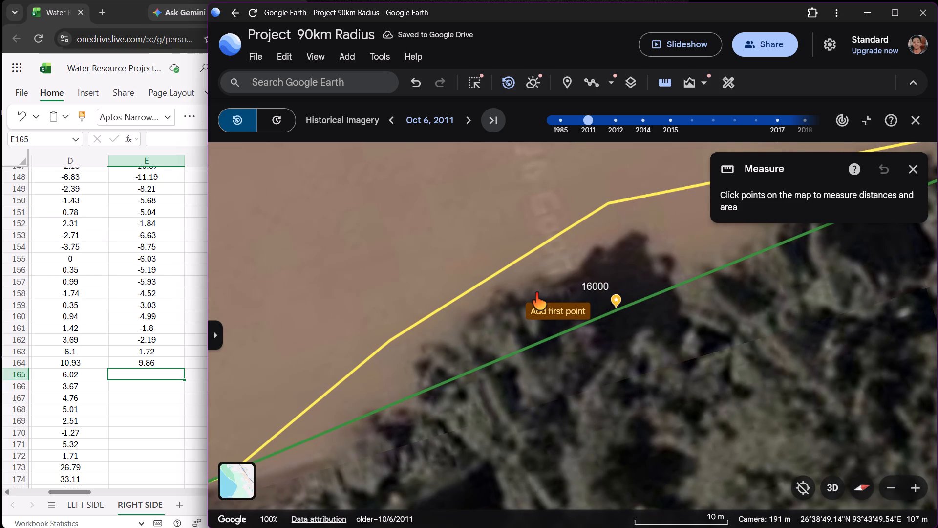
pyautogui.scroll(-5, 437, 399)
pyautogui.moveTo(409, 423); pyautogui.dragTo(579, 294)
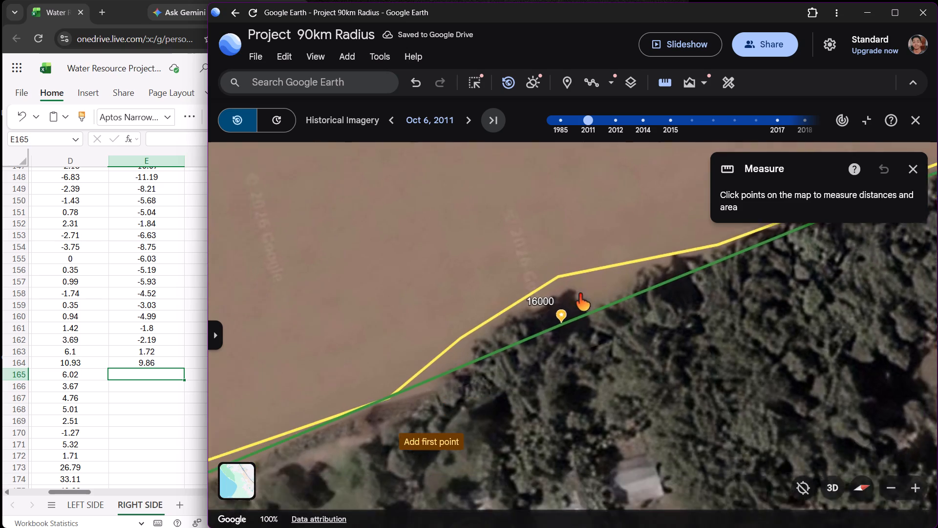
pyautogui.moveTo(579, 294); pyautogui.dragTo(588, 289)
pyautogui.moveTo(389, 386); pyautogui.dragTo(557, 335)
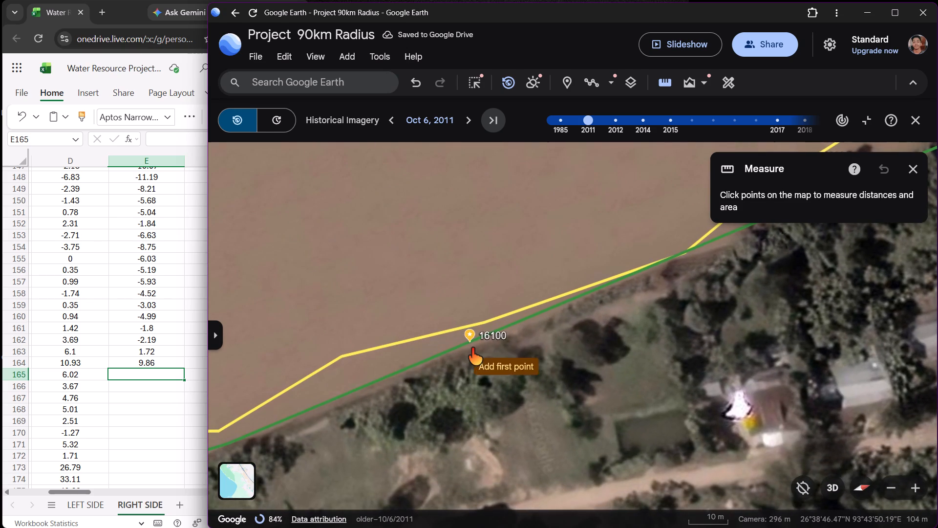
pyautogui.scroll(6, 467, 341)
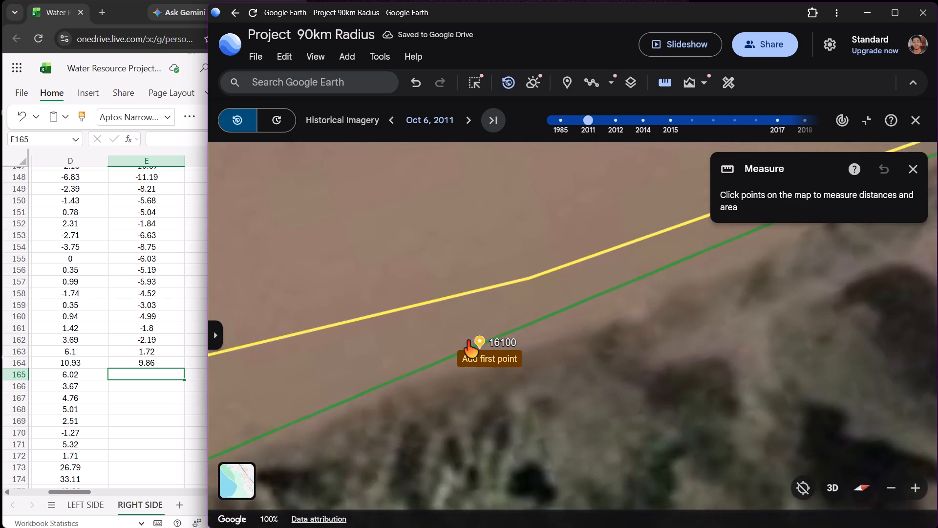
pyautogui.scroll(11, 468, 341)
pyautogui.moveTo(462, 302); pyautogui.dragTo(463, 352)
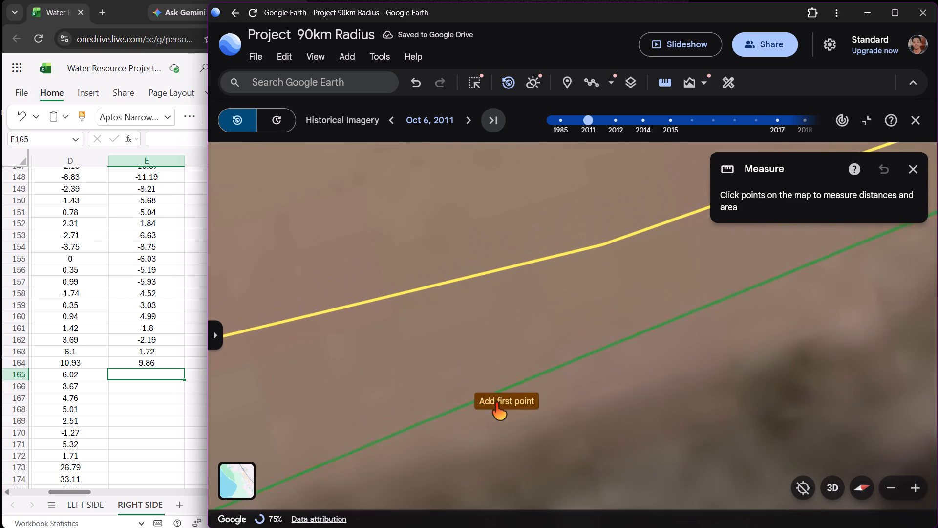
pyautogui.scroll(4, 492, 413)
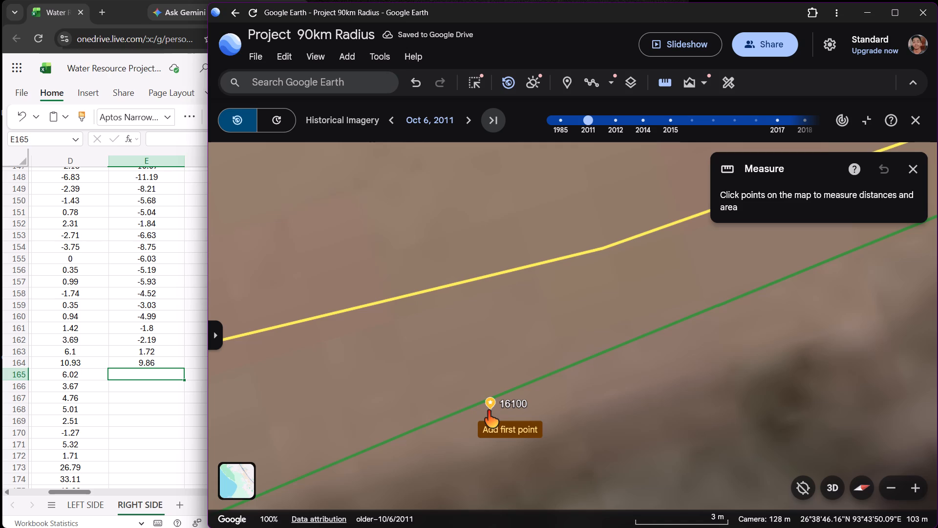
pyautogui.click(489, 410)
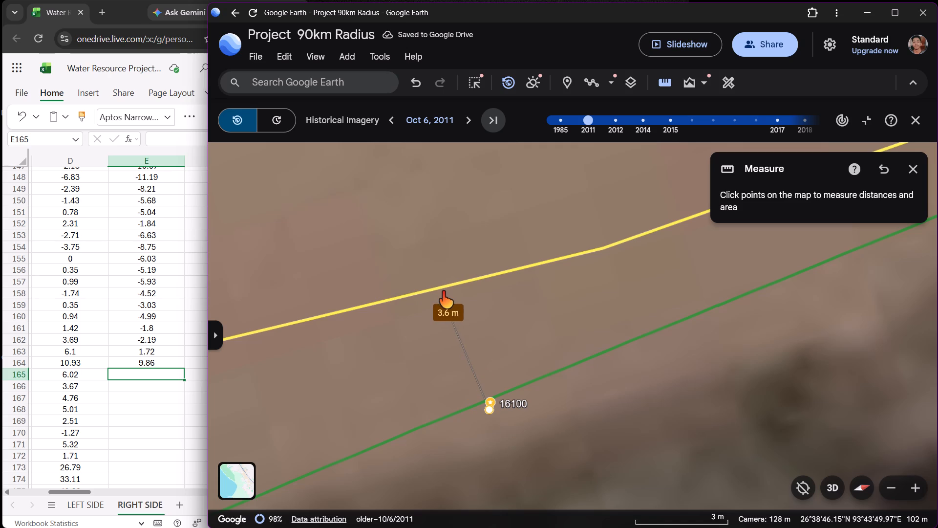
# Enter 4.2 as the 2011-2016 value in cell E165 and clear the measuring point from the map.
pyautogui.click(153, 374)
pyautogui.write('4.2')
pyautogui.press('Return')
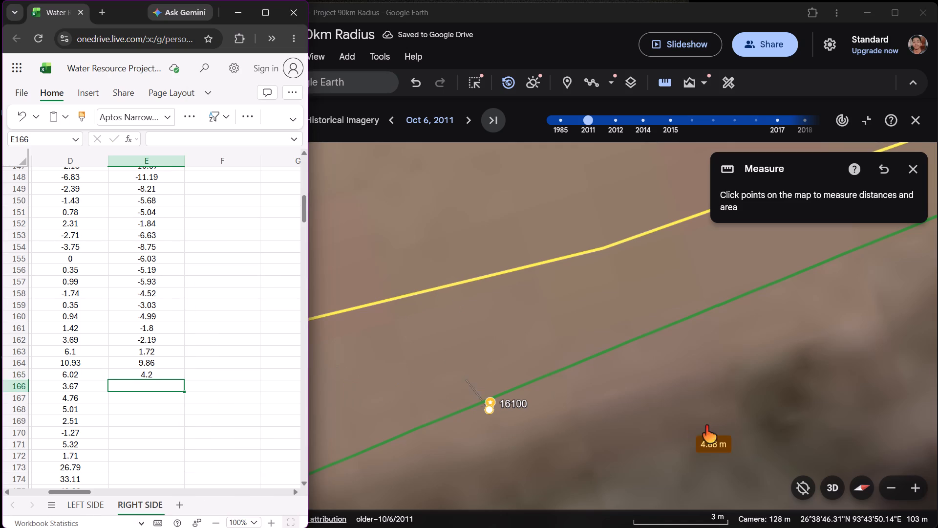
pyautogui.click(760, 200)
pyautogui.click(883, 169)
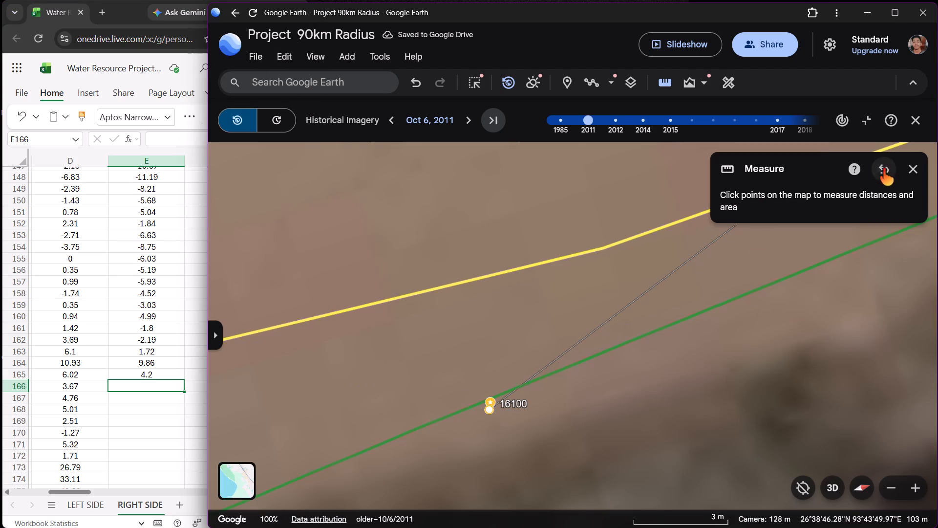
# Measure the distance from the green bank line to the yellow one at the chainage 16200 marker.
pyautogui.scroll(-18, 462, 364)
pyautogui.moveTo(385, 411); pyautogui.dragTo(612, 302)
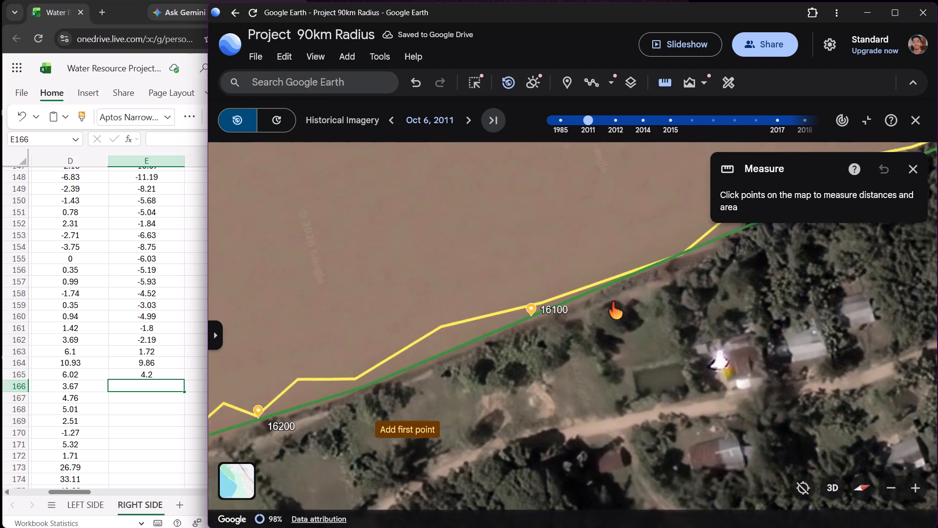
pyautogui.moveTo(612, 302); pyautogui.dragTo(624, 302)
pyautogui.scroll(20, 406, 362)
pyautogui.scroll(7, 426, 359)
pyautogui.moveTo(413, 360); pyautogui.dragTo(405, 395)
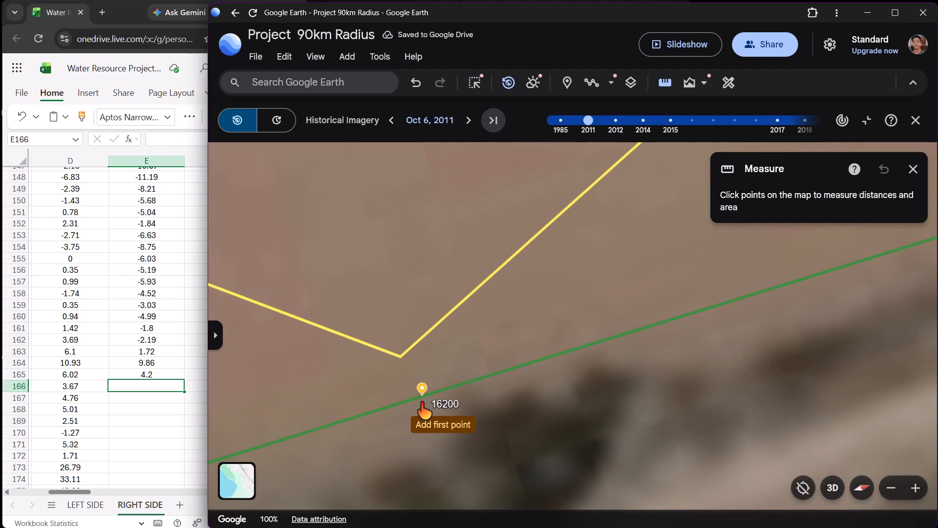
pyautogui.scroll(4, 421, 402)
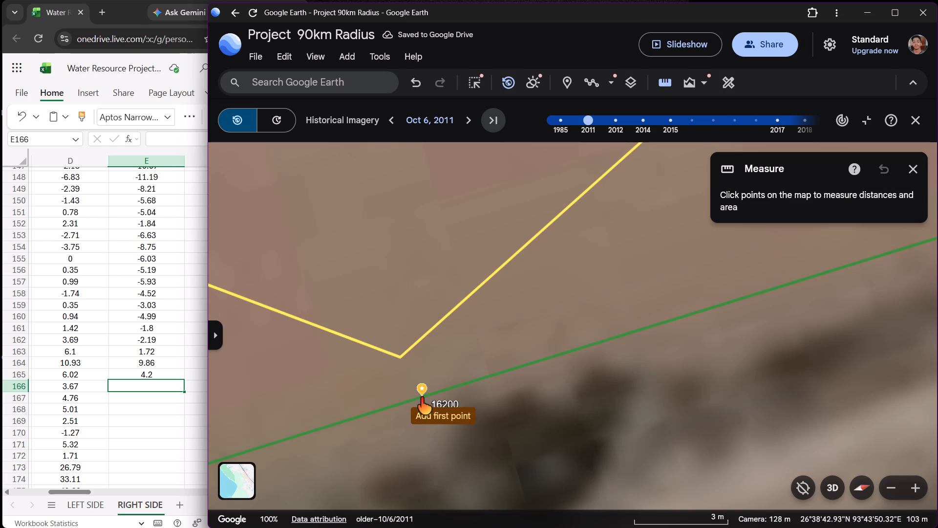
pyautogui.click(421, 396)
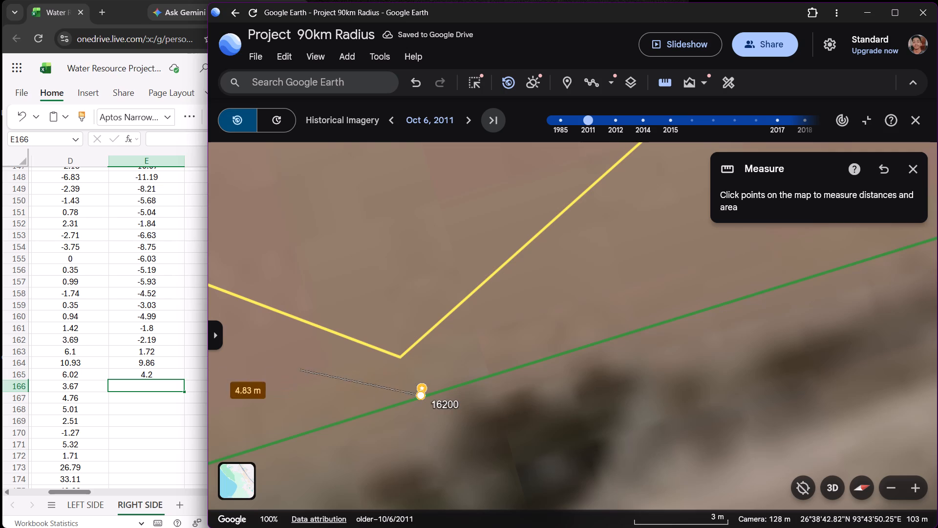
# Enter 1.4 as the 2011-2016 value in cell E166 and clear the measuring point from the map.
pyautogui.click(164, 388)
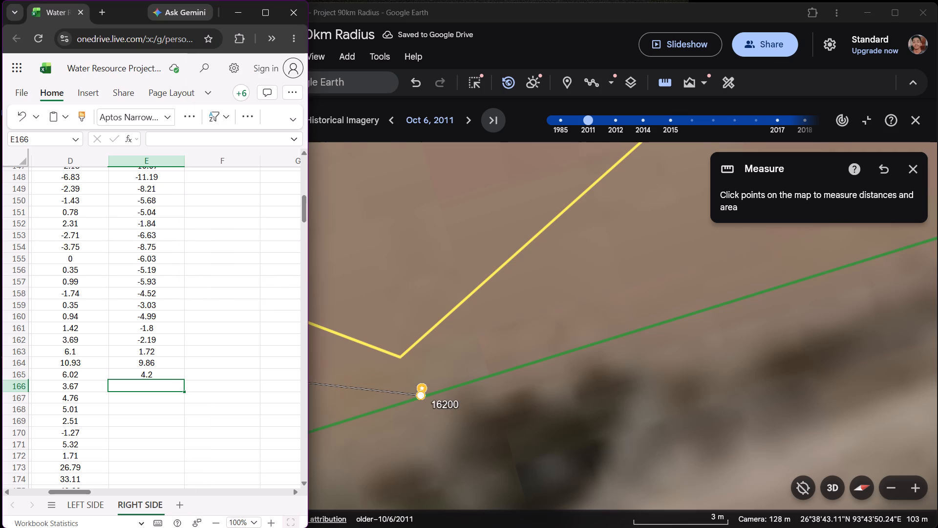
pyautogui.press('1')
pyautogui.write('.4')
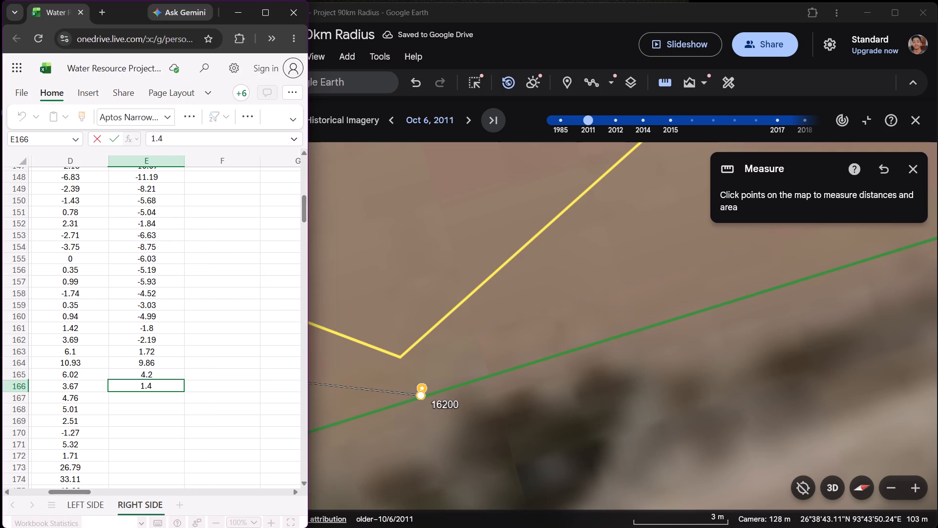
pyautogui.press('Return')
pyautogui.click(800, 194)
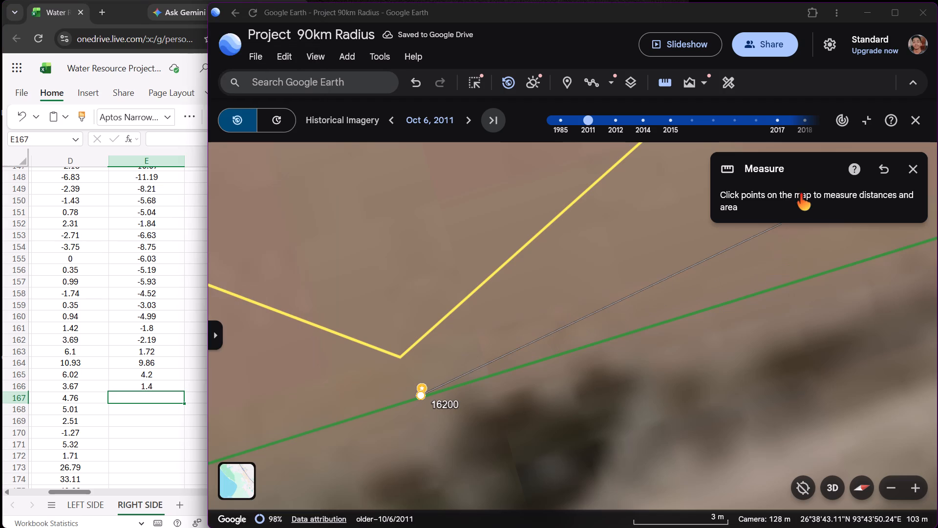
pyautogui.click(884, 171)
# Measure the distance from the green bank line to the yellow one at the chainage 16300 marker.
pyautogui.scroll(-12, 474, 375)
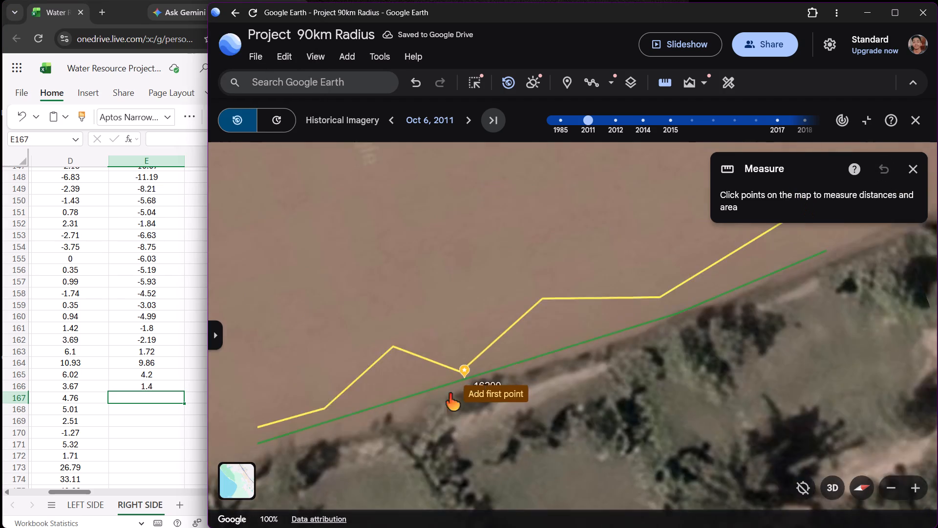
pyautogui.moveTo(425, 410); pyautogui.dragTo(646, 283)
pyautogui.scroll(-4, 427, 385)
pyautogui.moveTo(376, 396); pyautogui.dragTo(450, 389)
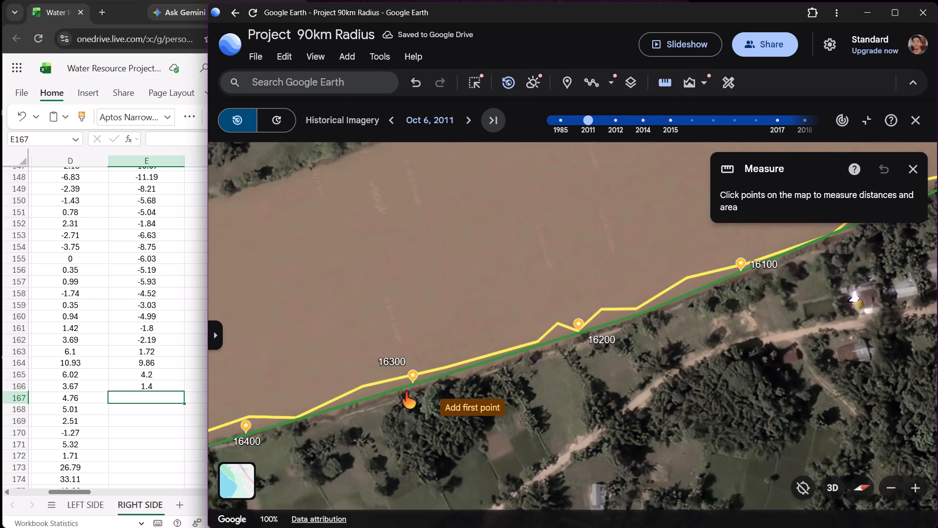
pyautogui.scroll(20, 407, 389)
pyautogui.scroll(6, 437, 398)
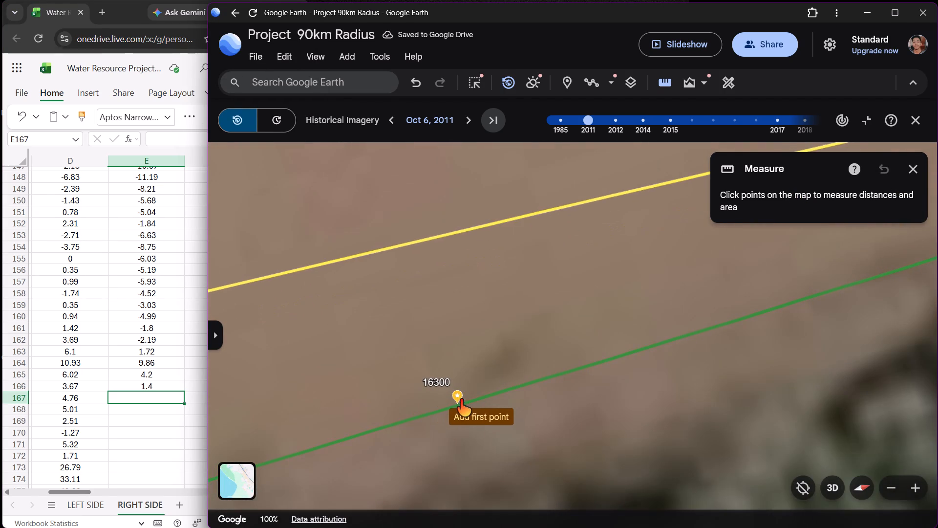
pyautogui.scroll(6, 460, 399)
pyautogui.moveTo(463, 360); pyautogui.dragTo(444, 419)
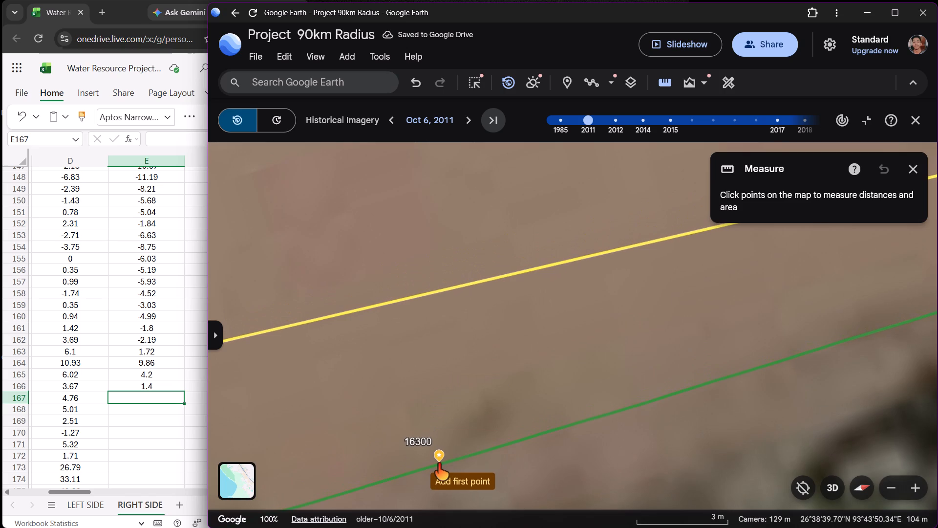
pyautogui.click(437, 462)
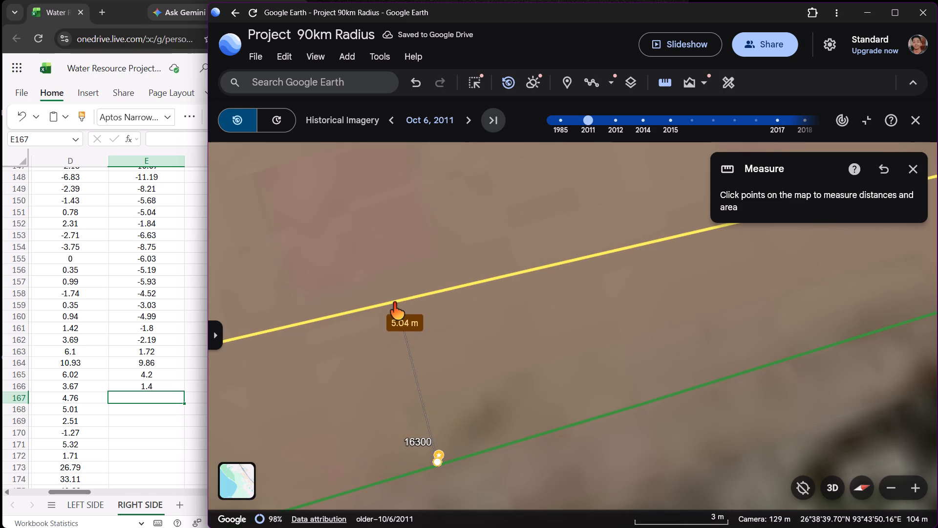
# Enter 5.24 as the 2011-2016 value in cell E167 and clear the measuring point from the map.
pyautogui.click(150, 397)
pyautogui.write('5.24')
pyautogui.press('Return')
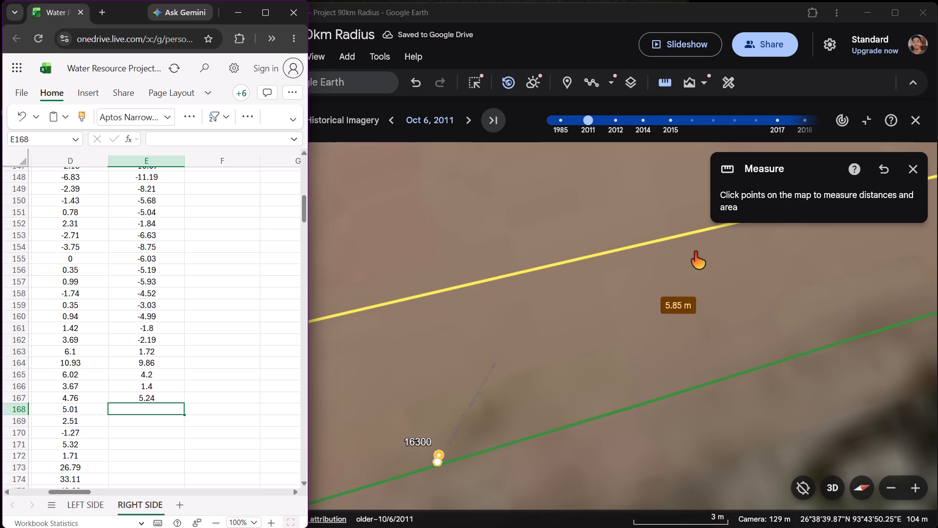
pyautogui.click(799, 197)
pyautogui.scroll(-12, 424, 382)
pyautogui.moveTo(389, 390); pyautogui.dragTo(392, 390)
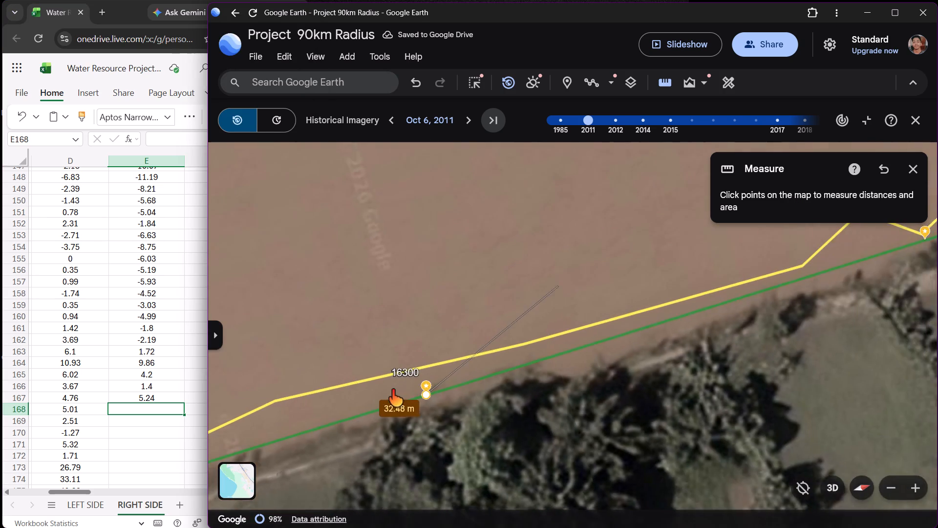
pyautogui.moveTo(392, 390); pyautogui.dragTo(562, 326)
pyautogui.click(880, 165)
# Measure the distance from the green bank line to the yellow one at the chainage 16400 marker.
pyautogui.moveTo(456, 378); pyautogui.dragTo(483, 368)
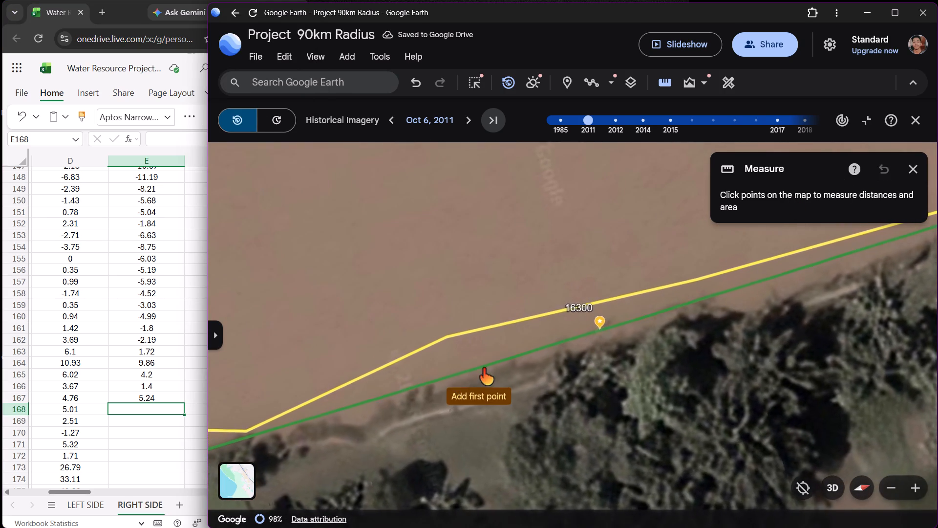
pyautogui.moveTo(483, 368); pyautogui.dragTo(696, 282)
pyautogui.scroll(13, 330, 385)
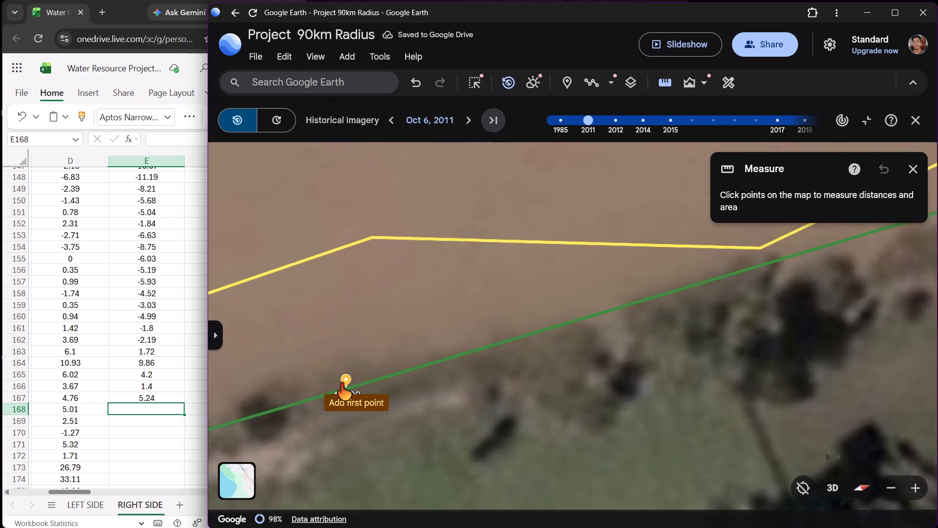
pyautogui.scroll(4, 343, 369)
pyautogui.moveTo(320, 312); pyautogui.dragTo(360, 387)
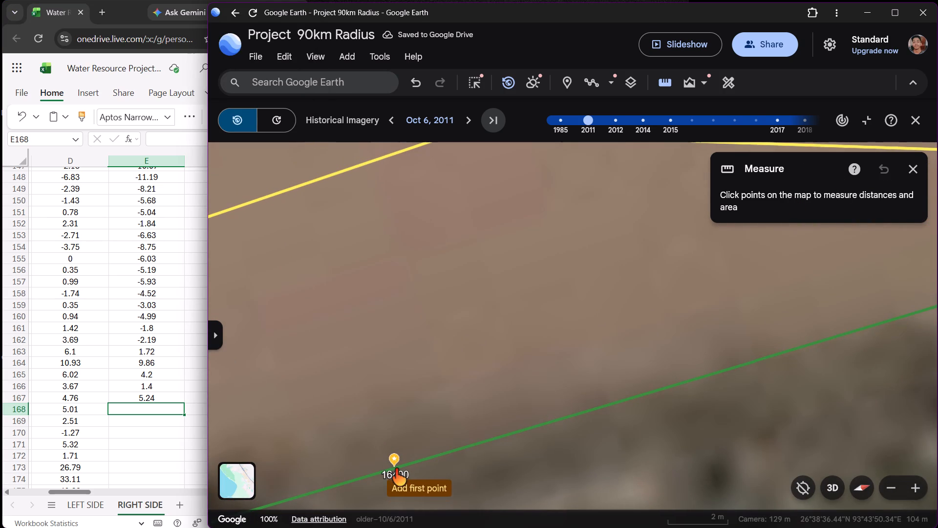
pyautogui.click(393, 466)
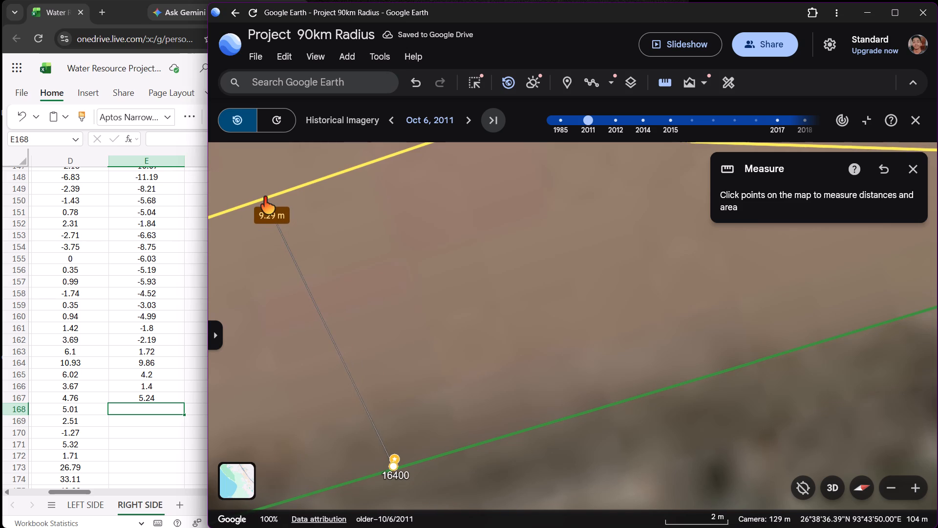
# Enter 9.29 as the 2011-2016 value in cell E168 and clear the measuring point from the map.
pyautogui.click(149, 409)
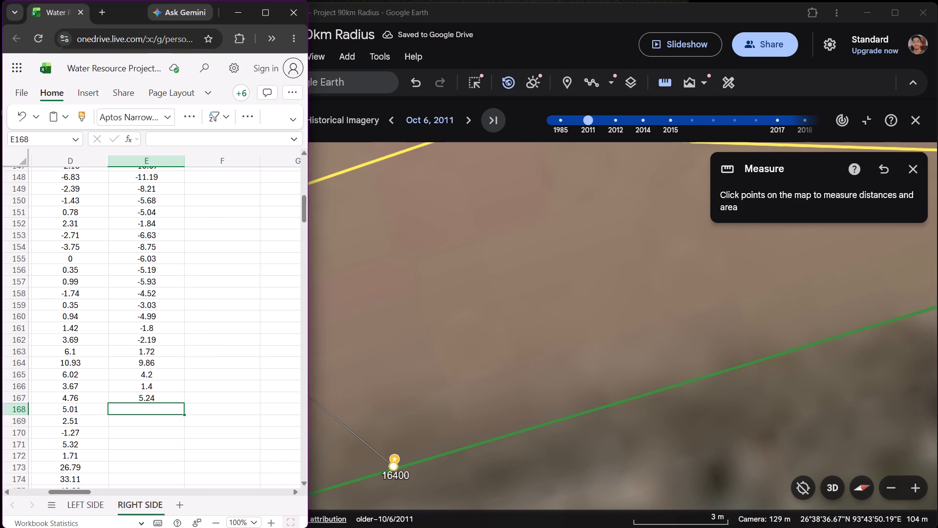
pyautogui.write('9.29')
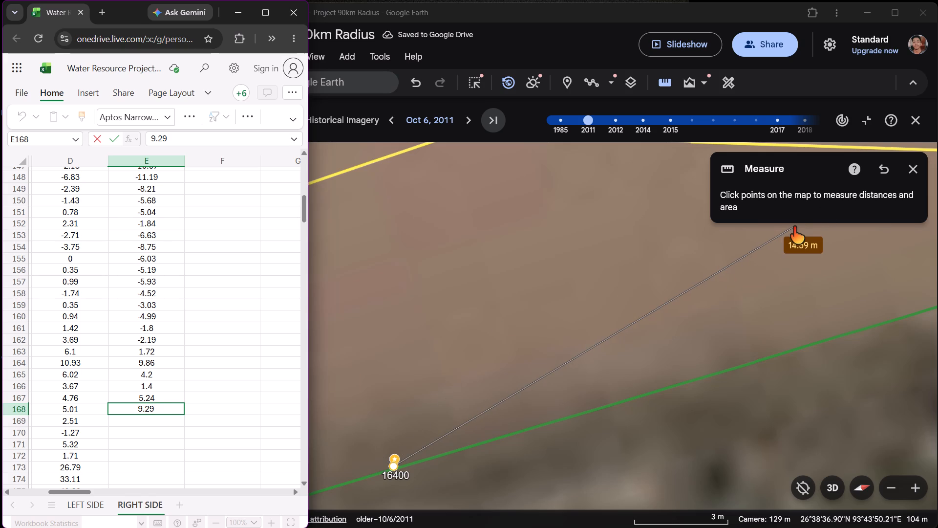
pyautogui.press('Return')
pyautogui.click(841, 196)
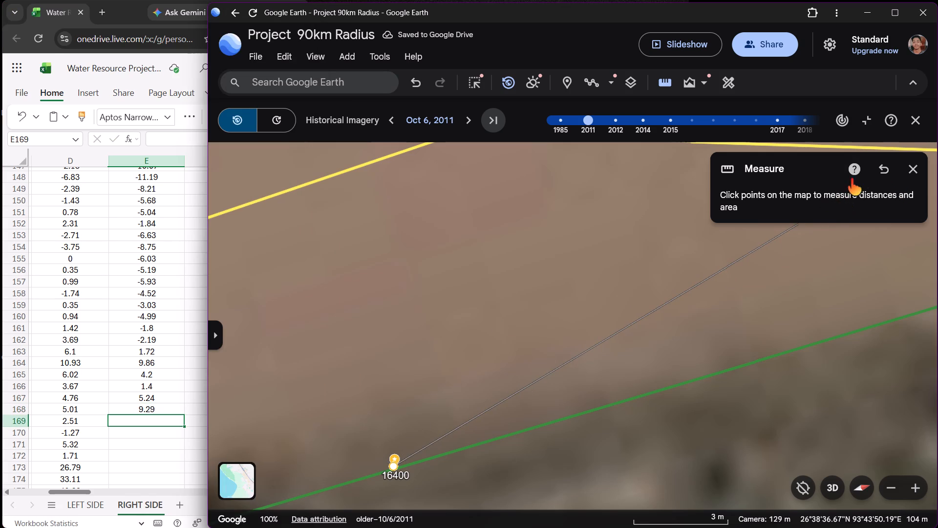
pyautogui.click(878, 165)
# Measure the distance between the green and yellow bank lines at the chainage 16500 marker.
pyautogui.scroll(-13, 517, 317)
pyautogui.moveTo(455, 382); pyautogui.dragTo(539, 293)
pyautogui.scroll(-4, 422, 359)
pyautogui.moveTo(386, 352); pyautogui.dragTo(542, 293)
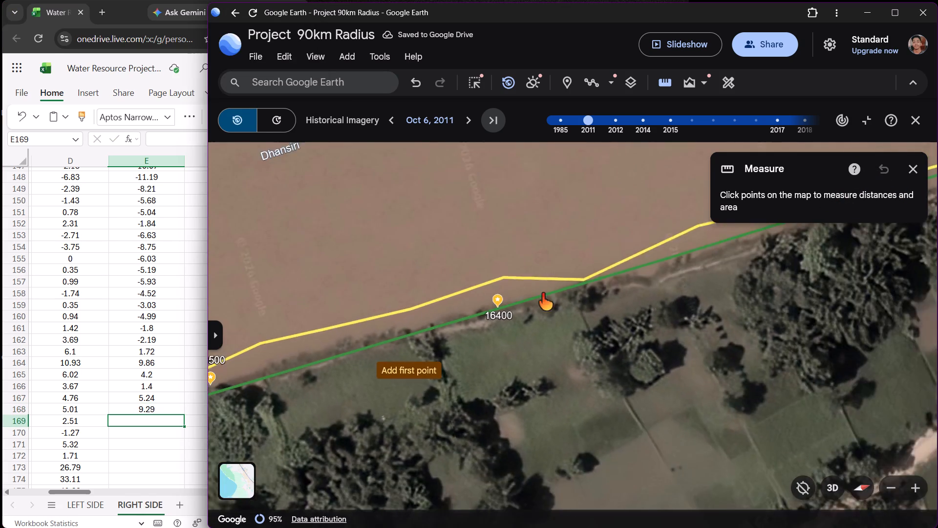
pyautogui.moveTo(542, 293); pyautogui.dragTo(633, 258)
pyautogui.scroll(14, 441, 302)
pyautogui.moveTo(415, 268); pyautogui.dragTo(408, 340)
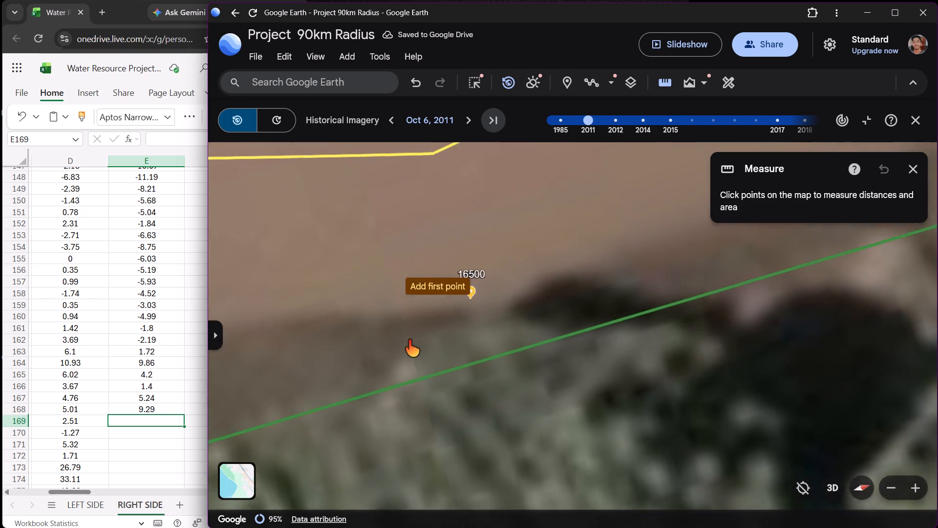
pyautogui.moveTo(408, 340); pyautogui.dragTo(408, 341)
pyautogui.scroll(6, 408, 341)
pyautogui.moveTo(431, 314); pyautogui.dragTo(413, 357)
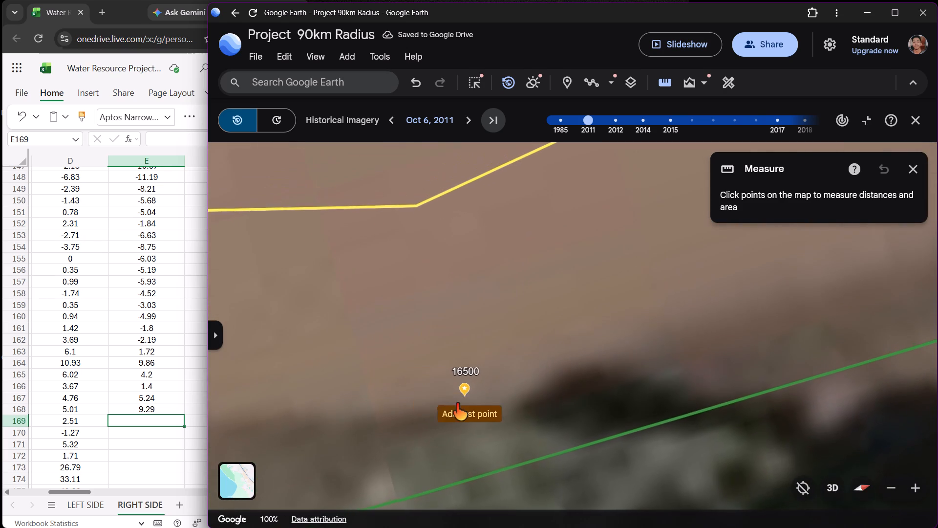
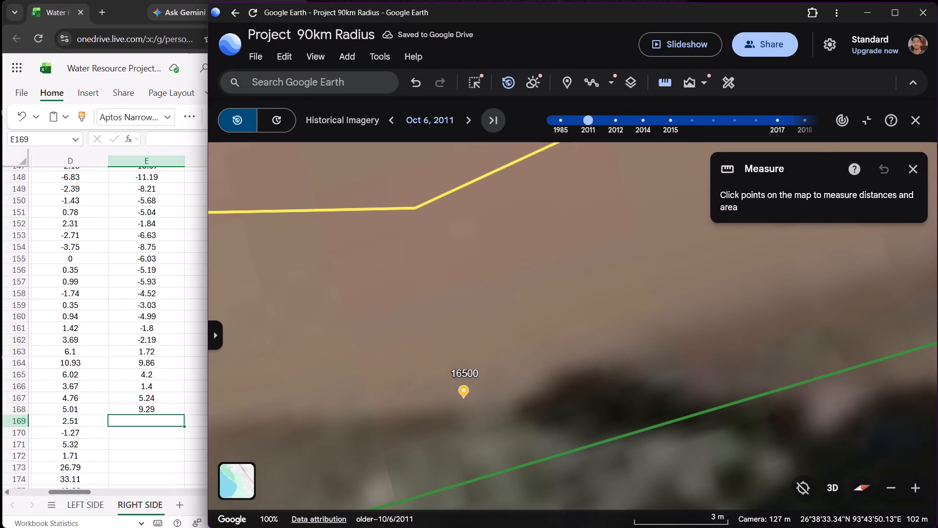
# Measure the distance from the chainage 16500 marker to the yellow bank line.
pyautogui.moveTo(72, 493); pyautogui.dragTo(72, 483)
pyautogui.click(796, 190)
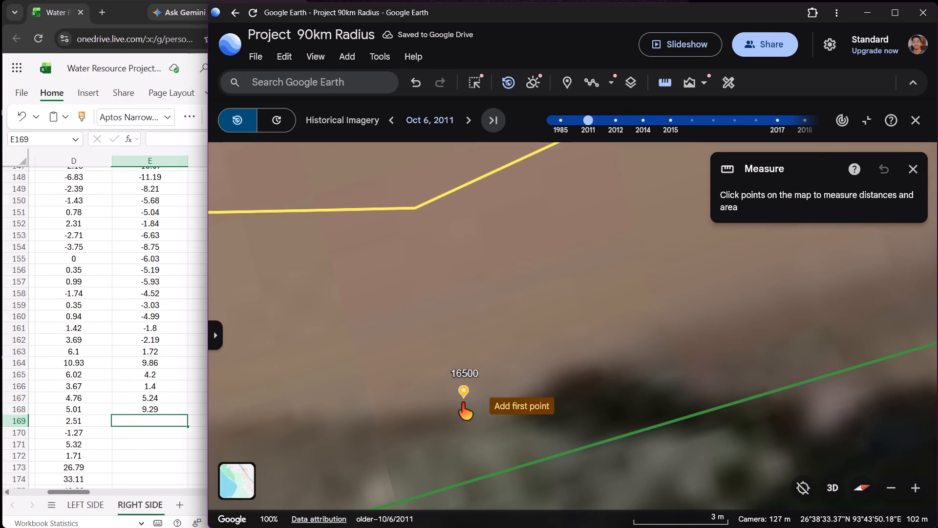
pyautogui.click(463, 397)
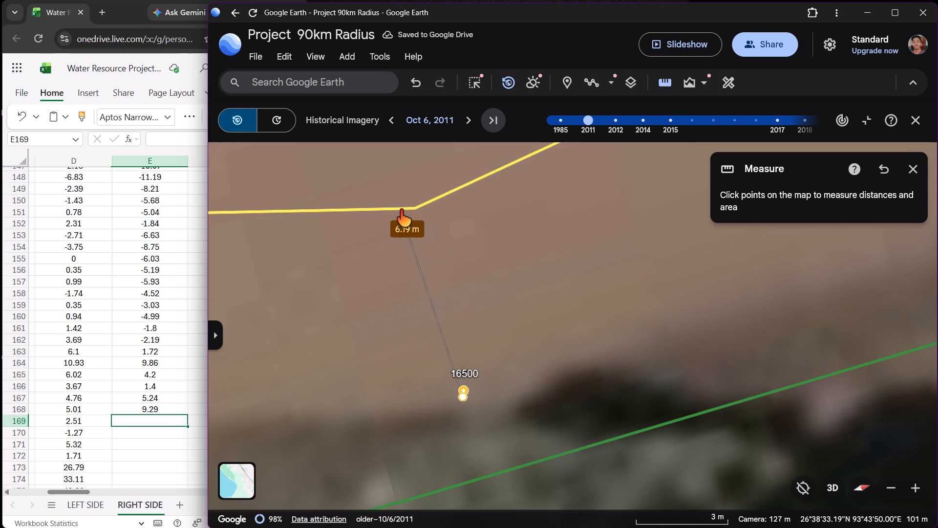
# Enter 6.3 as the 2011-2016 value in cell E169 and clear the measuring point from the map.
pyautogui.click(147, 420)
pyautogui.write('6.')
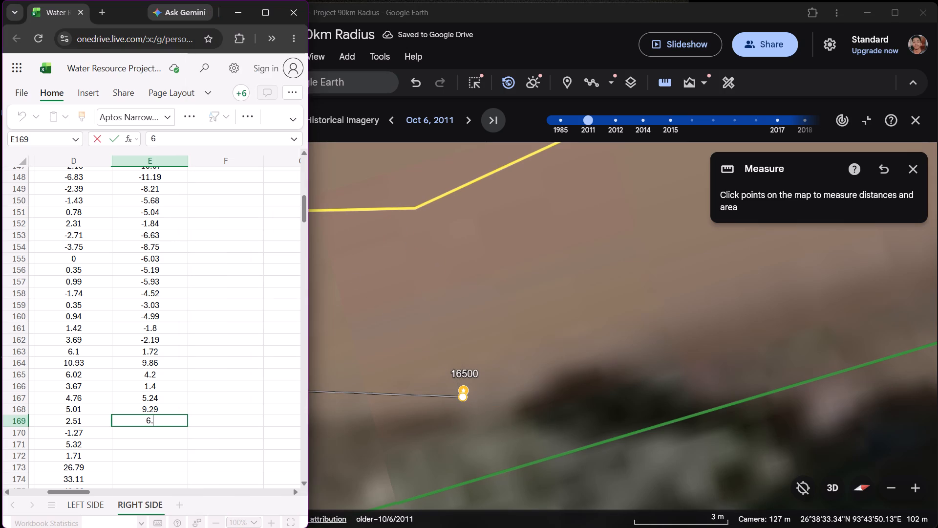
pyautogui.press('3')
pyautogui.press('Return')
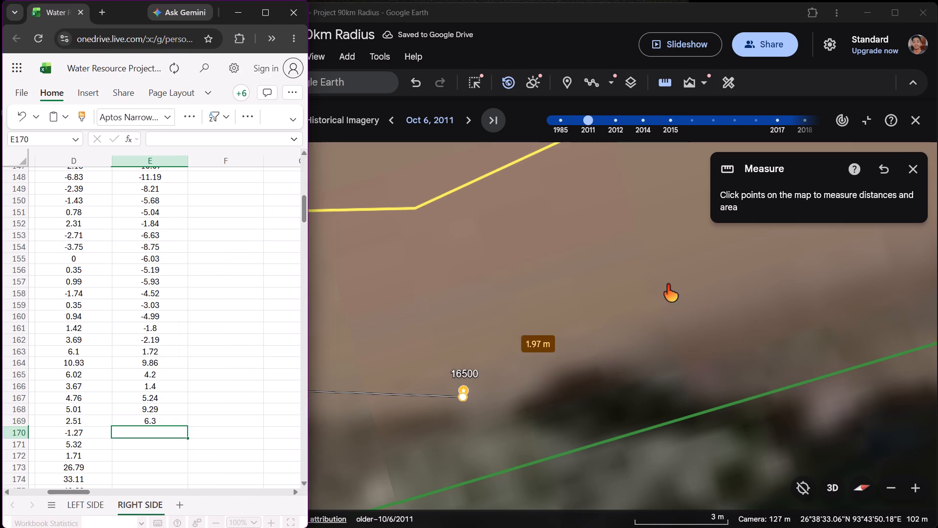
pyautogui.click(825, 193)
pyautogui.click(879, 167)
# Measure the distance from the chainage 16600 marker to the yellow bank line.
pyautogui.scroll(-8, 580, 305)
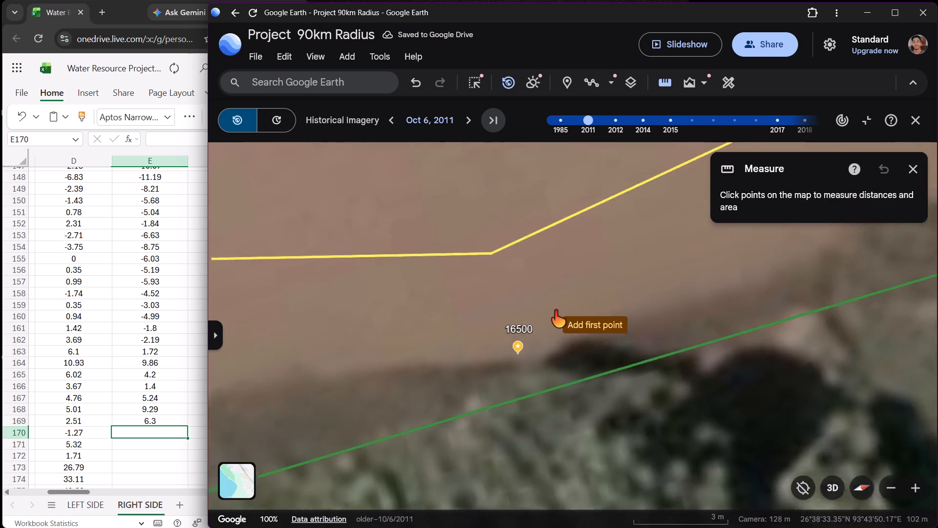
pyautogui.scroll(-5, 554, 310)
pyautogui.moveTo(420, 332); pyautogui.dragTo(641, 308)
pyautogui.scroll(-6, 311, 405)
pyautogui.moveTo(316, 405); pyautogui.dragTo(511, 346)
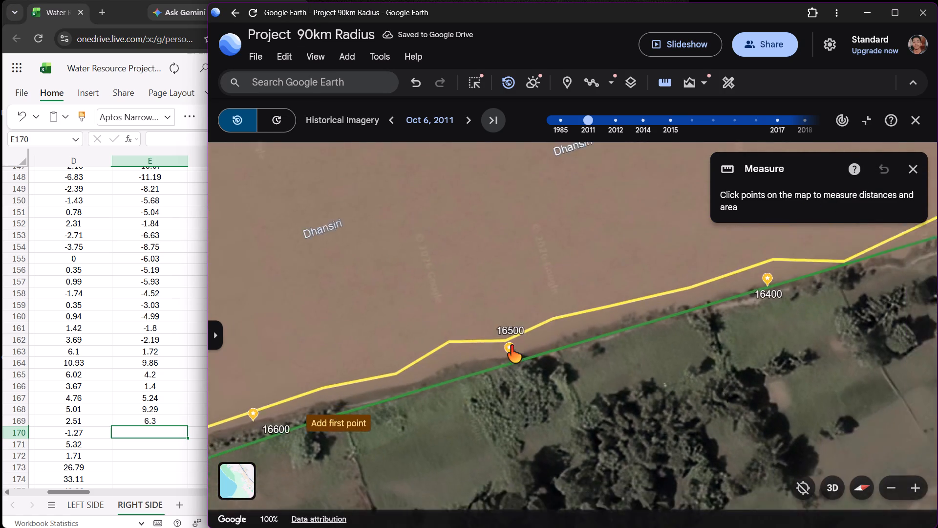
pyautogui.moveTo(511, 346); pyautogui.dragTo(547, 338)
pyautogui.scroll(20, 429, 380)
pyautogui.moveTo(417, 351); pyautogui.dragTo(431, 418)
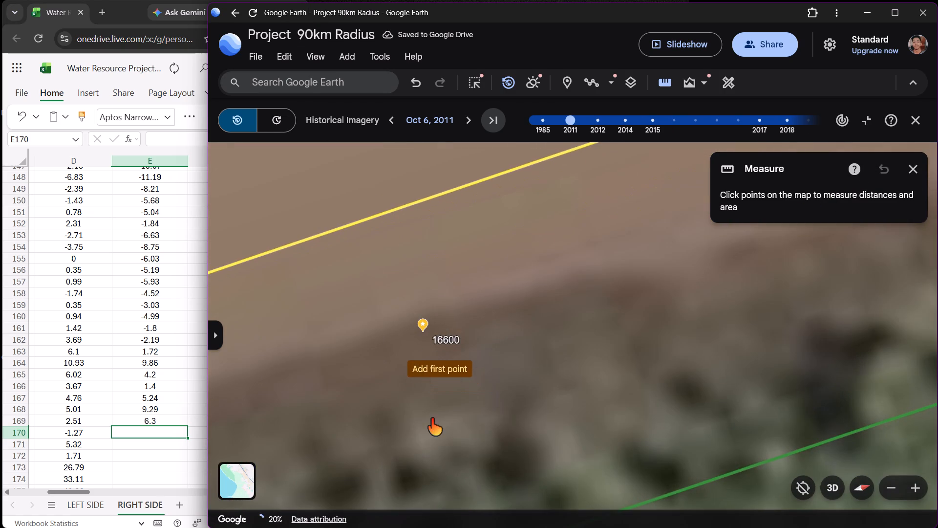
pyautogui.moveTo(431, 418); pyautogui.dragTo(439, 441)
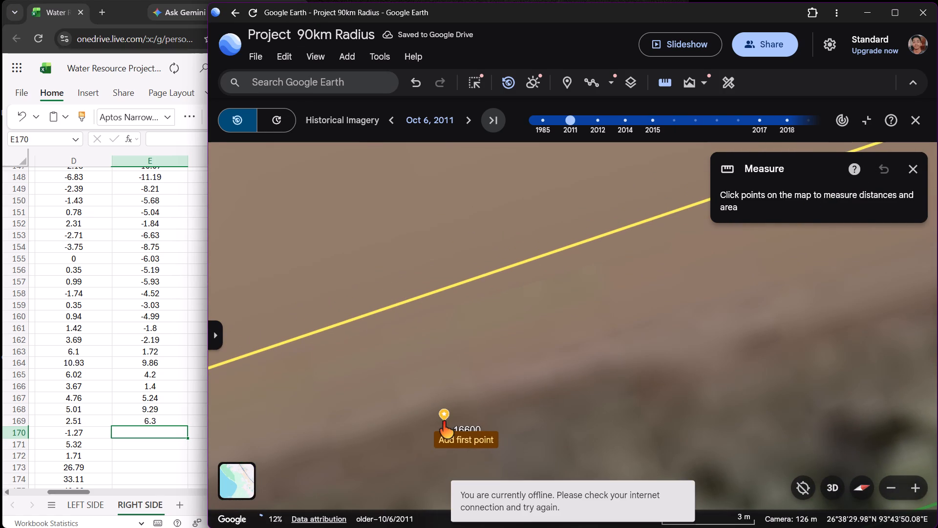
pyautogui.click(443, 421)
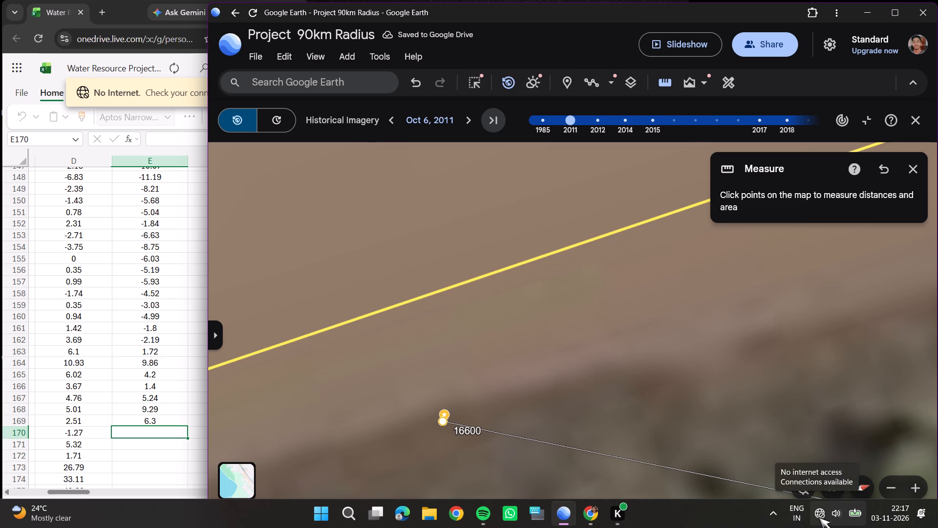
# Reconnect the computer to the Lenovo Tab M10 5G Wi-Fi network and return to the map.
pyautogui.click(817, 517)
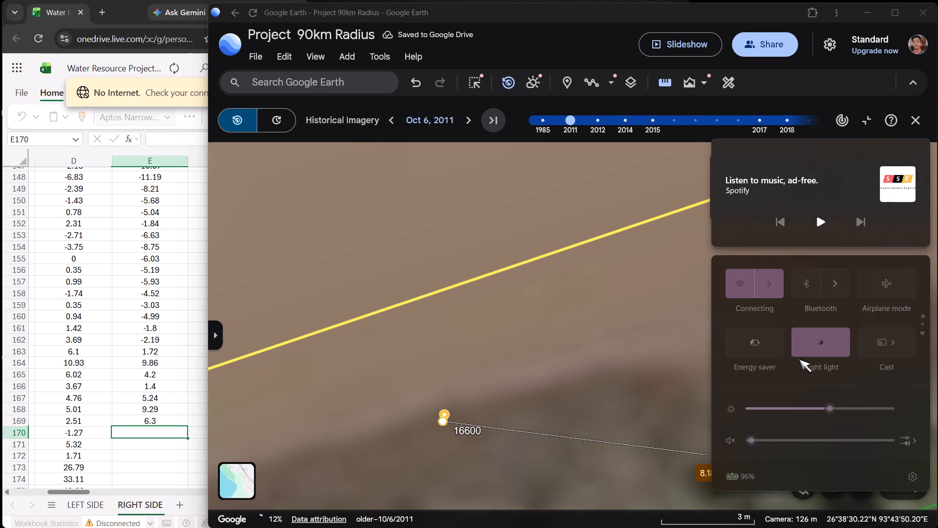
pyautogui.click(768, 290)
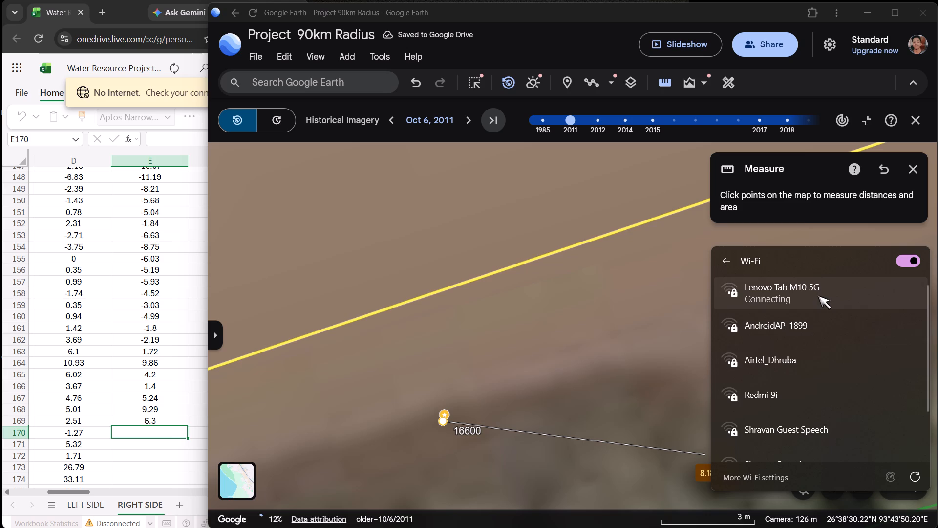
pyautogui.click(816, 295)
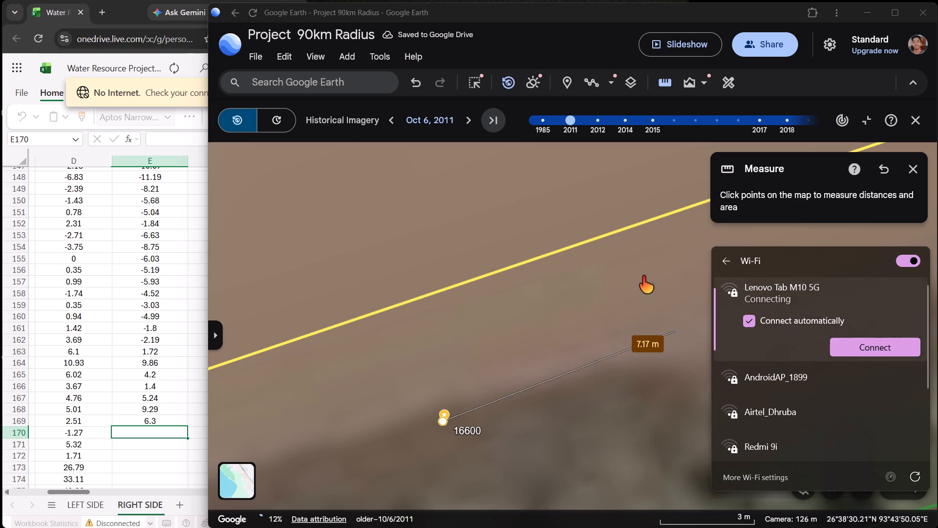
pyautogui.click(817, 189)
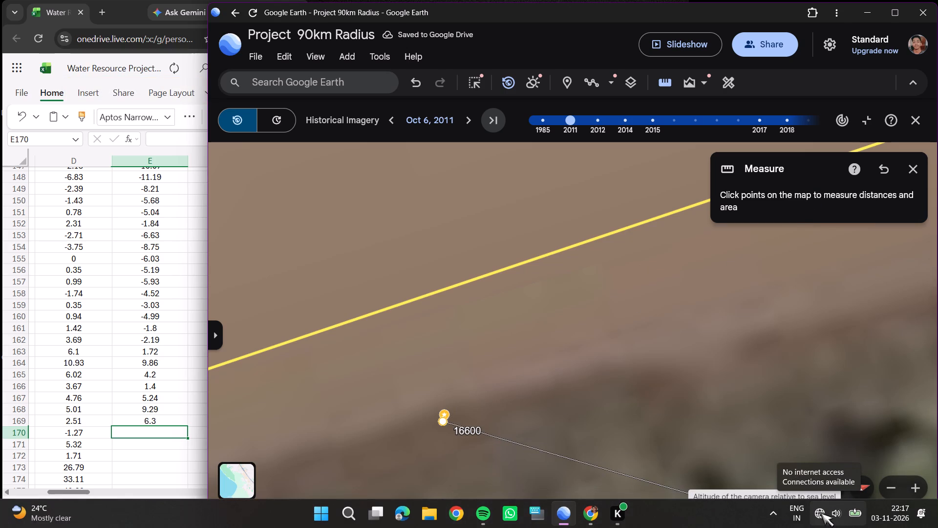
pyautogui.click(819, 512)
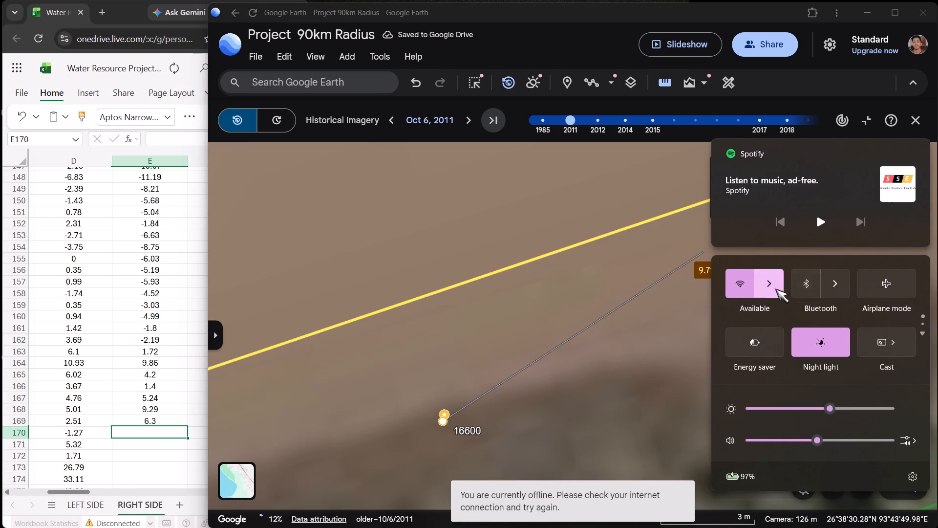
pyautogui.click(771, 287)
pyautogui.click(816, 333)
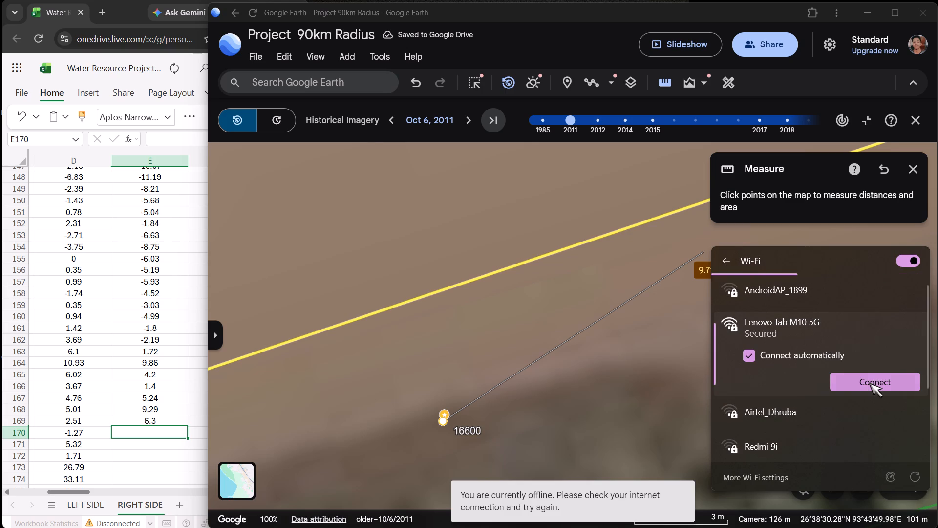
pyautogui.click(863, 382)
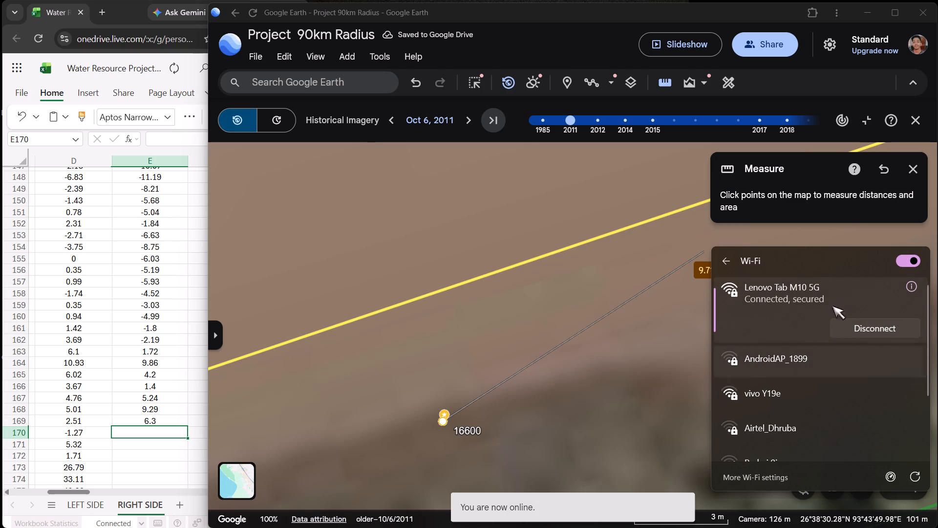
pyautogui.click(824, 199)
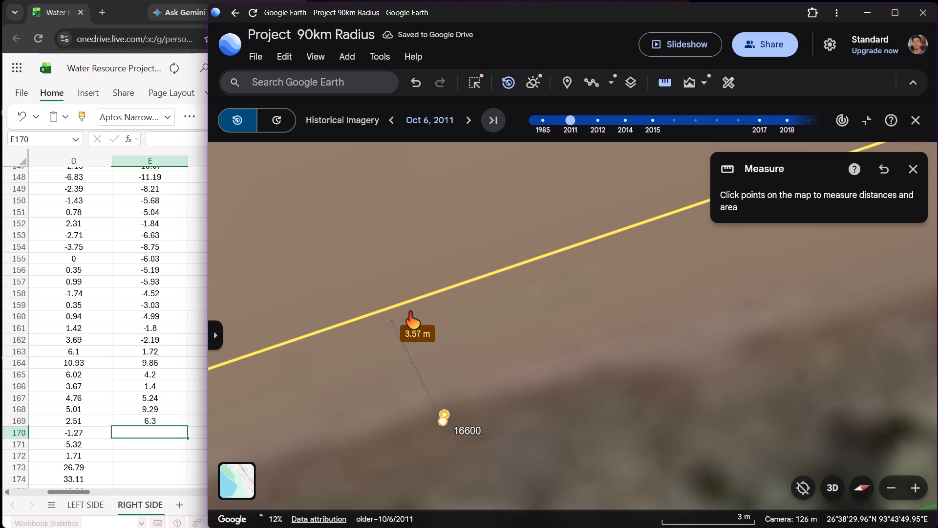
# Enter 3,91 in cell E170 of the RIGHT SIDE sheet for chainage 16600 and clear the measuring point from the map.
pyautogui.click(151, 432)
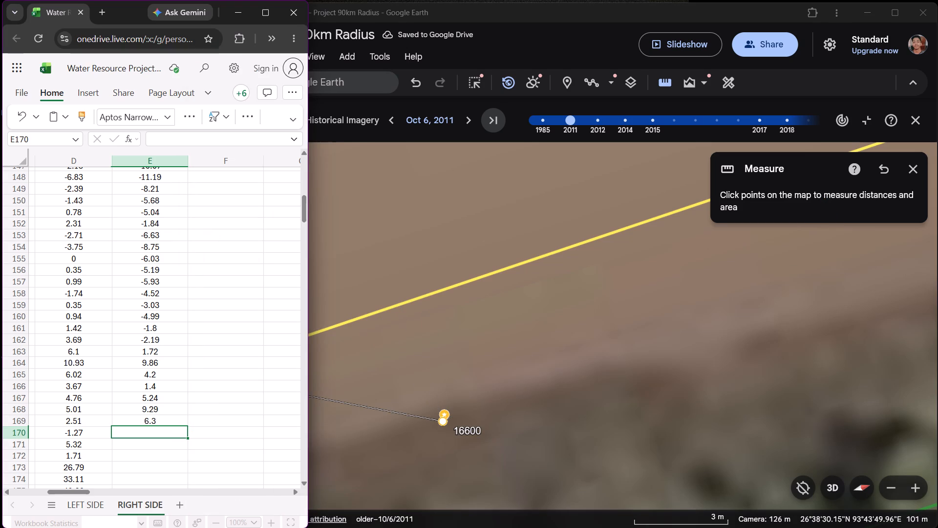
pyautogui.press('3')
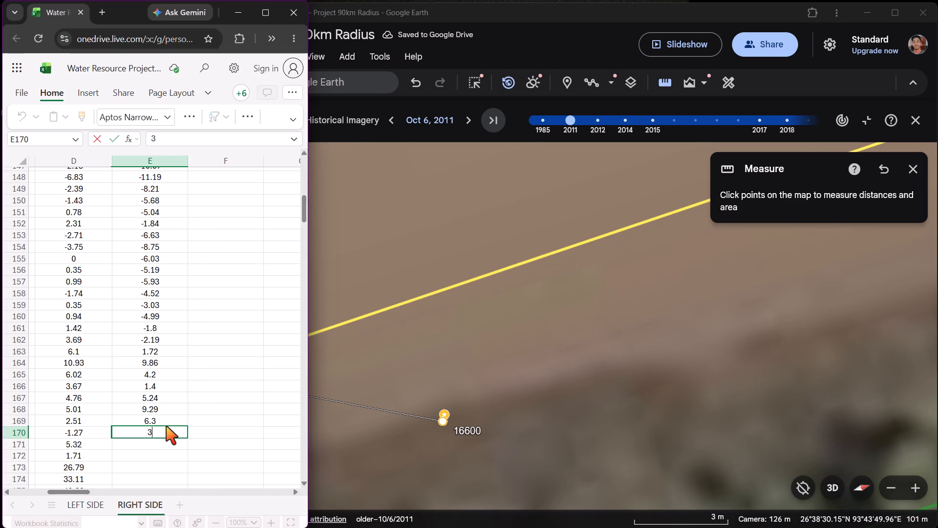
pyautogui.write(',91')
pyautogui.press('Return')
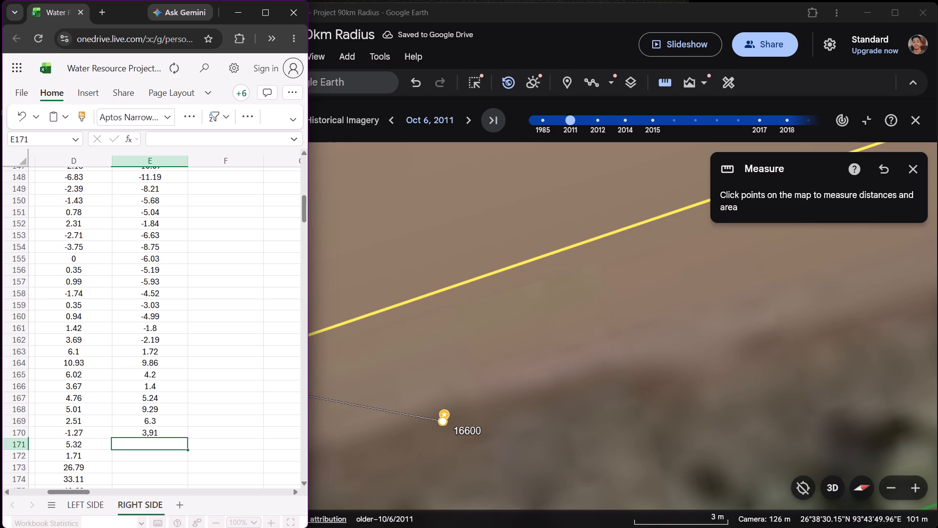
pyautogui.click(74, 491)
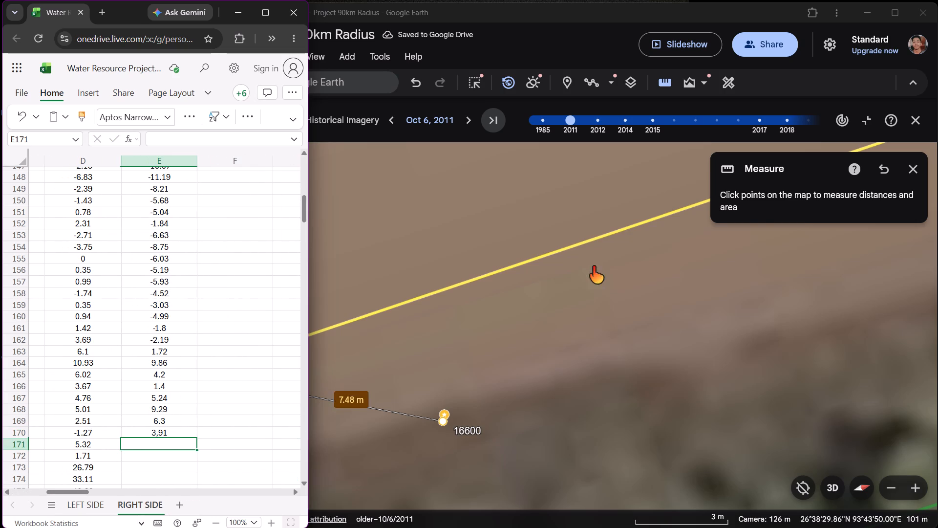
pyautogui.click(755, 207)
pyautogui.click(886, 172)
pyautogui.scroll(-2, 351, 340)
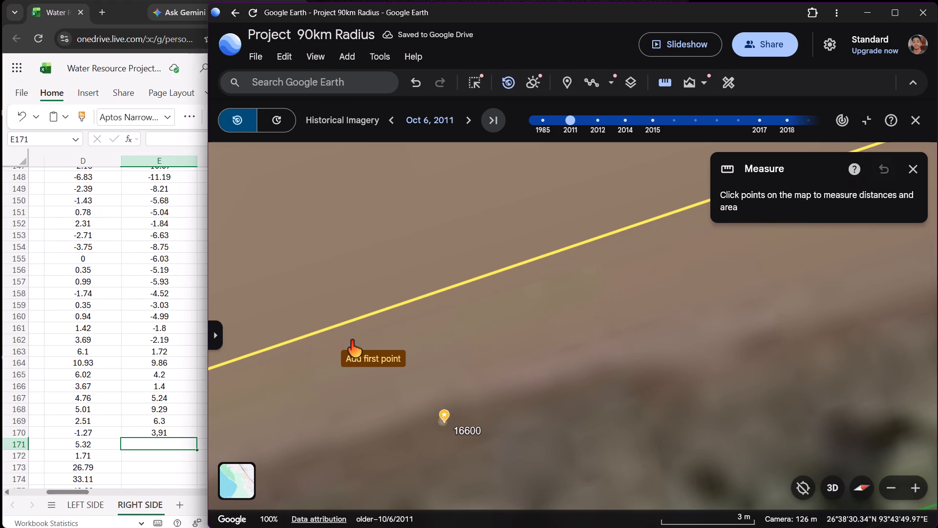
# Measure the distance from the chainage 16700 marker to the yellow bank line.
pyautogui.scroll(-12, 351, 340)
pyautogui.moveTo(316, 405); pyautogui.dragTo(628, 341)
pyautogui.scroll(-6, 384, 393)
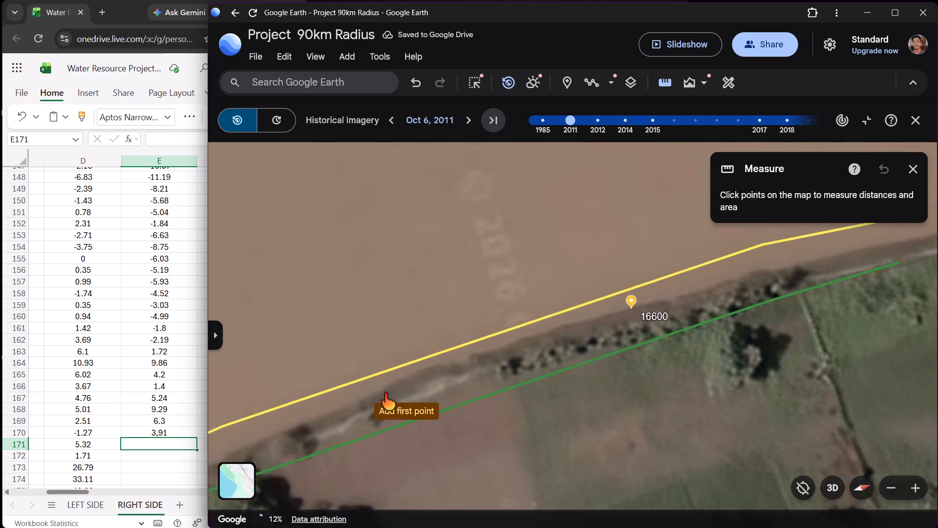
pyautogui.moveTo(325, 423); pyautogui.dragTo(474, 382)
pyautogui.scroll(13, 390, 412)
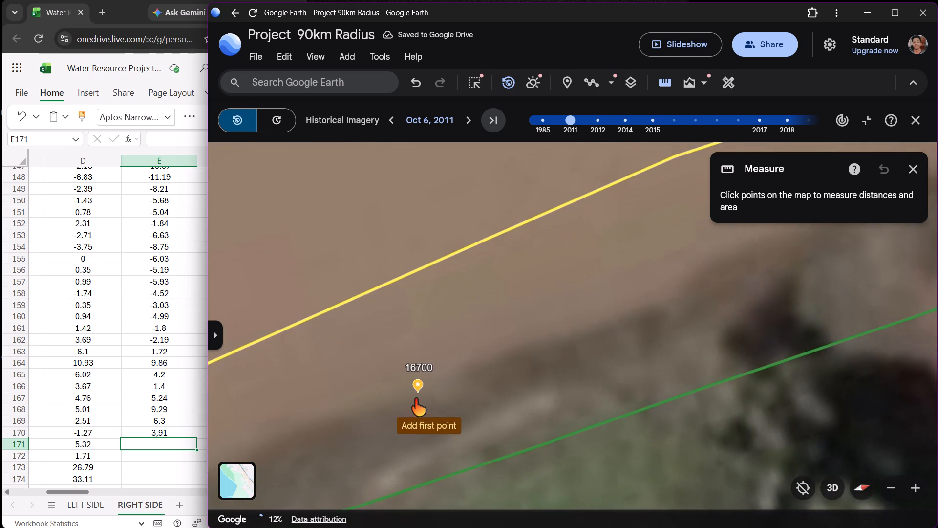
pyautogui.click(418, 392)
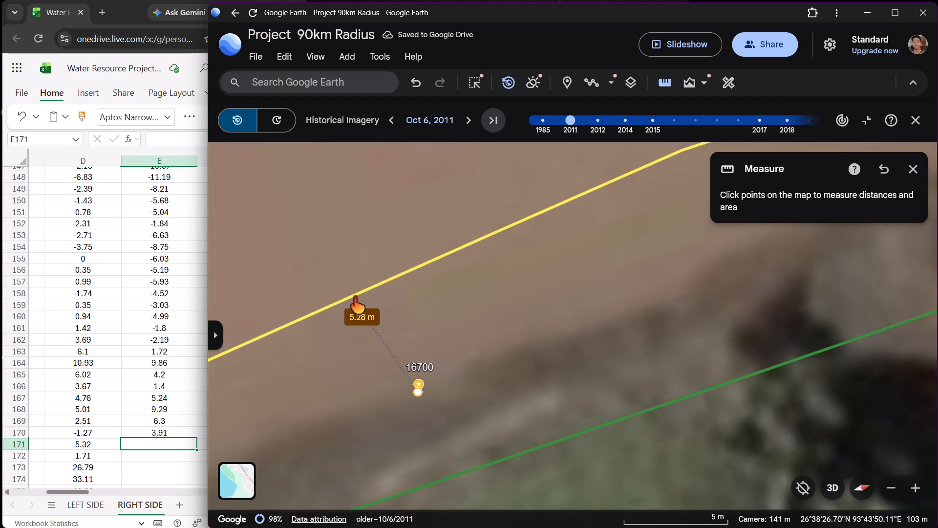
# Enter 5.45 as the 2011-2016 value in cell E171 and clear the measuring point from the map.
pyautogui.click(160, 445)
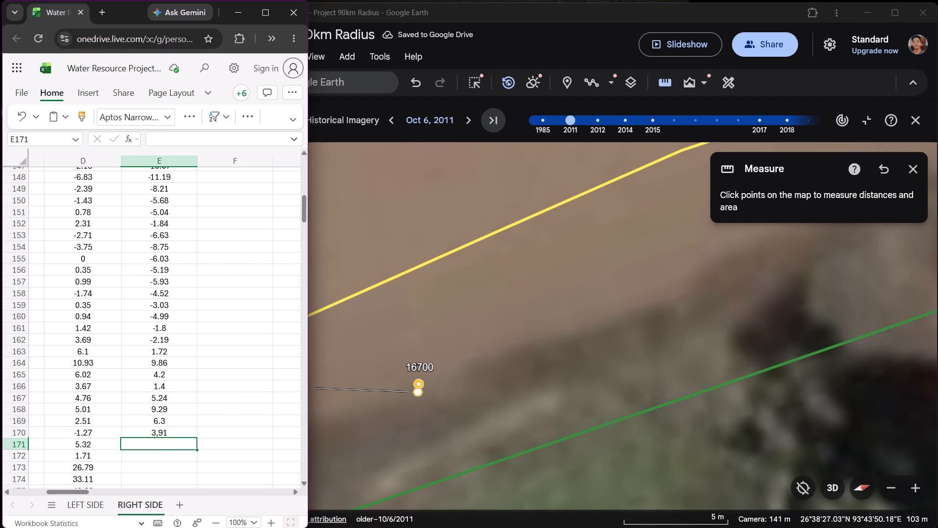
pyautogui.press('5')
pyautogui.press('.')
pyautogui.press('4')
pyautogui.press('5')
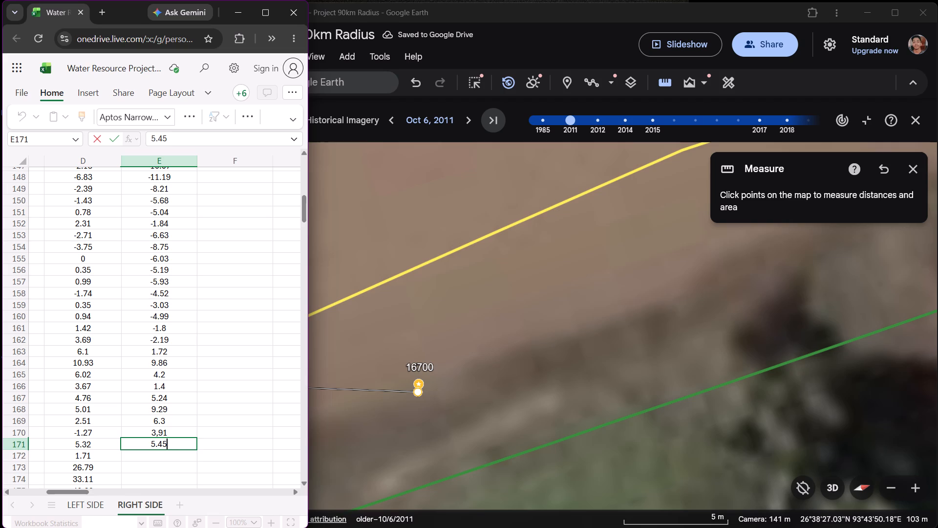
pyautogui.press('Return')
pyautogui.click(824, 204)
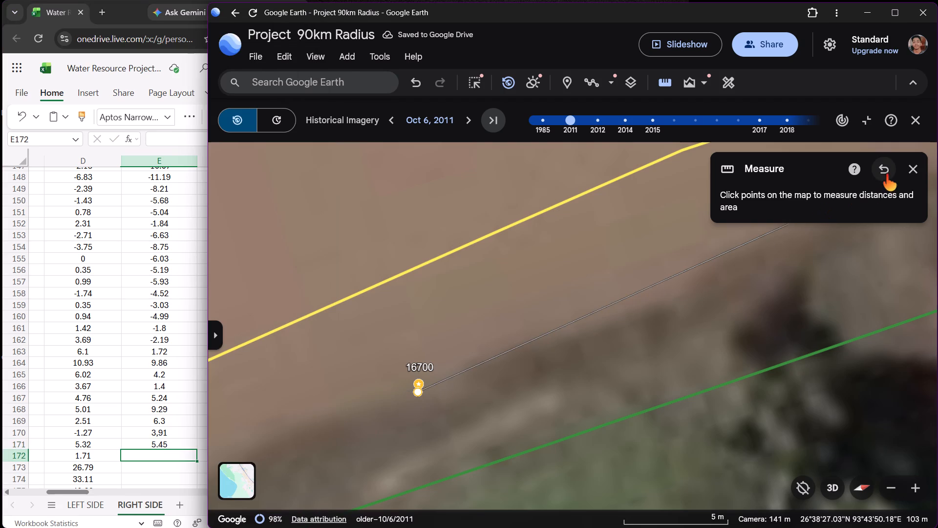
pyautogui.click(886, 174)
# Measure the distance from the chainage 16800 marker to the yellow bank line.
pyautogui.scroll(-14, 434, 350)
pyautogui.moveTo(344, 420); pyautogui.dragTo(575, 305)
pyautogui.scroll(-7, 588, 305)
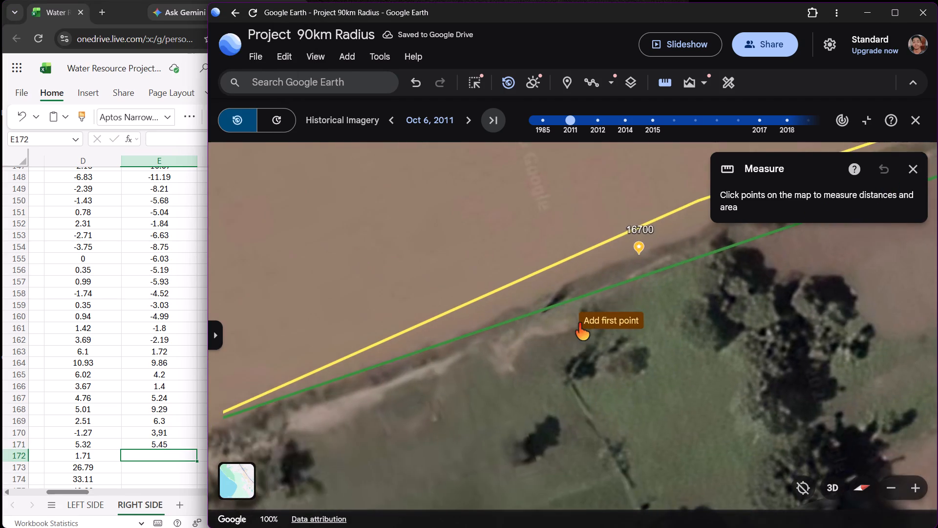
pyautogui.moveTo(391, 403); pyautogui.dragTo(467, 374)
pyautogui.scroll(19, 486, 332)
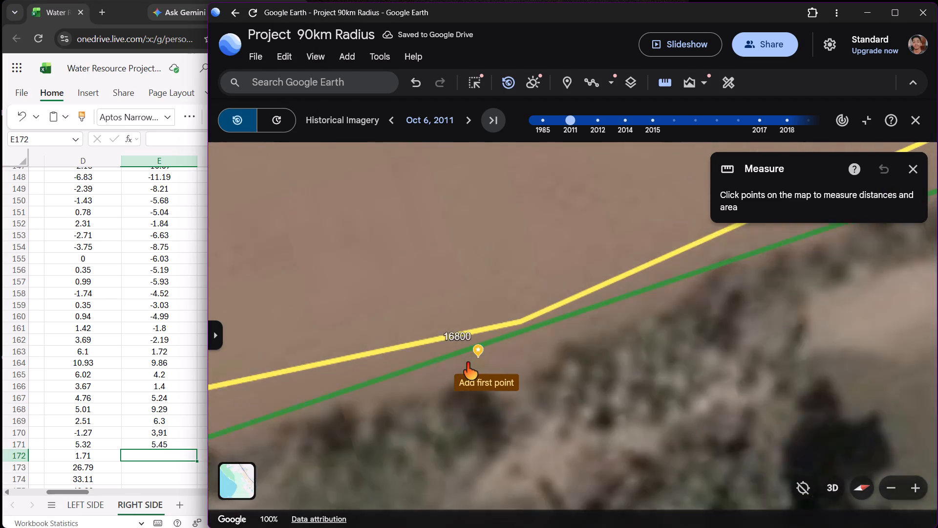
pyautogui.scroll(6, 472, 360)
pyautogui.click(487, 353)
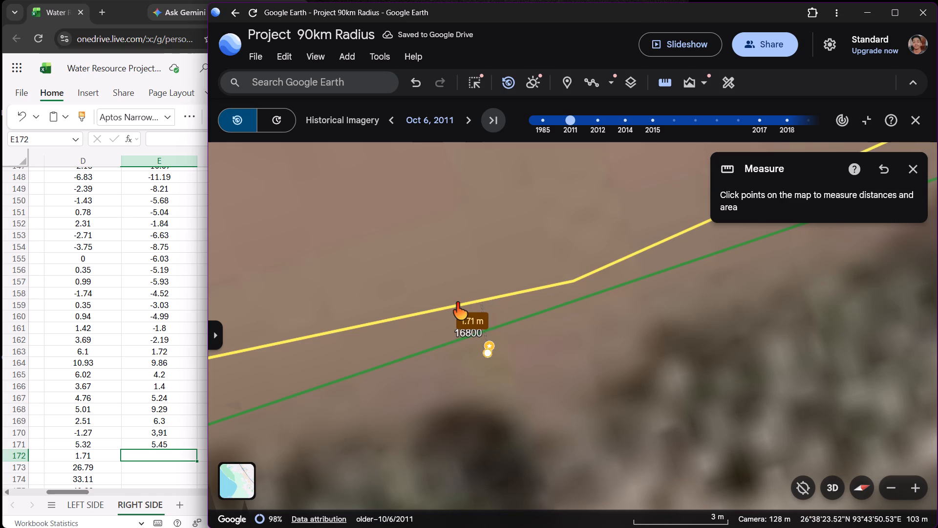
# Enter 1.85 as the 2011-2016 value in cell E172 and clear the measuring point from the map.
pyautogui.click(168, 456)
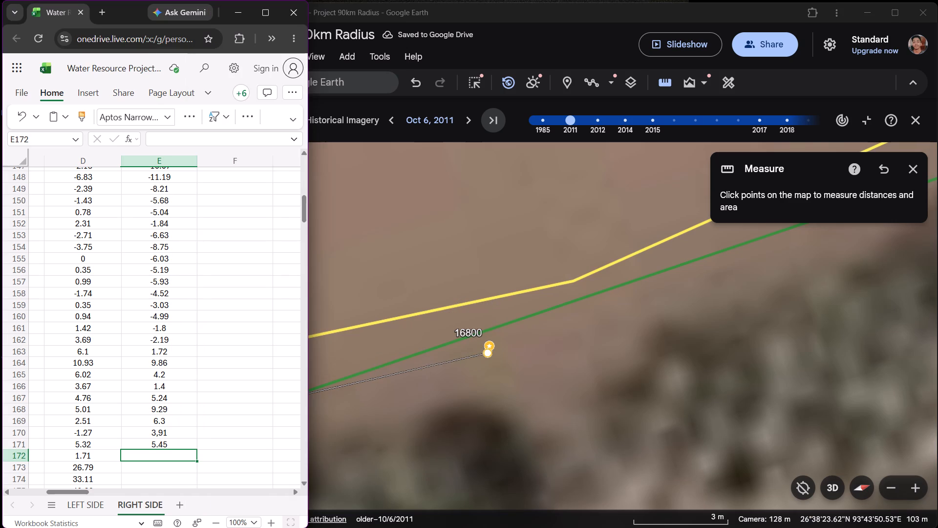
pyautogui.press('1')
pyautogui.press('.')
pyautogui.press('8')
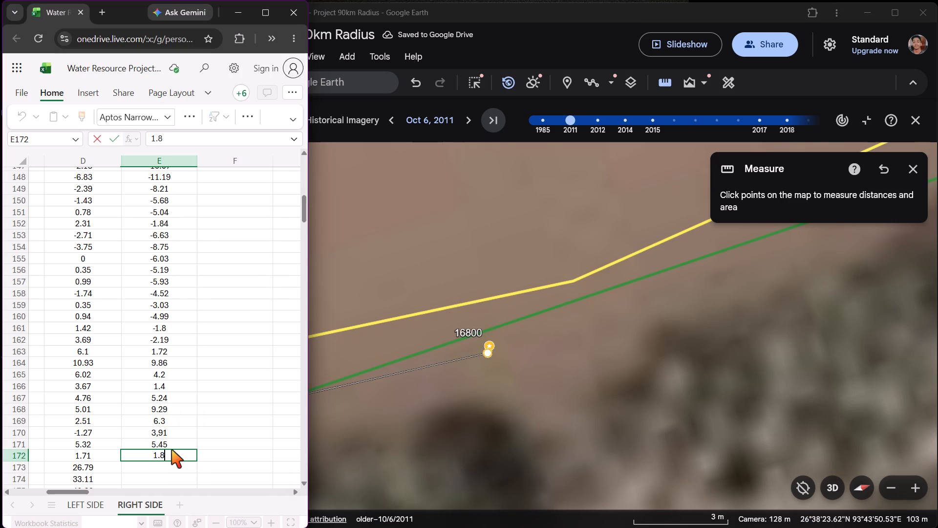
pyautogui.press('5')
pyautogui.press('Return')
pyautogui.click(819, 193)
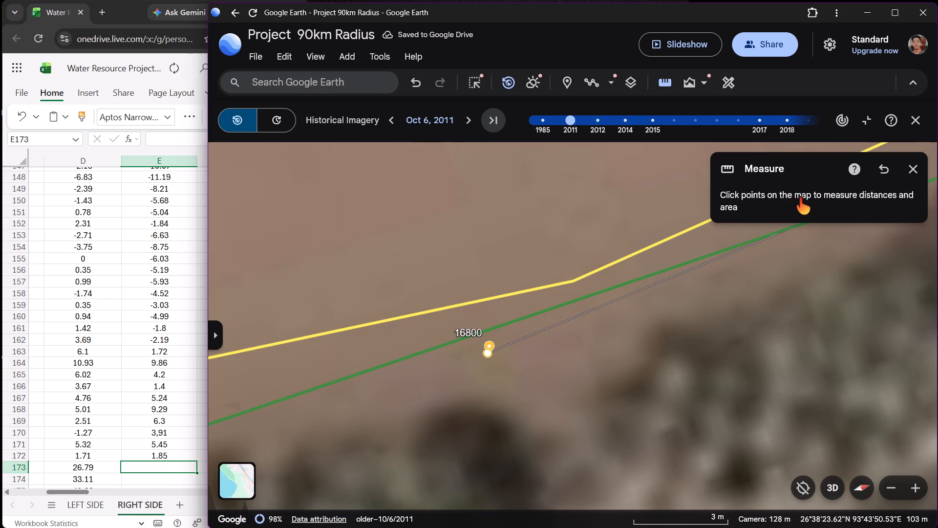
pyautogui.click(882, 172)
# Measure the distance from the chainage 16900 marker to the yellow bank line.
pyautogui.scroll(-15, 409, 398)
pyautogui.moveTo(390, 410); pyautogui.dragTo(527, 370)
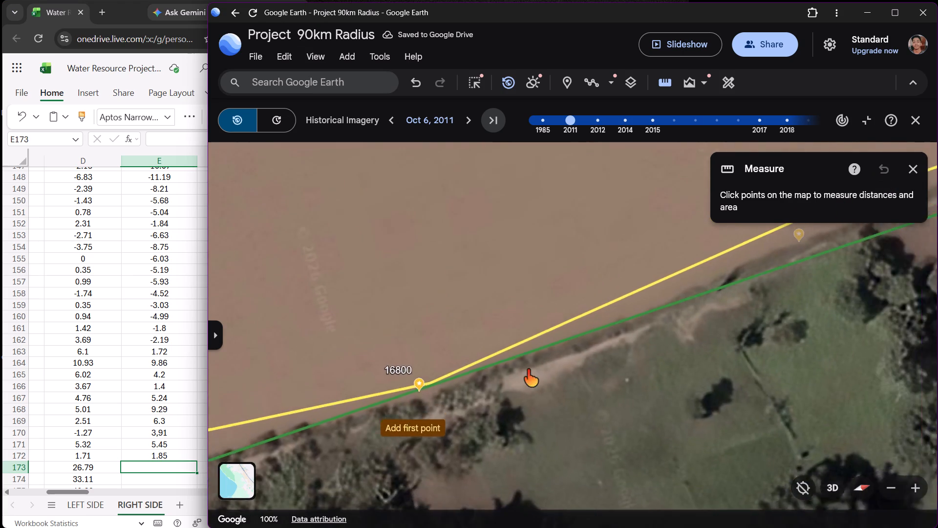
pyautogui.moveTo(527, 370); pyautogui.dragTo(677, 319)
pyautogui.scroll(13, 328, 425)
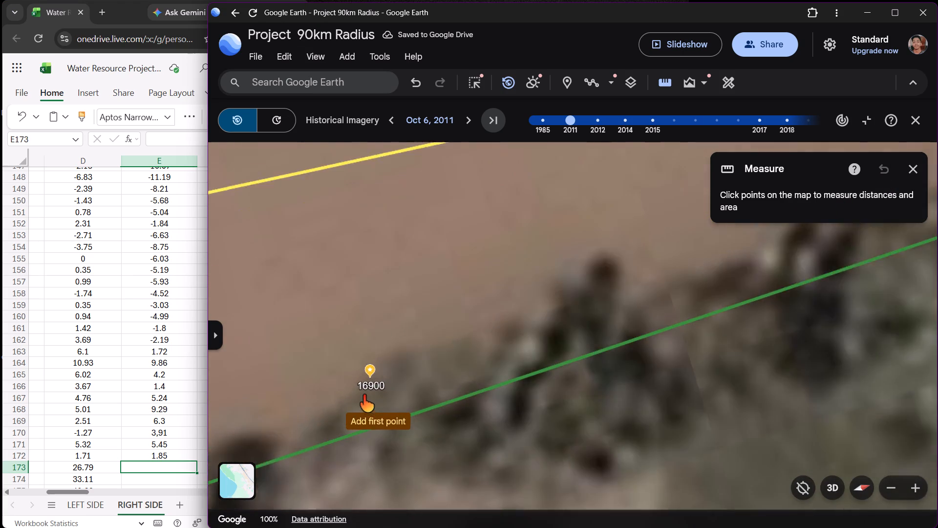
pyautogui.click(381, 361)
pyautogui.scroll(-7, 336, 246)
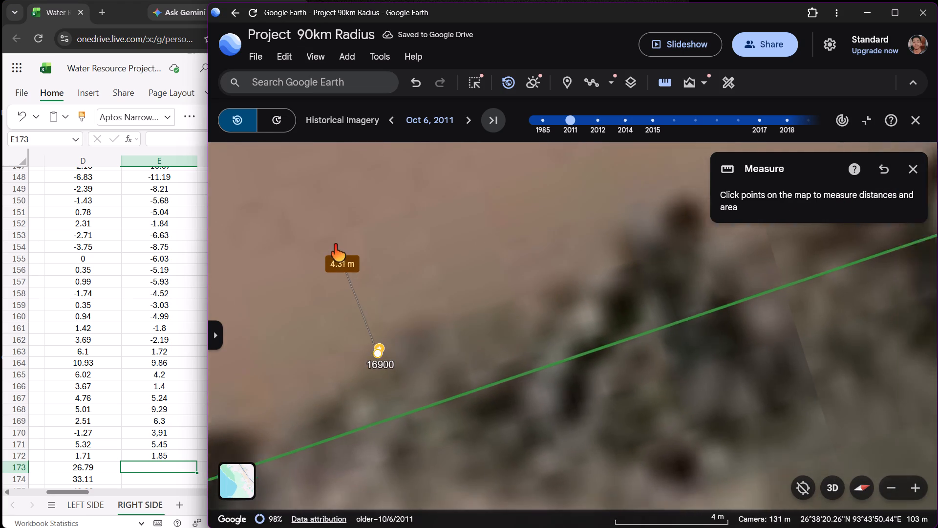
pyautogui.scroll(-3, 334, 244)
pyautogui.moveTo(331, 250); pyautogui.dragTo(369, 358)
pyautogui.scroll(16, 342, 292)
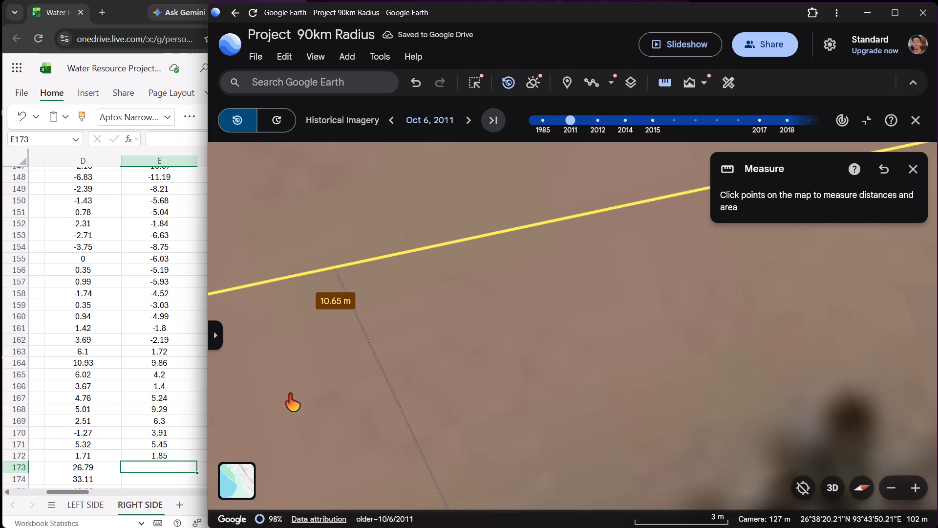
# Enter 10.72 as the 2011-2016 value in cell E173 and clear the measuring point from the map.
pyautogui.click(161, 466)
pyautogui.press('1')
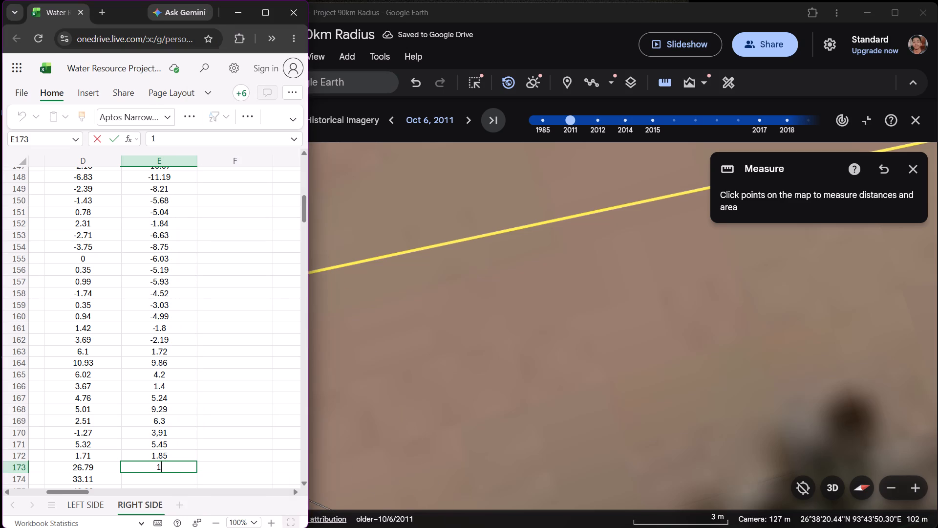
pyautogui.press('0')
pyautogui.press('.')
pyautogui.press('7')
pyautogui.press('2')
pyautogui.press('Return')
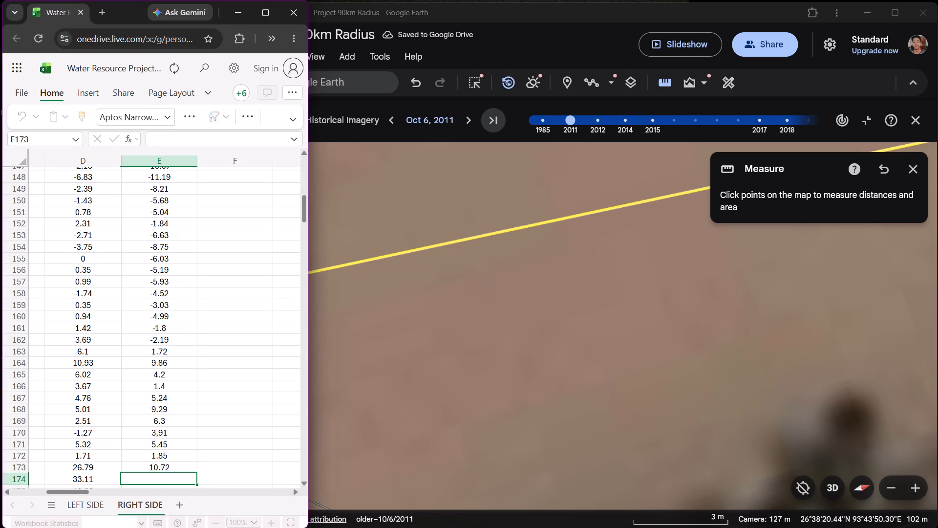
pyautogui.click(852, 196)
pyautogui.click(885, 168)
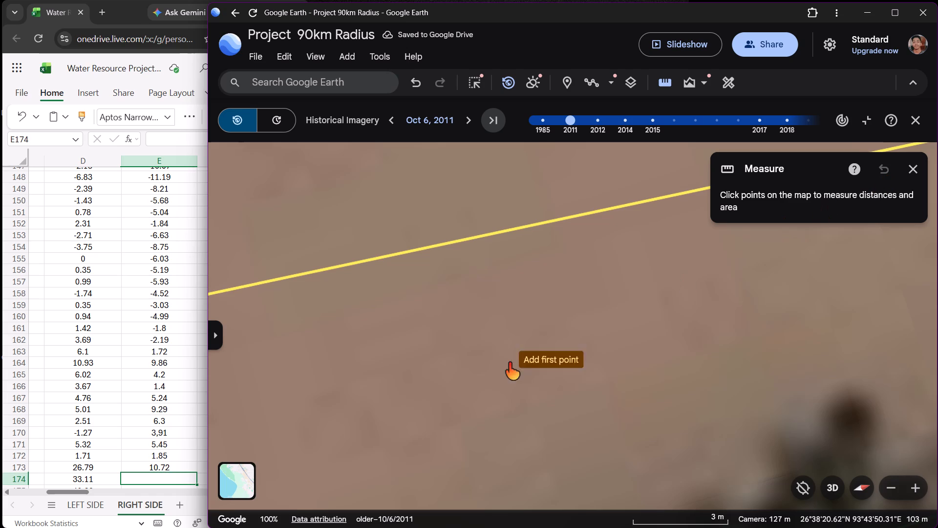
# Measure the distance from the chainage 17000 marker to the yellow bank line.
pyautogui.scroll(-9, 583, 309)
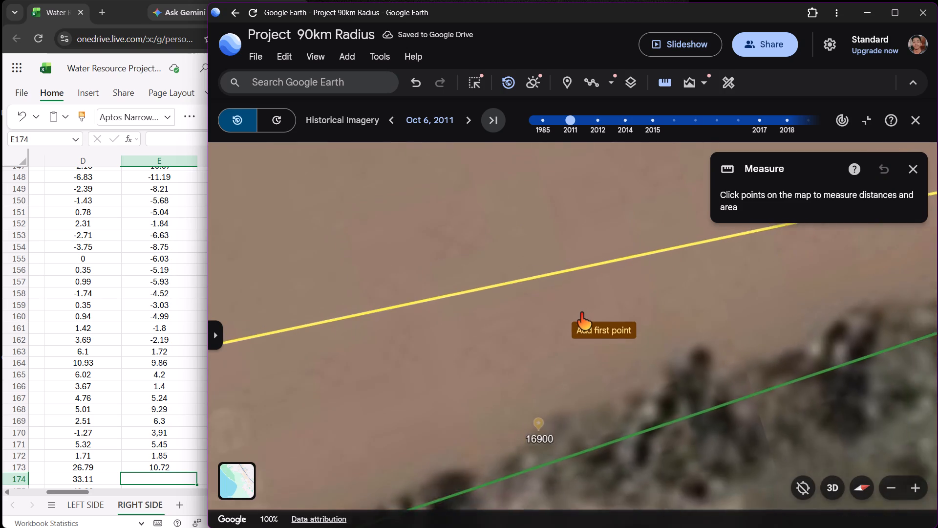
pyautogui.scroll(-2, 580, 313)
pyautogui.moveTo(526, 391); pyautogui.dragTo(625, 292)
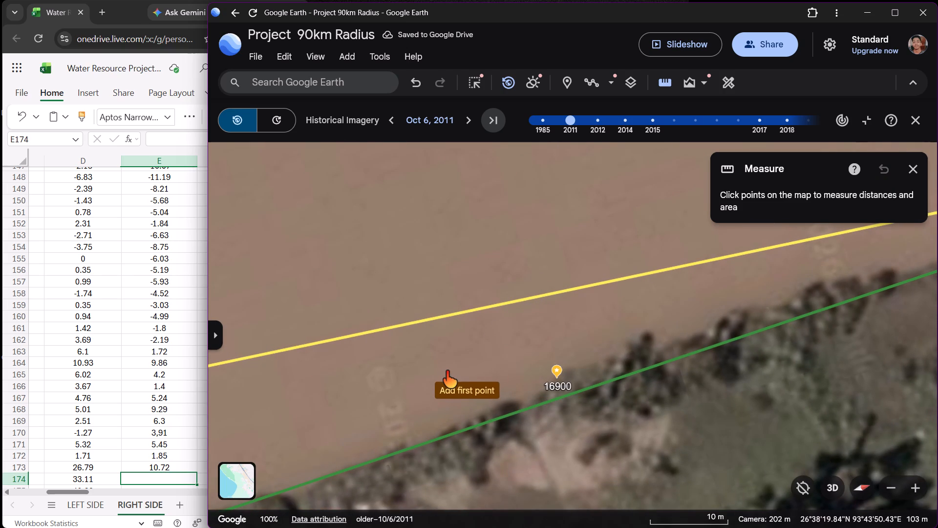
pyautogui.moveTo(381, 401); pyautogui.dragTo(496, 313)
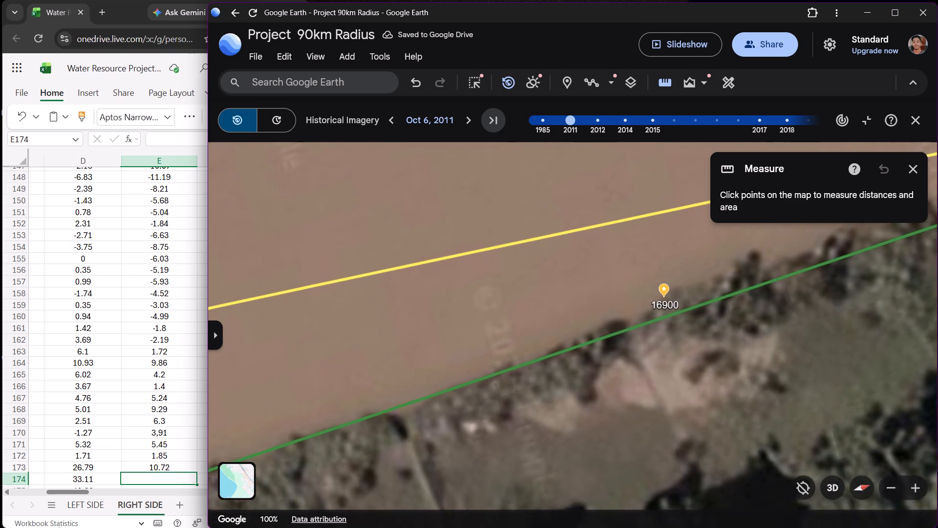
pyautogui.scroll(-3, 116, 440)
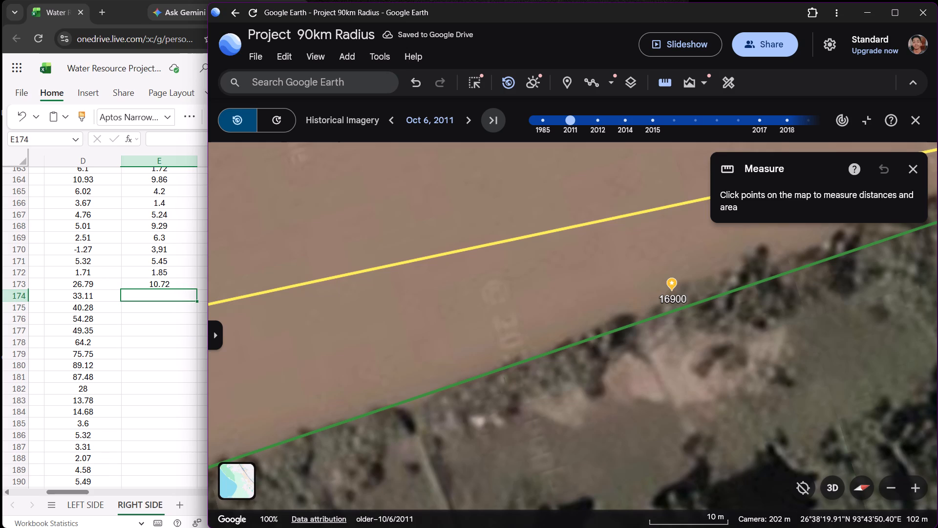
pyautogui.moveTo(64, 492); pyautogui.dragTo(36, 482)
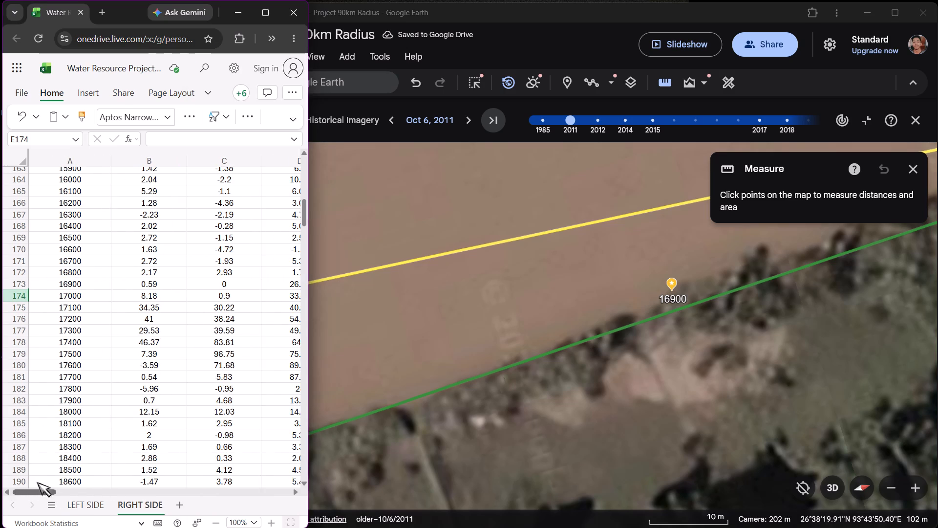
pyautogui.moveTo(36, 482); pyautogui.dragTo(71, 484)
pyautogui.click(803, 188)
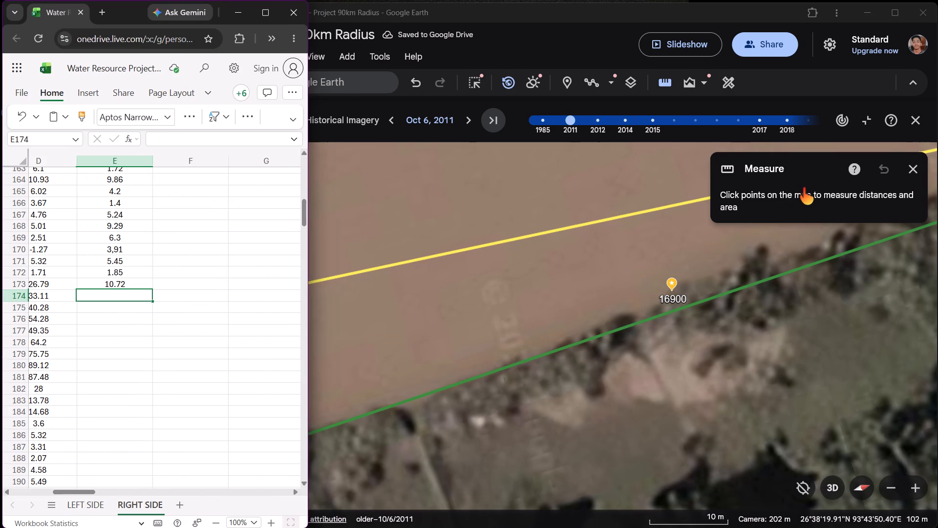
pyautogui.scroll(-7, 434, 363)
pyautogui.moveTo(363, 391); pyautogui.dragTo(701, 299)
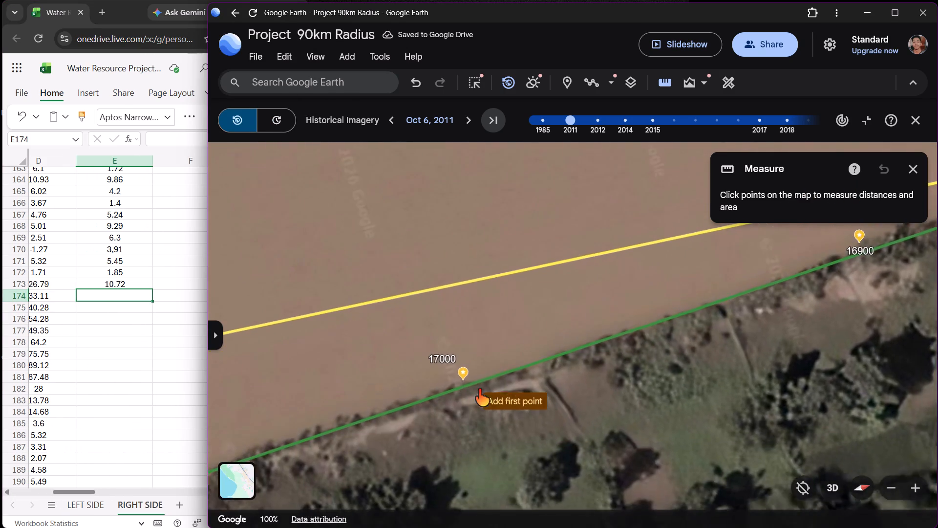
pyautogui.scroll(9, 489, 371)
pyautogui.moveTo(503, 312); pyautogui.dragTo(498, 361)
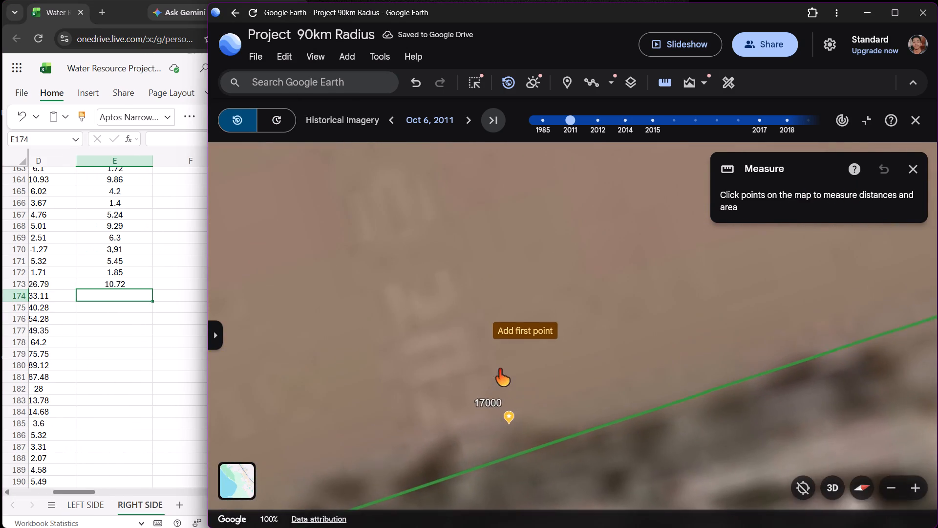
pyautogui.scroll(5, 509, 429)
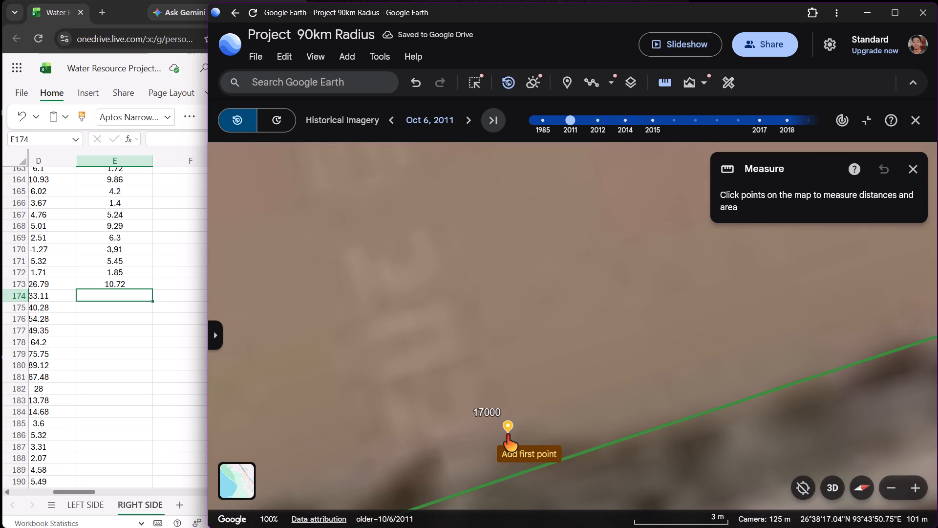
pyautogui.click(507, 435)
pyautogui.scroll(-5, 397, 200)
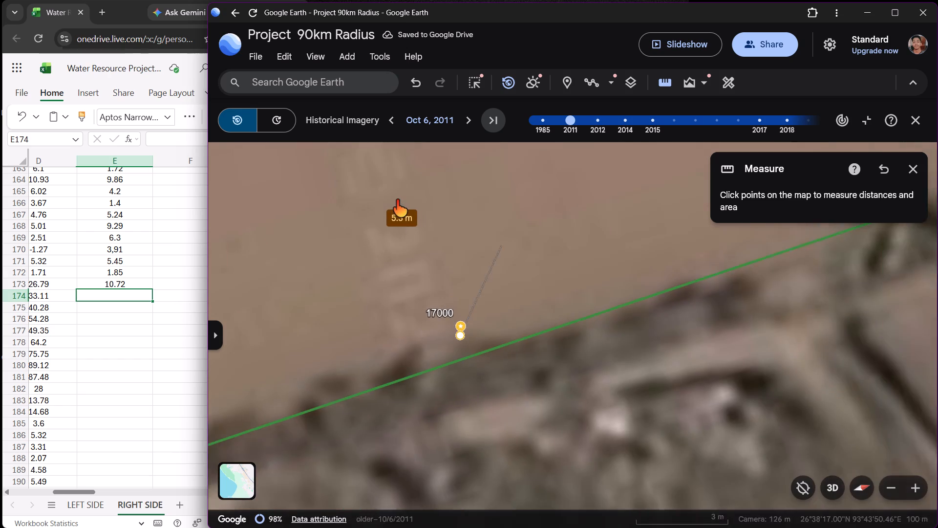
pyautogui.moveTo(395, 205); pyautogui.dragTo(395, 385)
pyautogui.scroll(-7, 379, 329)
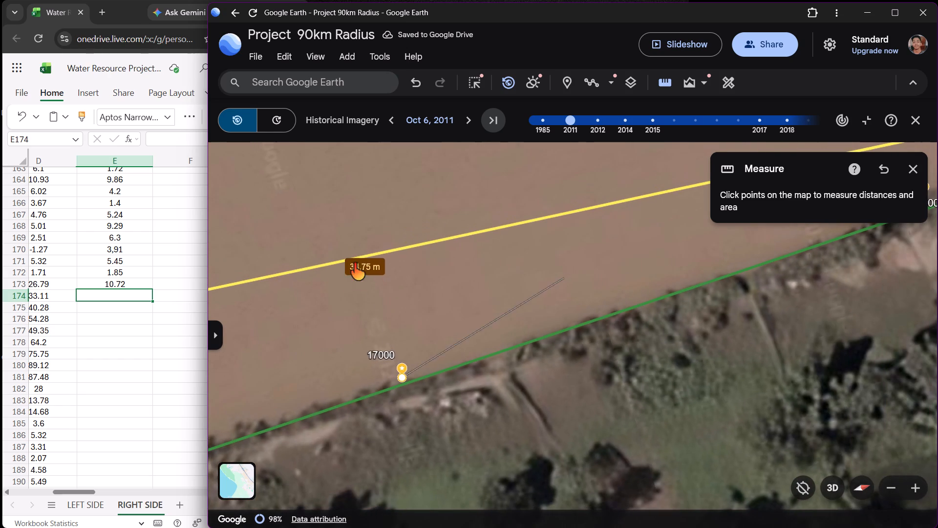
pyautogui.scroll(19, 356, 257)
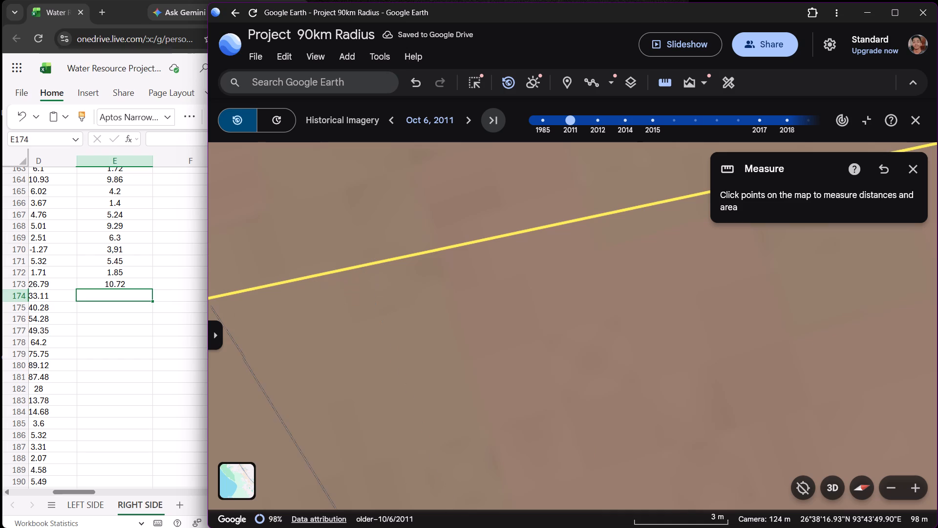
# Enter 23.65 as the 2011-2016 value in cell E174 and clear the measuring point from the map.
pyautogui.click(122, 295)
pyautogui.write('23')
pyautogui.press('.')
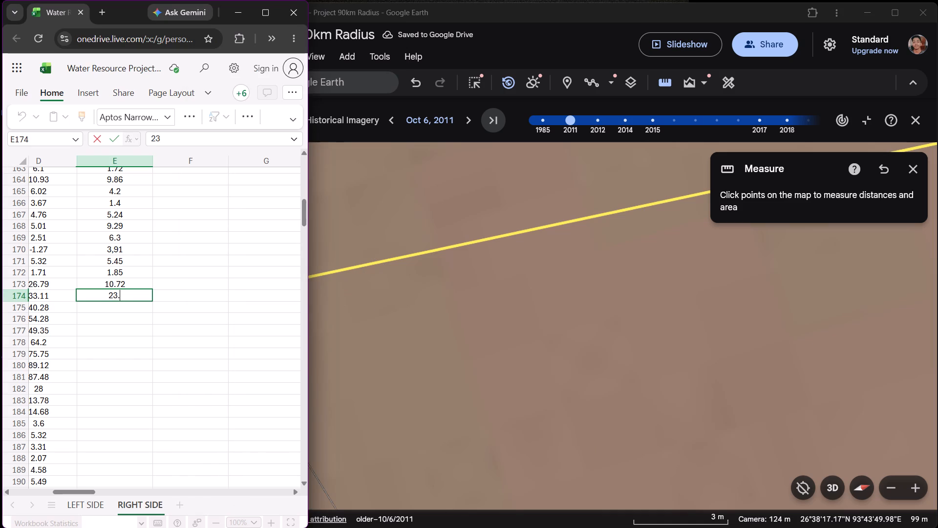
pyautogui.write('65')
pyautogui.press('Return')
pyautogui.click(841, 208)
pyautogui.click(882, 168)
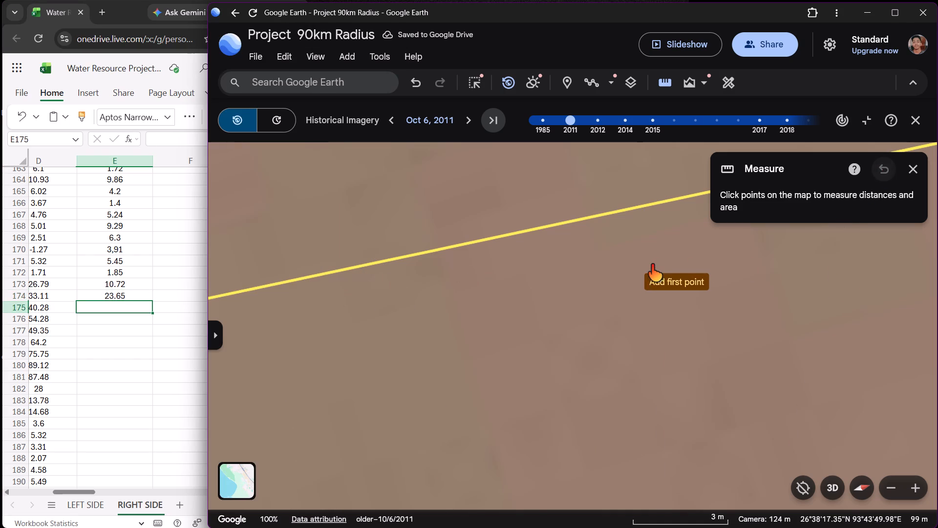
# Measure the distance from the chainage 17100 marker to the yellow bank line.
pyautogui.scroll(-20, 651, 264)
pyautogui.moveTo(495, 368); pyautogui.dragTo(570, 348)
pyautogui.scroll(19, 559, 351)
pyautogui.scroll(7, 529, 350)
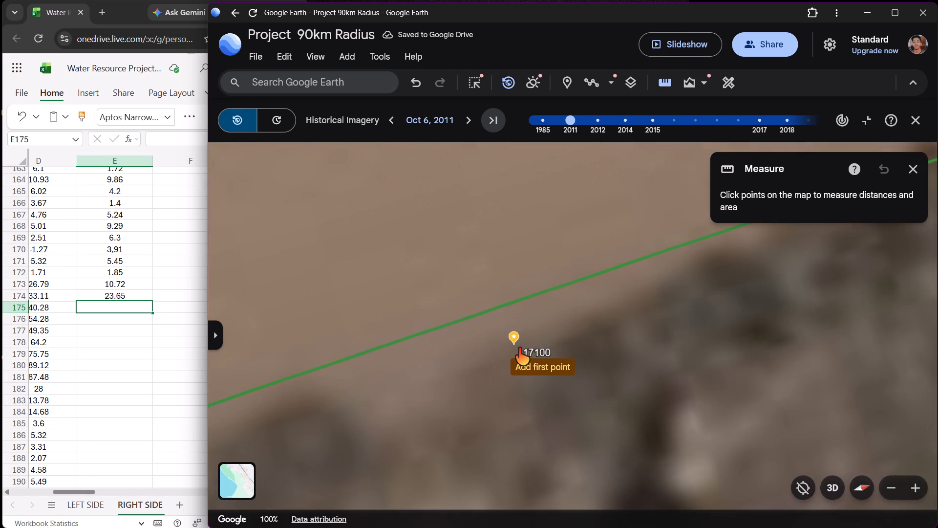
pyautogui.click(513, 345)
pyautogui.scroll(-7, 455, 223)
pyautogui.moveTo(446, 213); pyautogui.dragTo(470, 372)
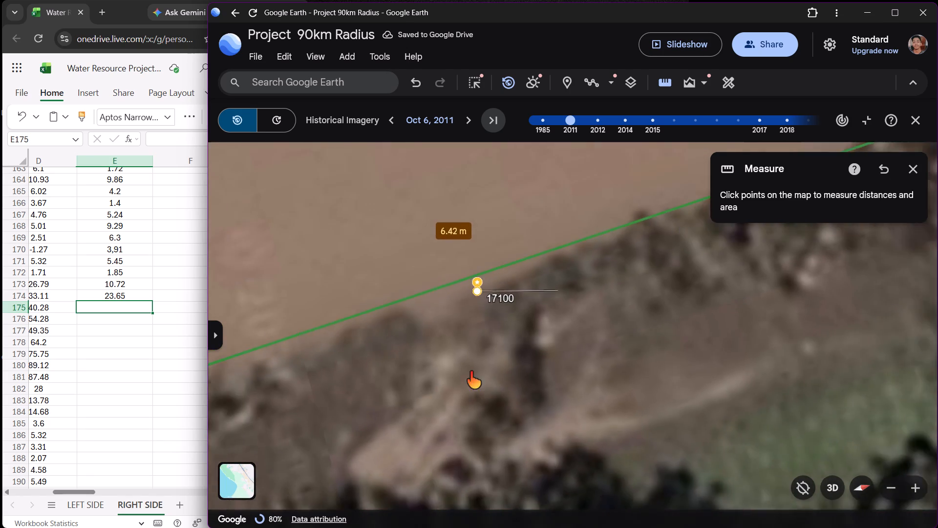
pyautogui.moveTo(470, 372); pyautogui.dragTo(481, 428)
pyautogui.scroll(-5, 343, 264)
pyautogui.moveTo(343, 258); pyautogui.dragTo(390, 328)
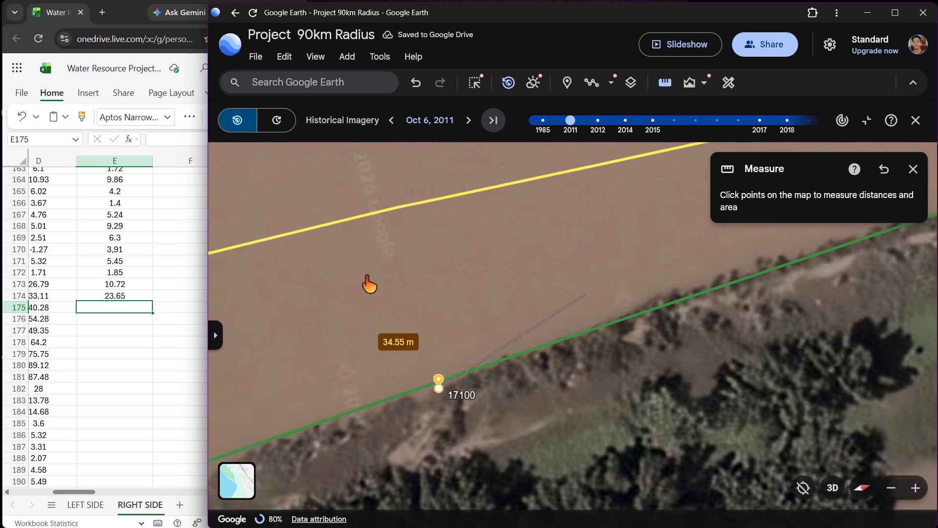
pyautogui.scroll(20, 367, 256)
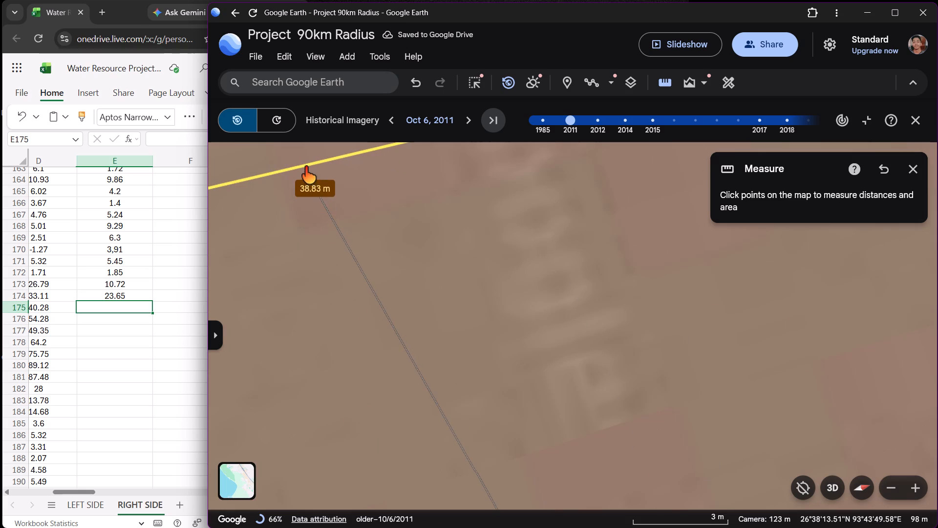
# Enter 39 as the 2011-2016 value in cell E175 and clear the measuring point from the map.
pyautogui.click(114, 307)
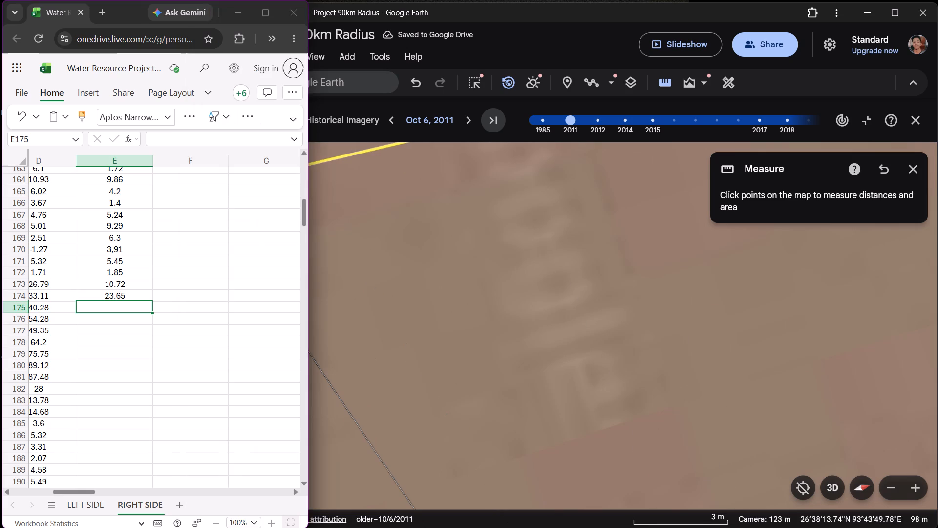
pyautogui.press('3')
pyautogui.press('9')
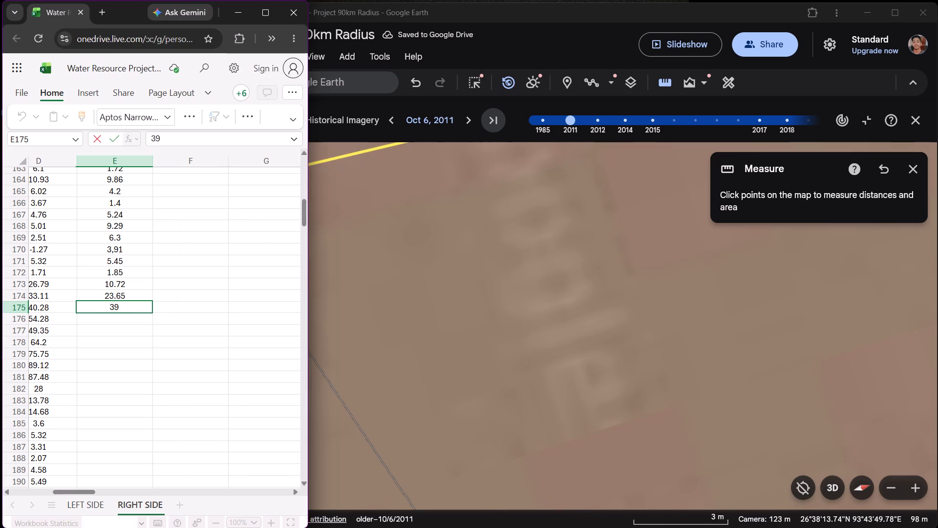
pyautogui.press('Return')
pyautogui.click(850, 184)
pyautogui.click(886, 168)
# Measure the distance from the chainage 17200 marker to the yellow bank line.
pyautogui.scroll(-8, 579, 258)
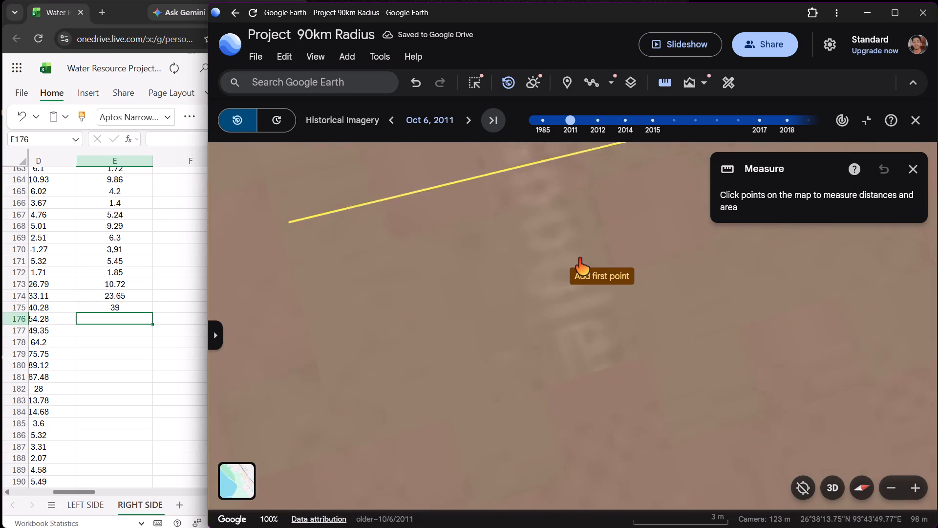
pyautogui.scroll(-8, 578, 258)
pyautogui.scroll(-6, 512, 306)
pyautogui.moveTo(478, 387); pyautogui.dragTo(585, 316)
pyautogui.scroll(7, 462, 367)
pyautogui.scroll(14, 492, 334)
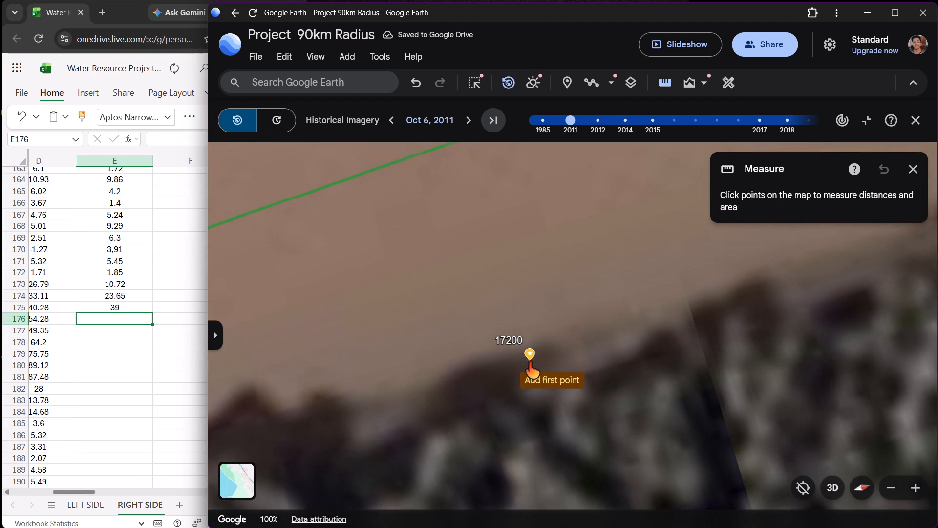
pyautogui.scroll(5, 529, 362)
pyautogui.click(530, 362)
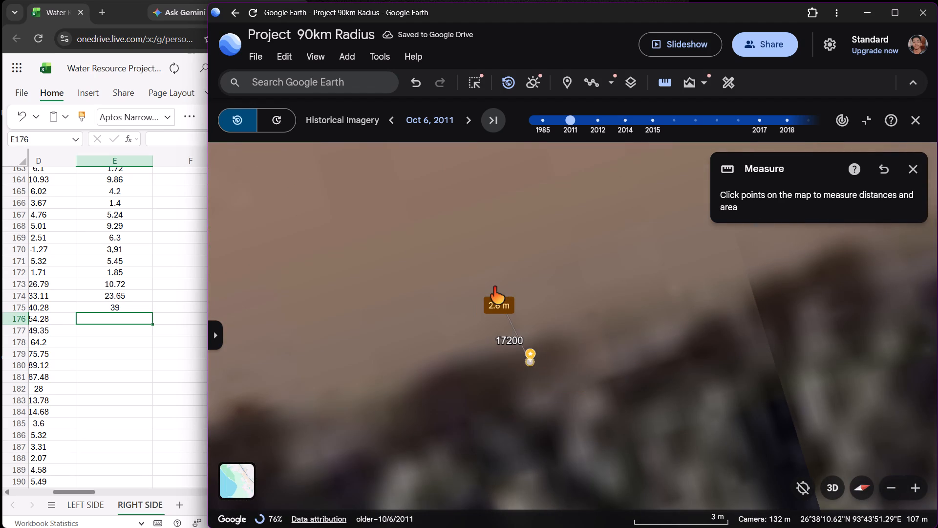
pyautogui.scroll(-20, 410, 234)
pyautogui.moveTo(386, 202); pyautogui.dragTo(404, 252)
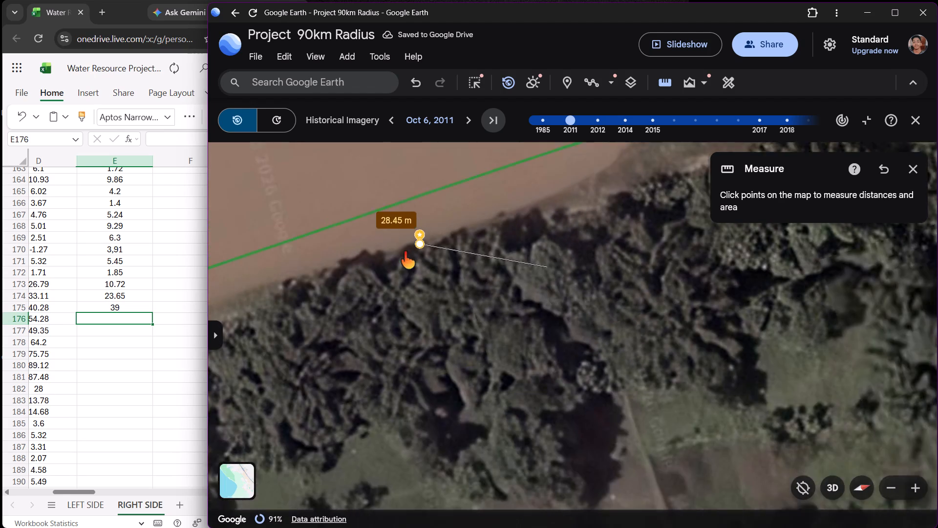
pyautogui.moveTo(404, 252); pyautogui.dragTo(430, 354)
pyautogui.scroll(-6, 354, 231)
pyautogui.scroll(10, 350, 197)
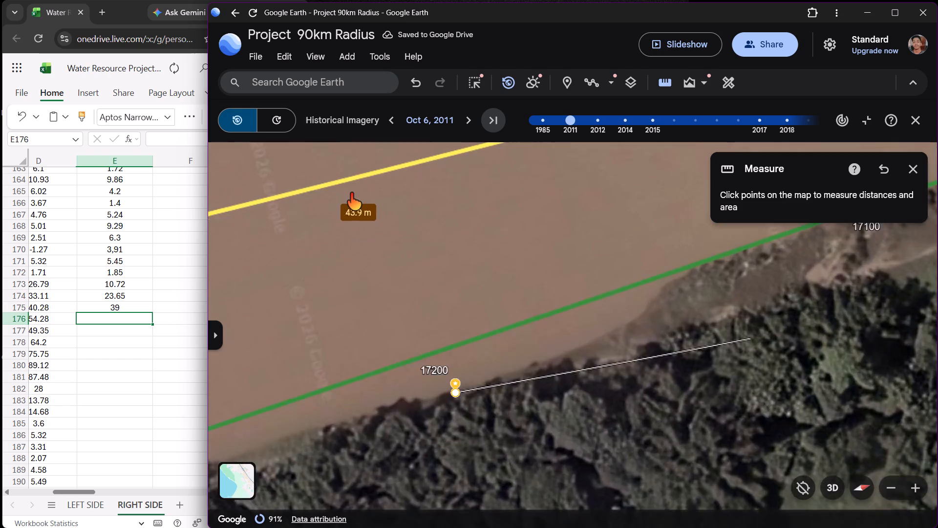
pyautogui.scroll(17, 350, 193)
pyautogui.moveTo(319, 163); pyautogui.dragTo(329, 271)
pyautogui.scroll(2, 325, 248)
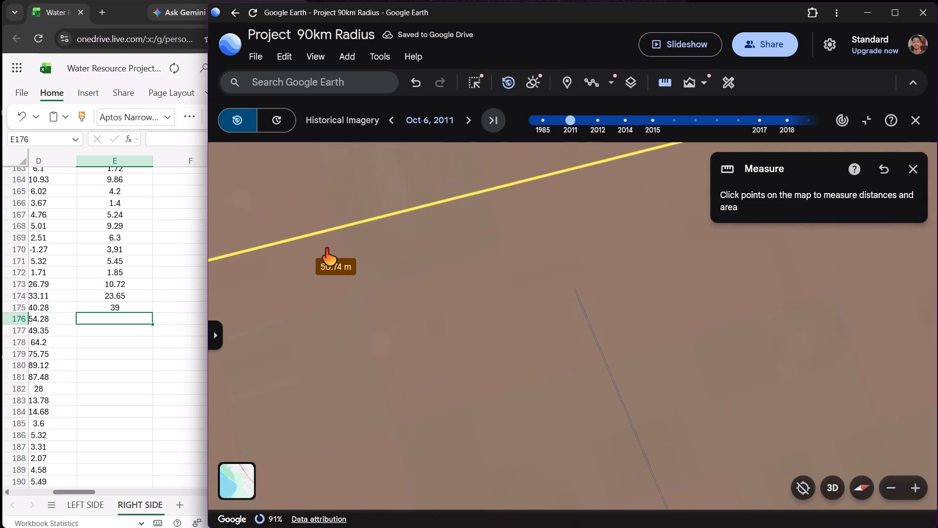
pyautogui.scroll(5, 325, 248)
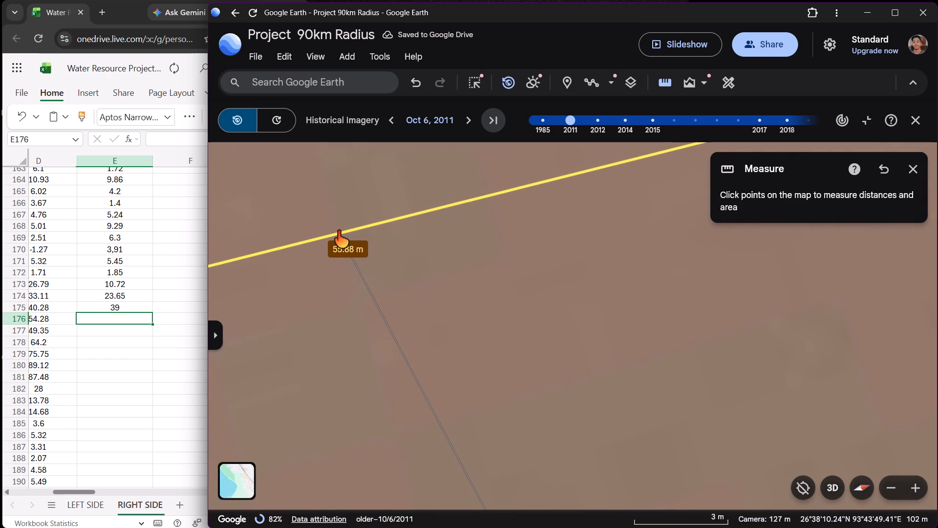
# Enter 55.88 as the 2011-2016 value in cell E176 and clear the measuring point from the map.
pyautogui.click(116, 318)
pyautogui.press('5')
pyautogui.write('5.')
pyautogui.write('88')
pyautogui.press('Return')
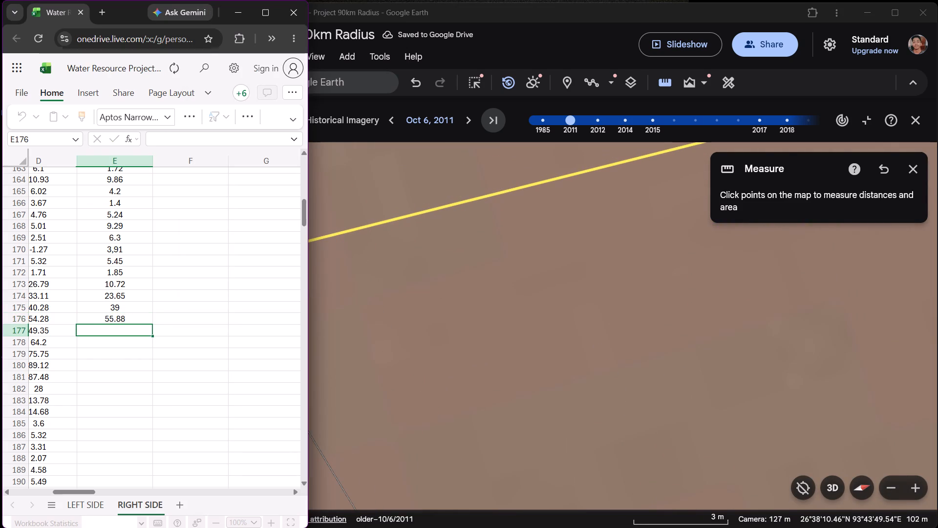
pyautogui.click(764, 195)
pyautogui.click(875, 169)
# Measure the distance from the chainage 17300 marker to the yellow bank line.
pyautogui.scroll(-2, 483, 288)
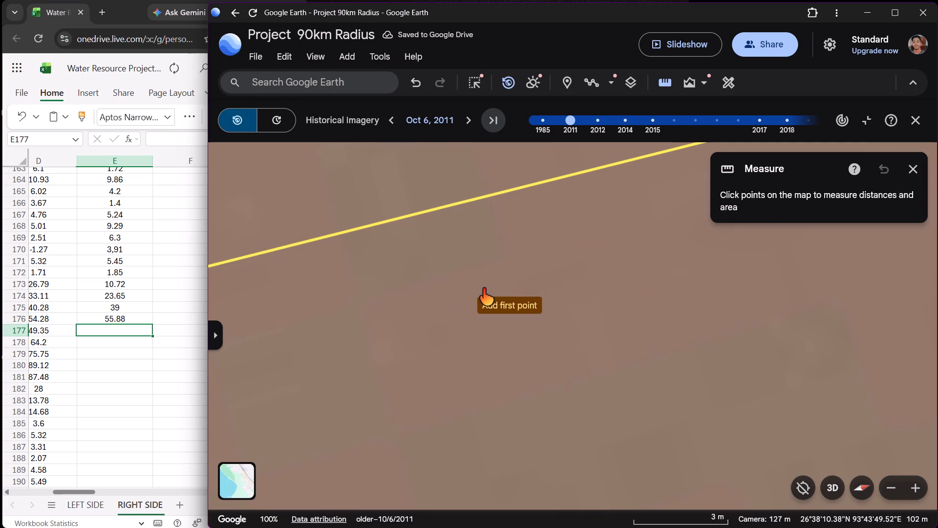
pyautogui.scroll(-20, 483, 288)
pyautogui.moveTo(459, 399); pyautogui.dragTo(515, 239)
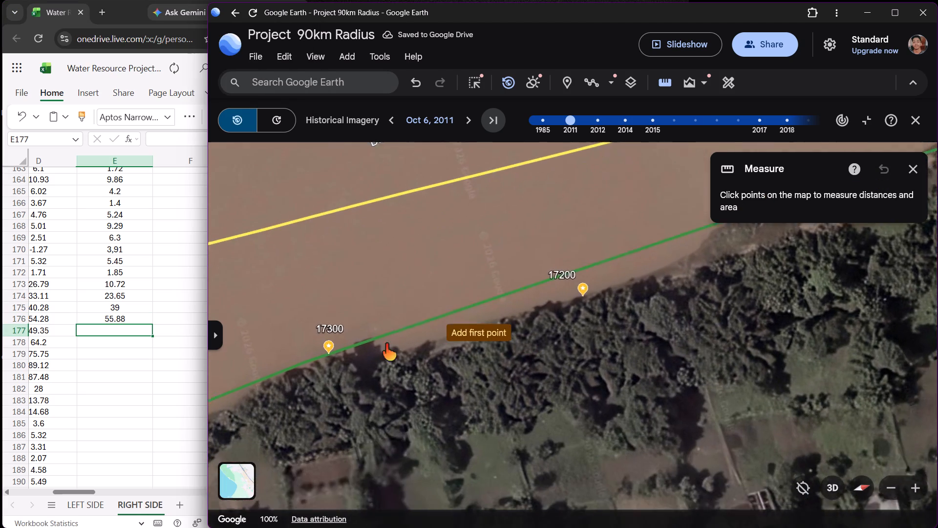
pyautogui.moveTo(368, 349); pyautogui.dragTo(471, 379)
pyautogui.moveTo(425, 370); pyautogui.dragTo(471, 411)
pyautogui.scroll(6, 468, 408)
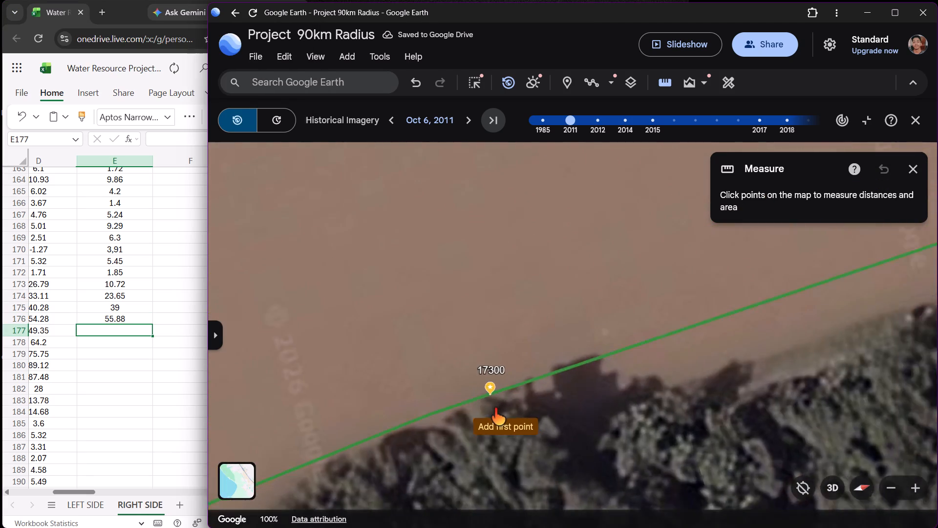
pyautogui.scroll(14, 506, 407)
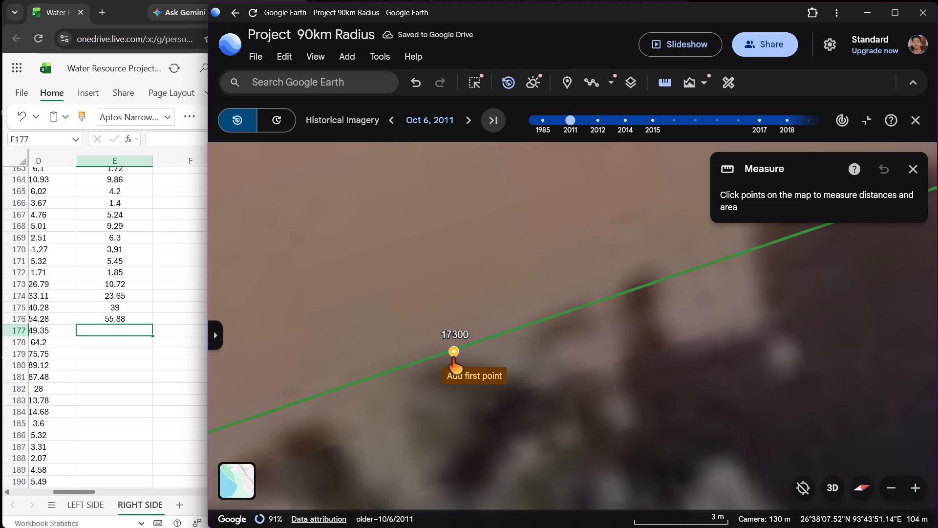
pyautogui.click(451, 357)
pyautogui.scroll(-14, 391, 253)
pyautogui.moveTo(336, 231); pyautogui.dragTo(429, 408)
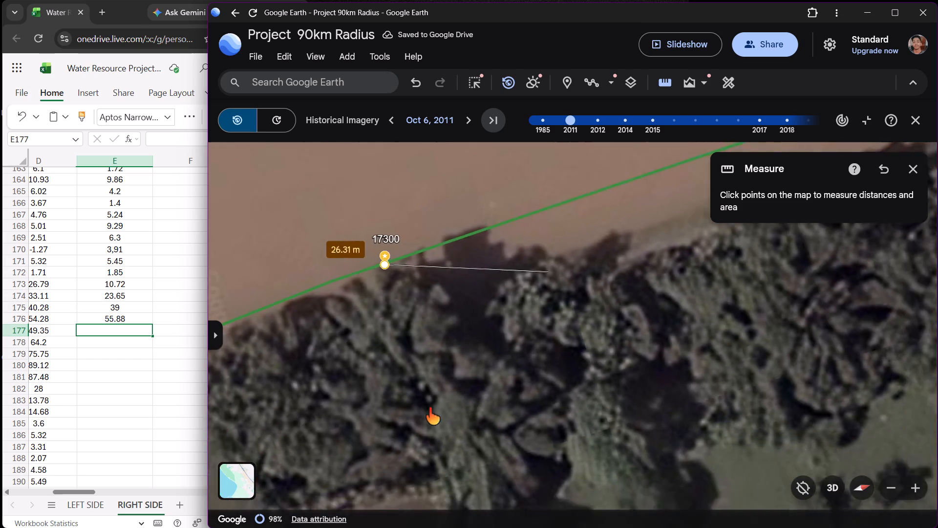
pyautogui.moveTo(429, 408); pyautogui.dragTo(446, 436)
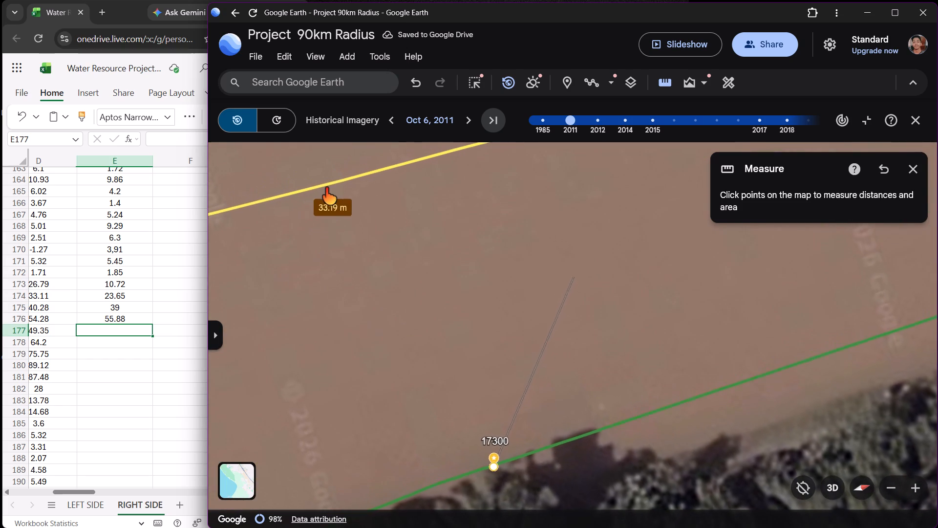
pyautogui.scroll(17, 332, 185)
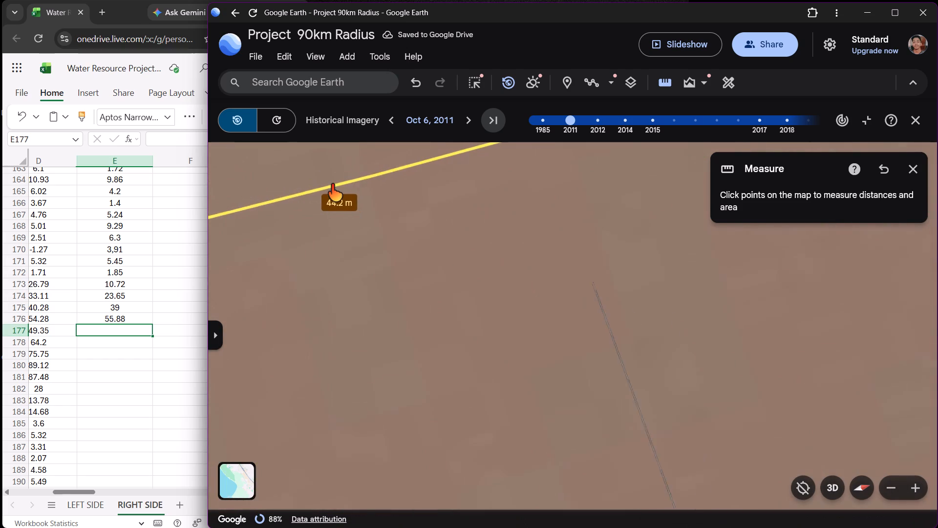
pyautogui.scroll(2, 331, 184)
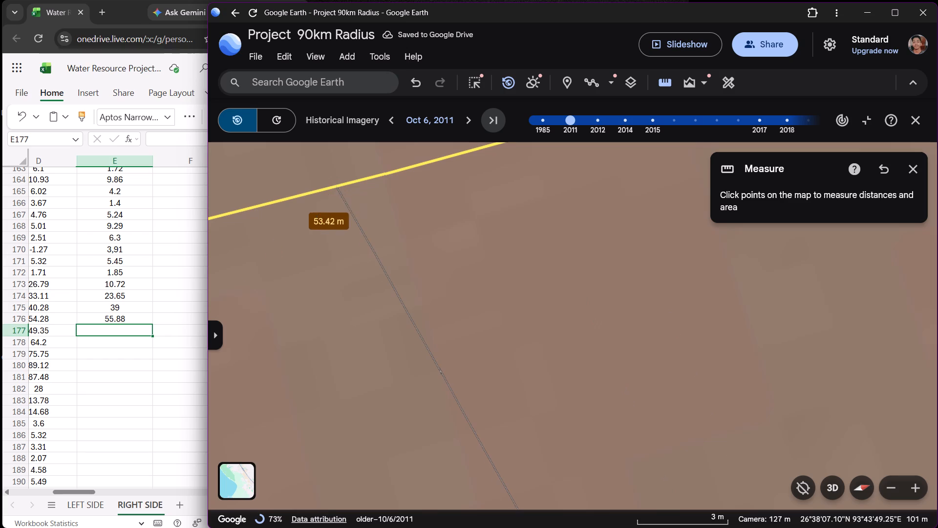
# Enter 53.54 as the 2011-2016 value in cell E177, for chainage 17300, and clear the measuring point from the map.
pyautogui.click(107, 331)
pyautogui.press('5')
pyautogui.press('3')
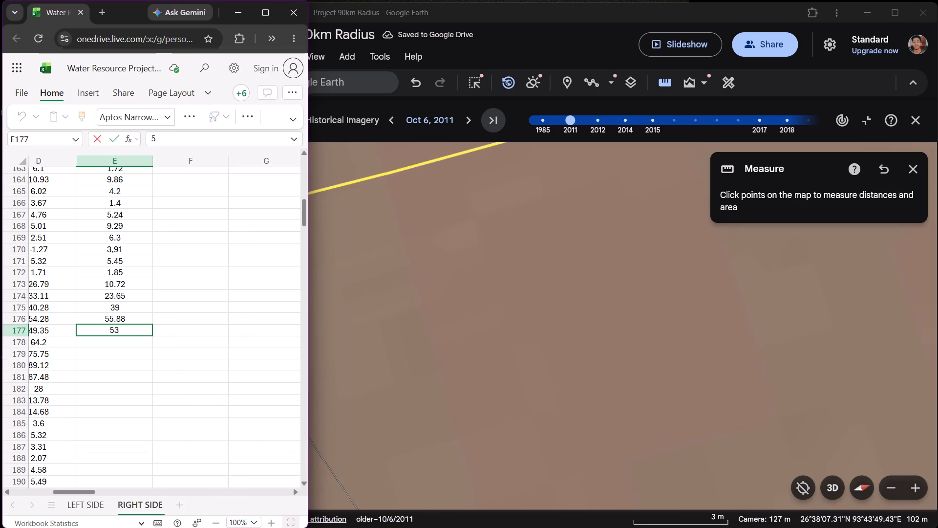
pyautogui.press('.')
pyautogui.write('54')
pyautogui.press('Return')
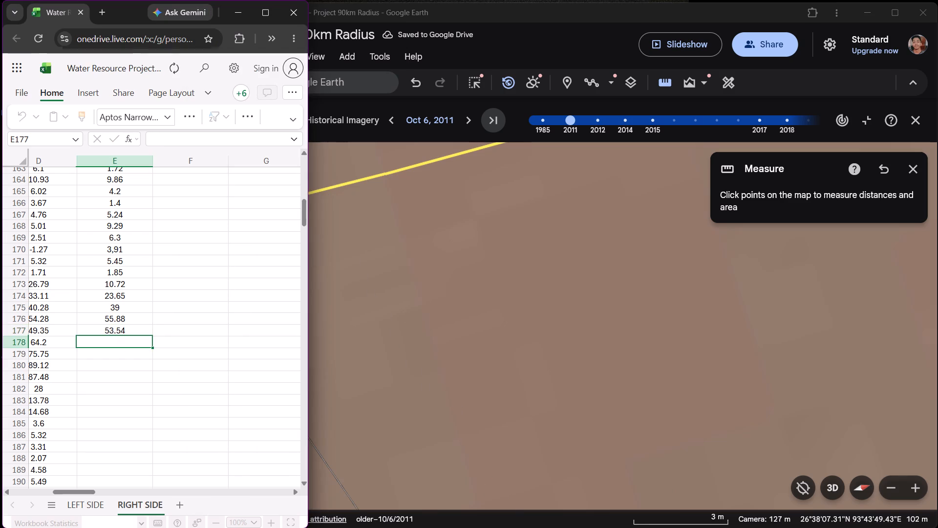
pyautogui.moveTo(81, 490); pyautogui.dragTo(45, 487)
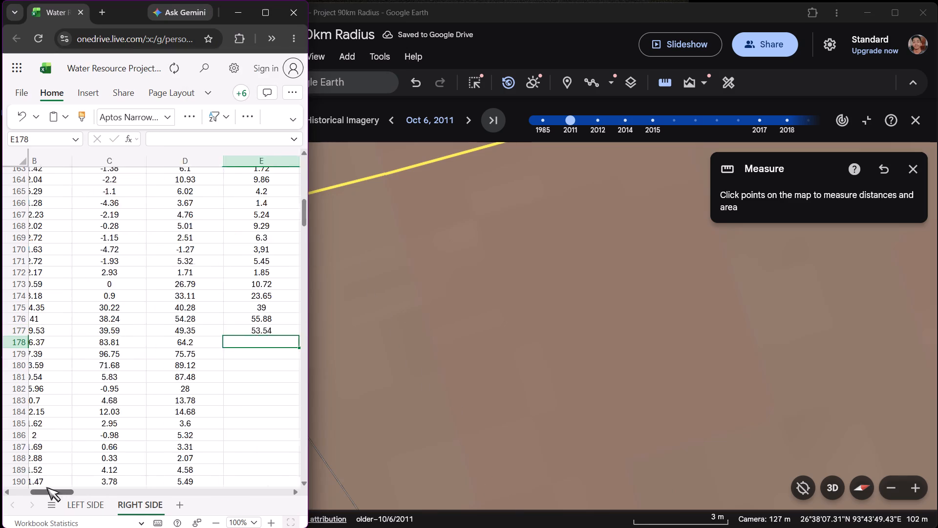
pyautogui.moveTo(45, 487); pyautogui.dragTo(22, 486)
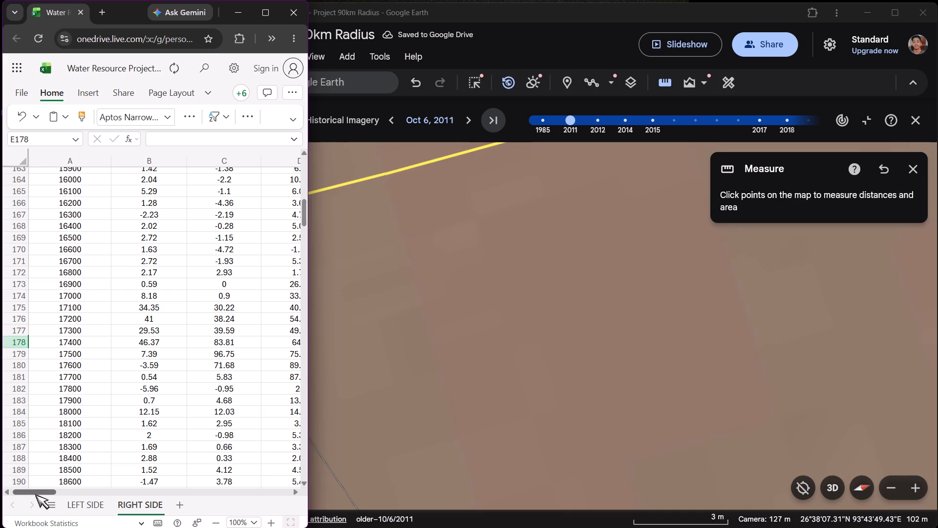
pyautogui.moveTo(34, 492); pyautogui.dragTo(64, 493)
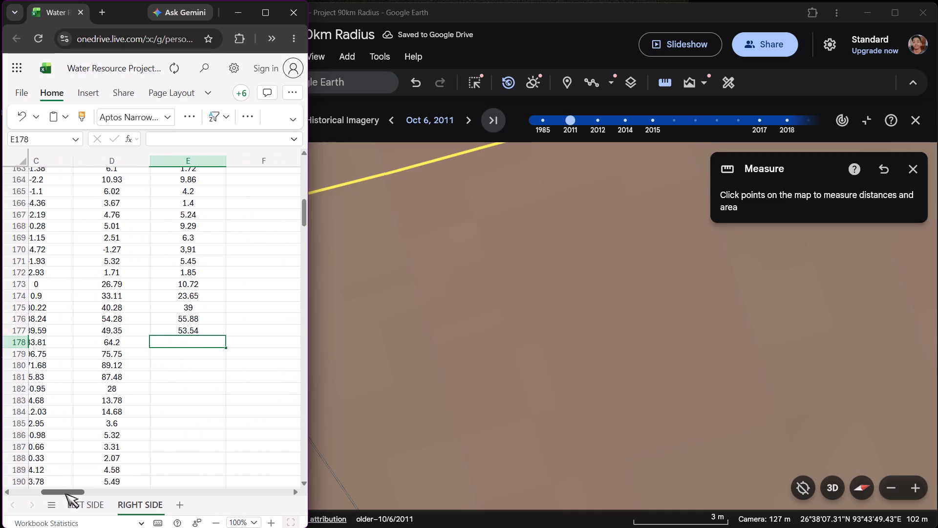
pyautogui.moveTo(64, 493); pyautogui.dragTo(65, 493)
pyautogui.click(777, 206)
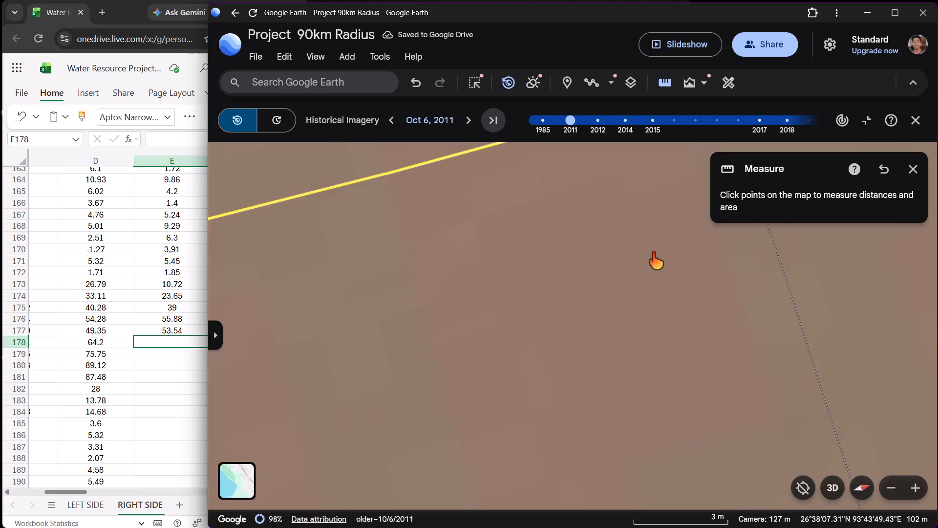
pyautogui.scroll(-20, 450, 302)
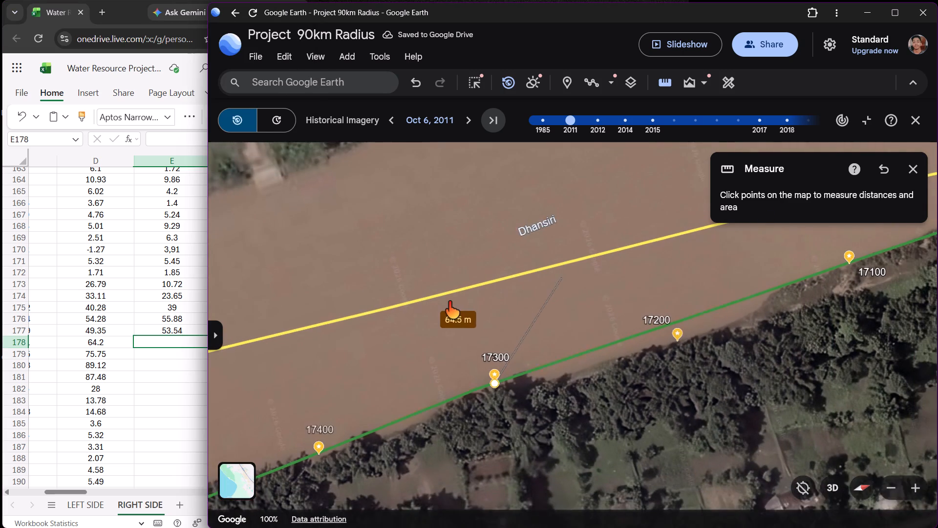
pyautogui.click(881, 171)
# Measure the distance from the chainage 17400 marker to the yellow bank line.
pyautogui.moveTo(412, 363); pyautogui.dragTo(589, 290)
pyautogui.scroll(13, 511, 378)
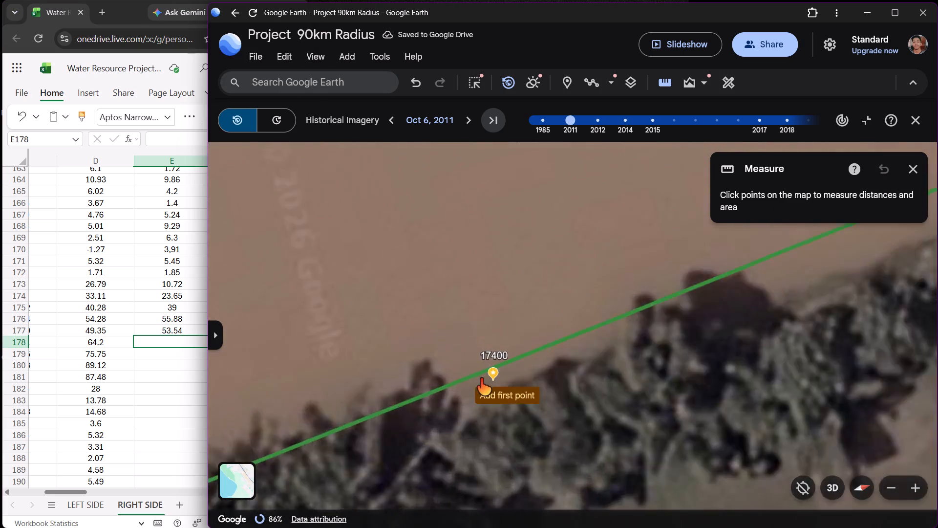
pyautogui.scroll(10, 492, 377)
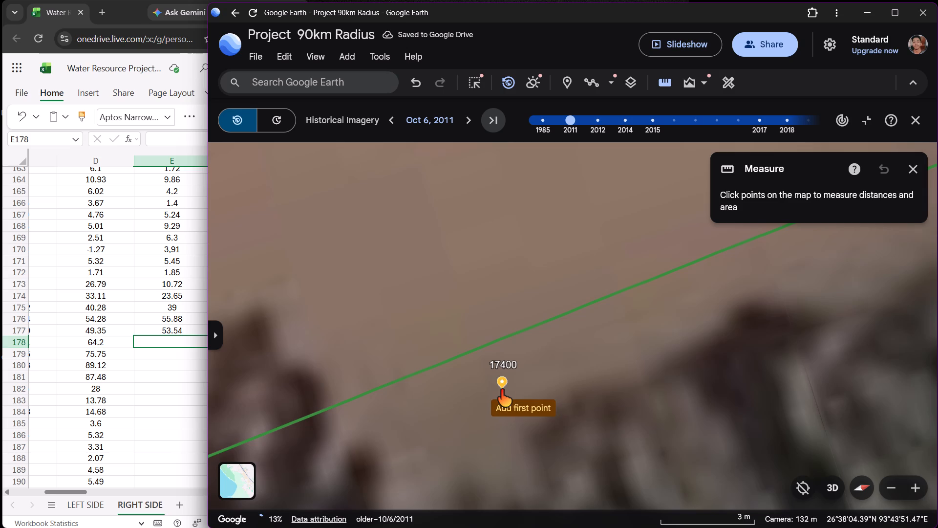
pyautogui.click(501, 390)
pyautogui.scroll(-13, 353, 211)
pyautogui.moveTo(340, 200); pyautogui.dragTo(341, 214)
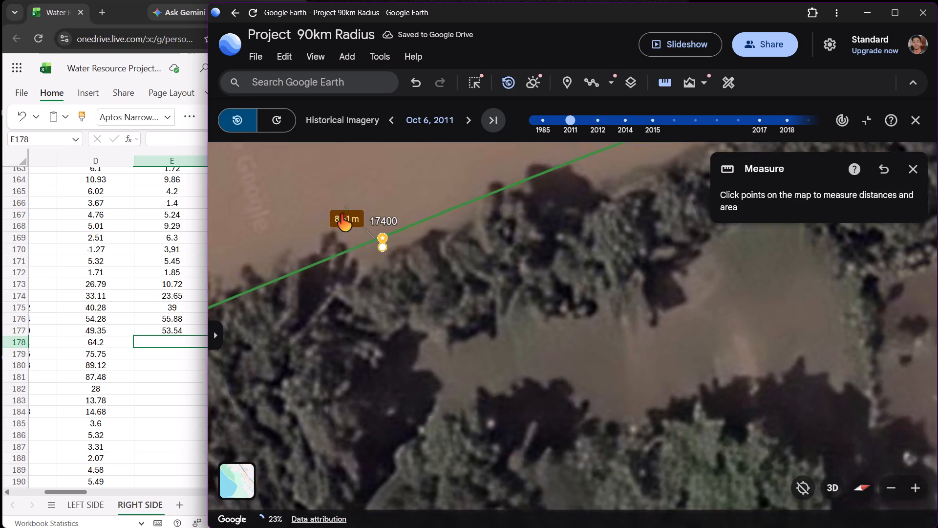
pyautogui.moveTo(341, 214); pyautogui.dragTo(407, 388)
pyautogui.scroll(-5, 322, 287)
pyautogui.moveTo(315, 276); pyautogui.dragTo(354, 369)
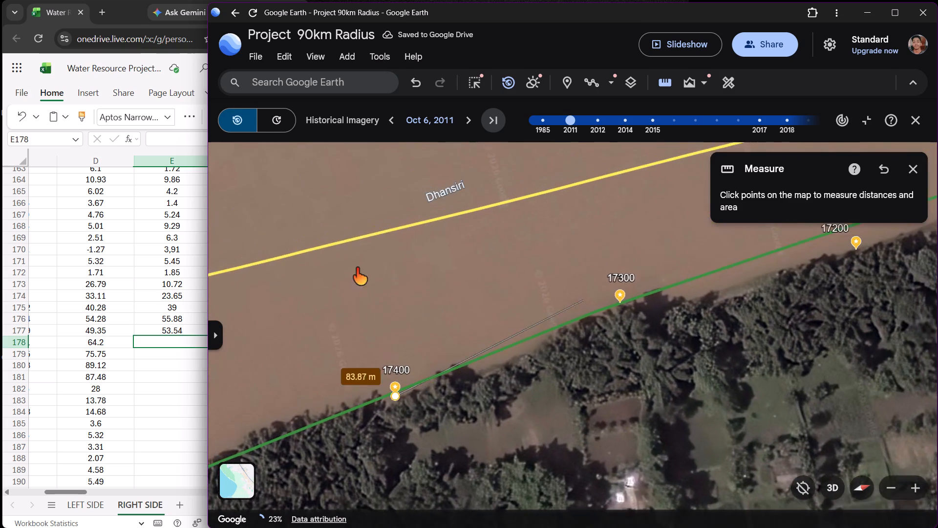
pyautogui.scroll(20, 320, 268)
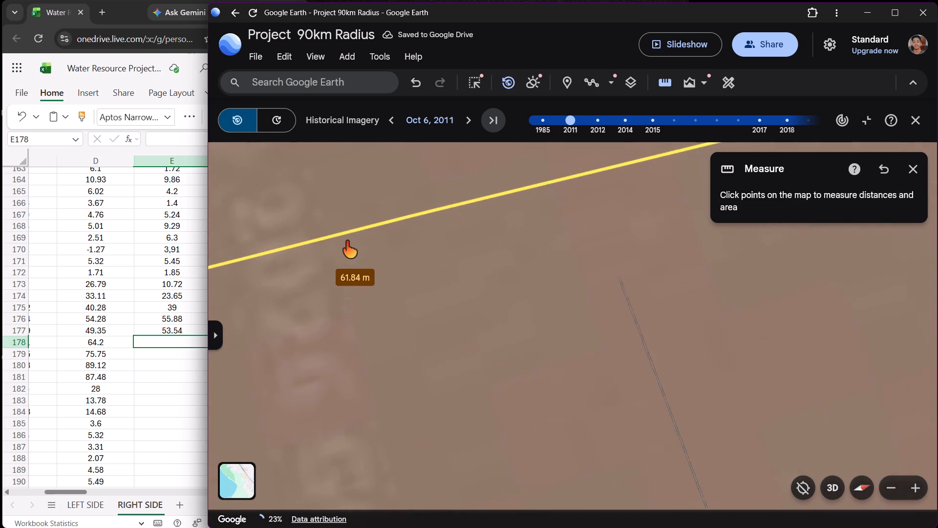
pyautogui.scroll(7, 358, 226)
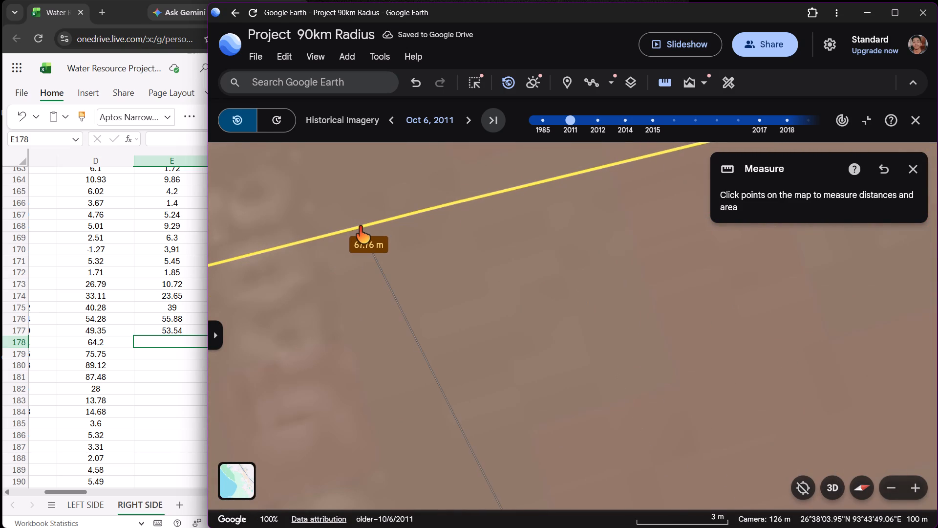
# Enter 67.76 as the 2011-2016 value in cell E178 and clear the measuring point from the map.
pyautogui.click(172, 341)
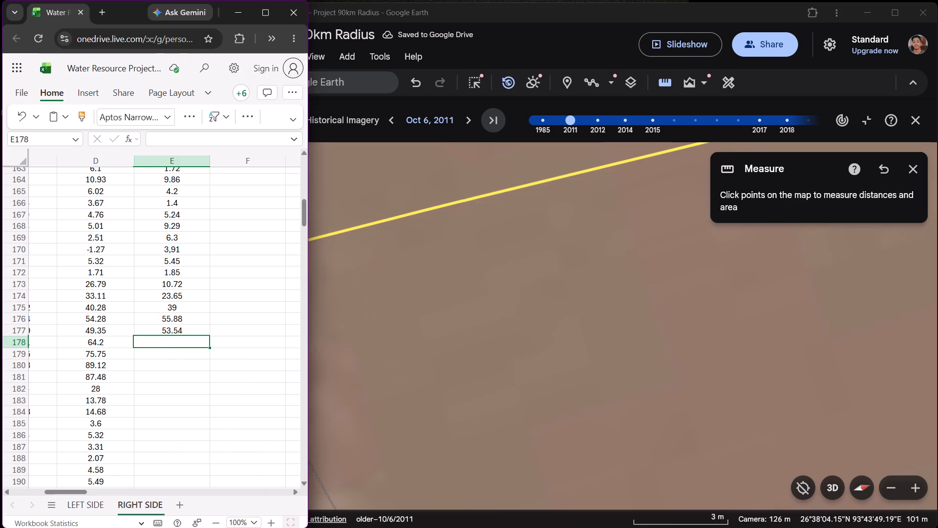
pyautogui.write('67.')
pyautogui.press('7')
pyautogui.press('6')
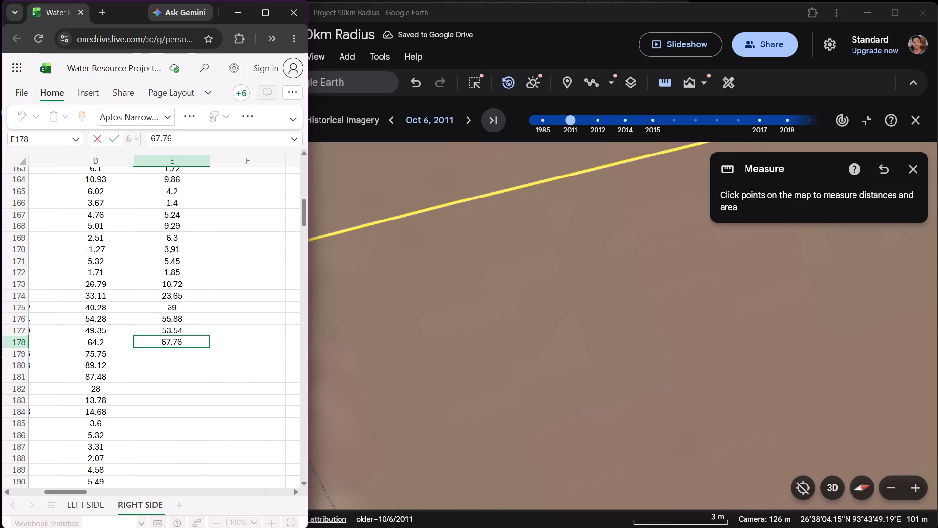
pyautogui.scroll(-2, 222, 405)
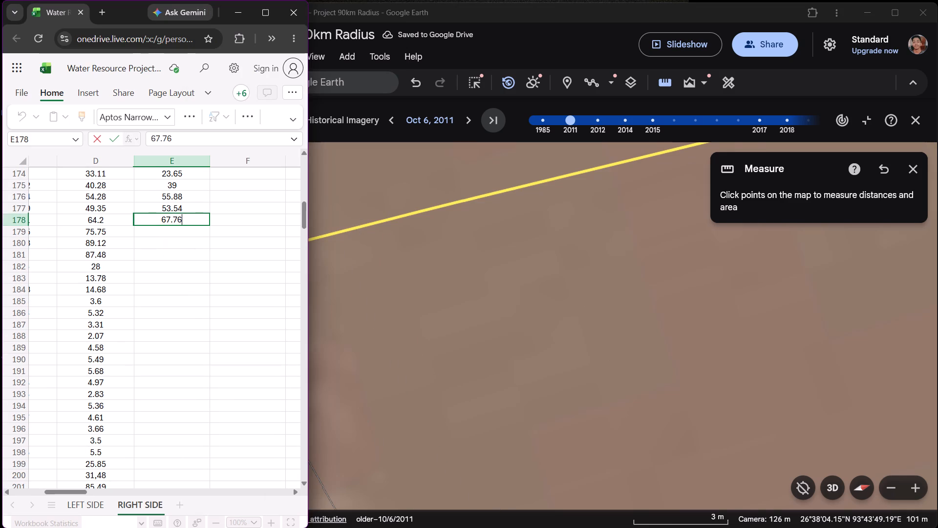
pyautogui.press('Return')
pyautogui.click(795, 204)
pyautogui.click(882, 163)
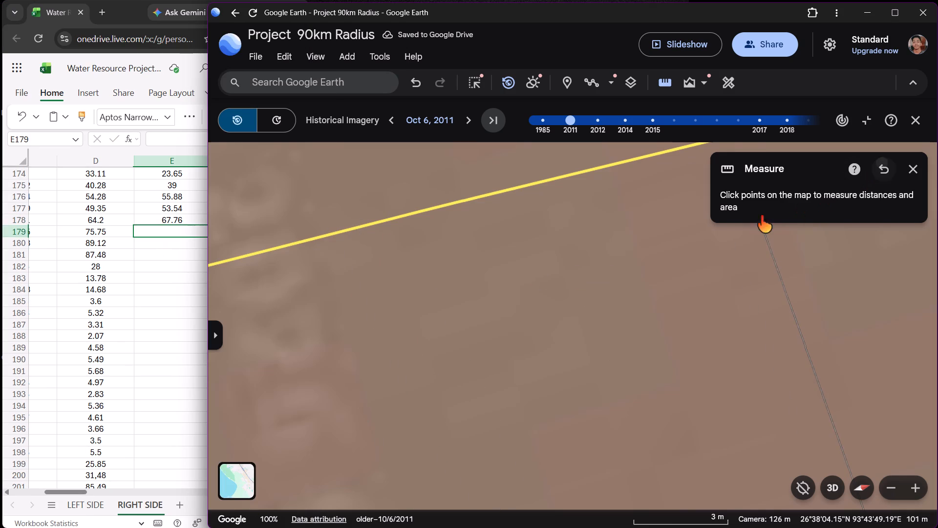
# Measure the distance from the chainage 17500 marker to the yellow bank line.
pyautogui.scroll(-20, 532, 270)
pyautogui.moveTo(513, 362); pyautogui.dragTo(595, 265)
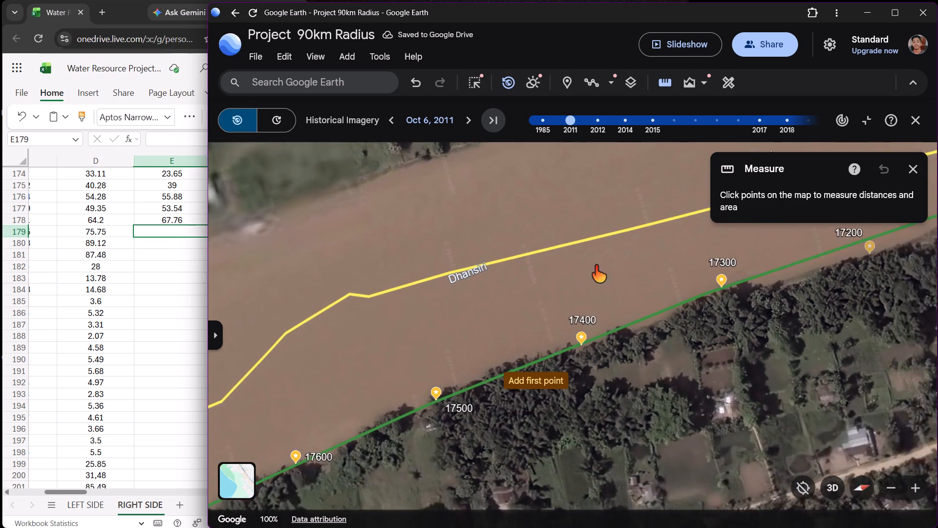
pyautogui.moveTo(595, 265); pyautogui.dragTo(605, 271)
pyautogui.click(597, 295)
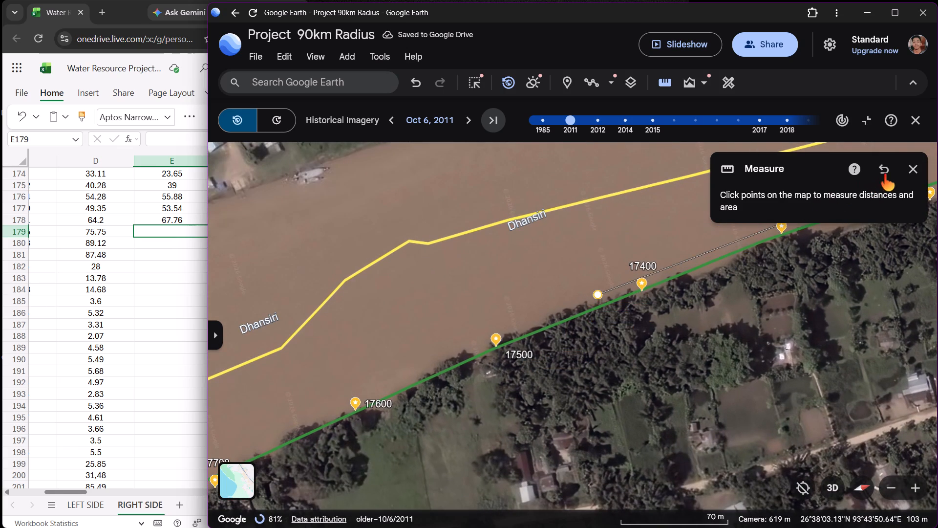
pyautogui.click(886, 172)
pyautogui.scroll(19, 490, 351)
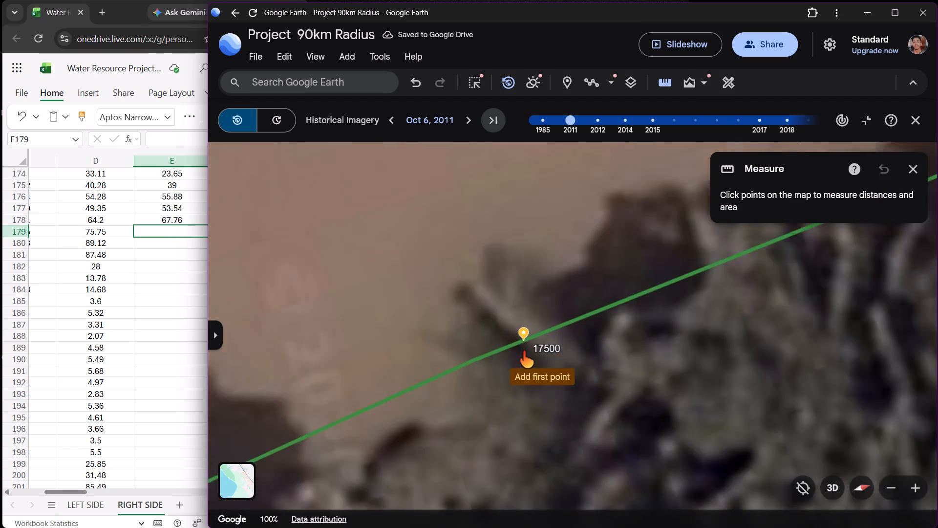
pyautogui.scroll(6, 527, 330)
pyautogui.click(527, 324)
pyautogui.scroll(-8, 459, 185)
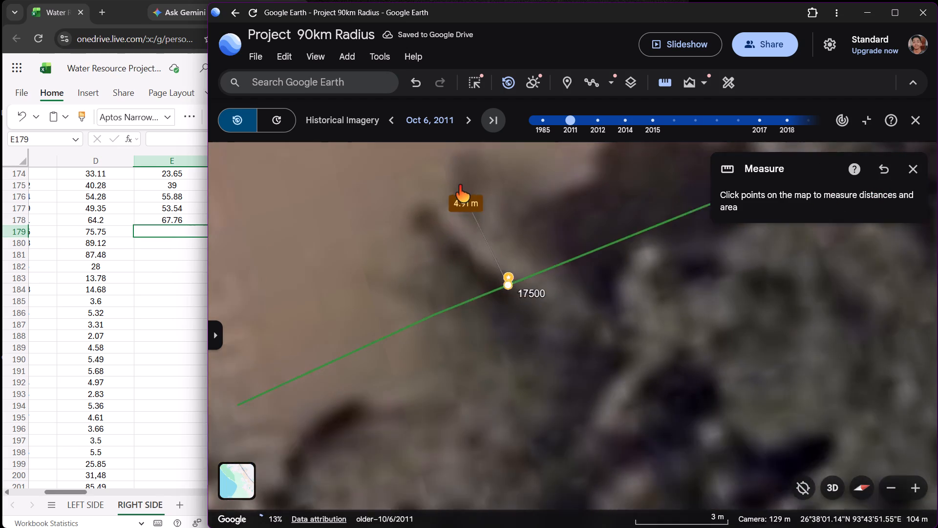
pyautogui.scroll(-7, 452, 185)
pyautogui.moveTo(446, 193); pyautogui.dragTo(497, 394)
pyautogui.scroll(-4, 405, 275)
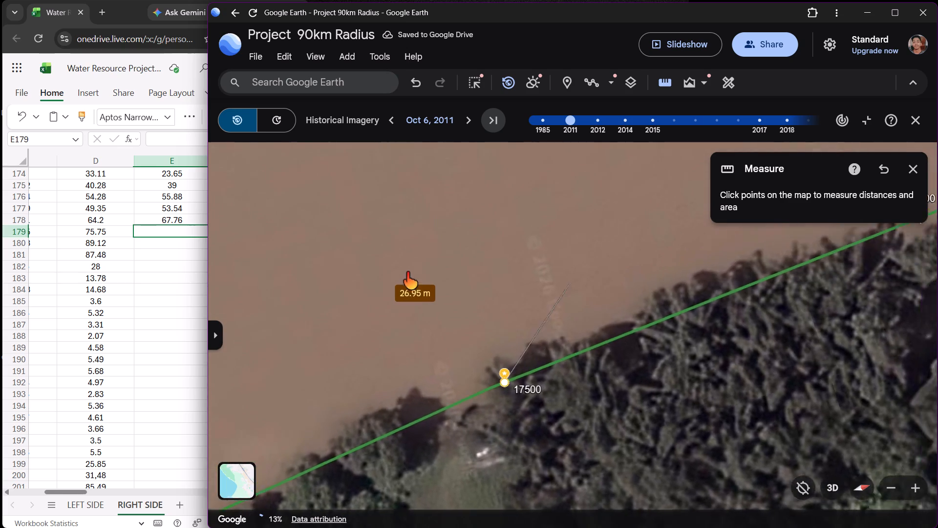
pyautogui.moveTo(409, 271); pyautogui.dragTo(423, 387)
pyautogui.scroll(5, 389, 297)
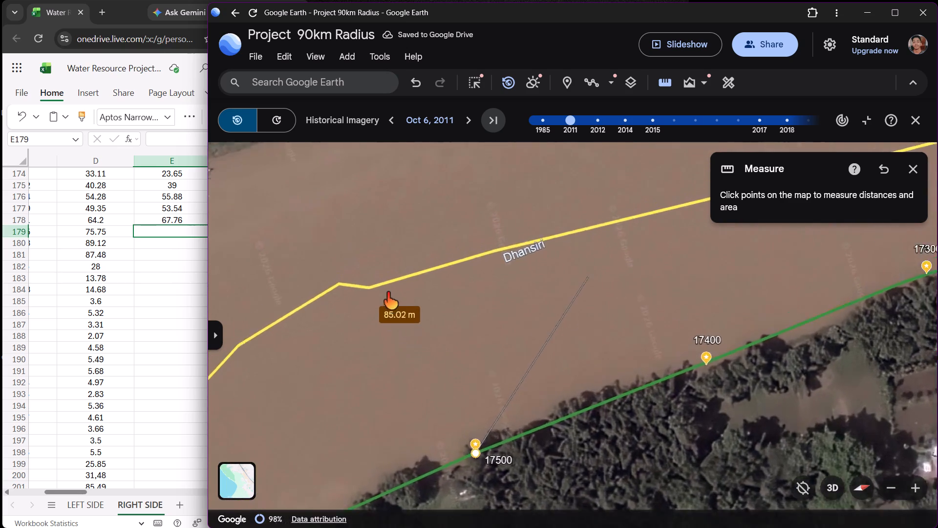
pyautogui.scroll(20, 382, 274)
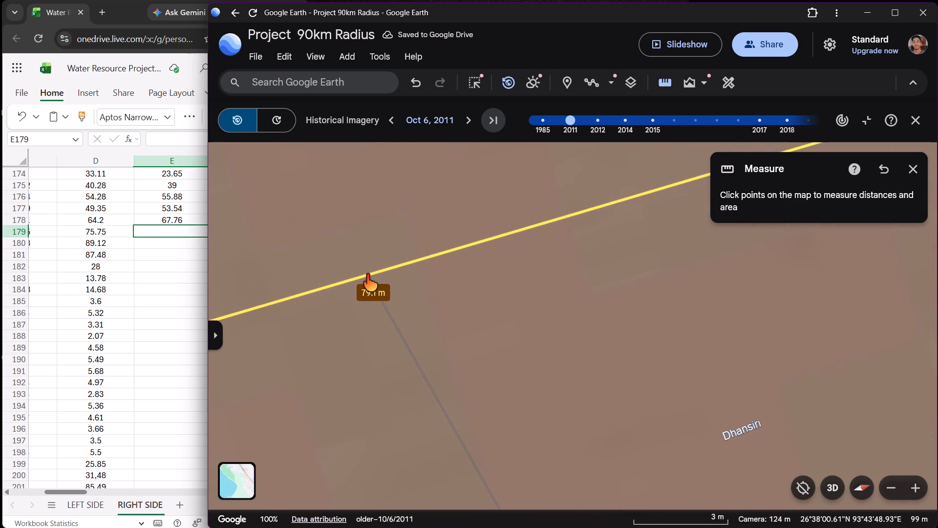
# Enter 79.1 as the 2011-2016 value in cell E179 and return to the Google Earth map.
pyautogui.click(191, 234)
pyautogui.write('79.')
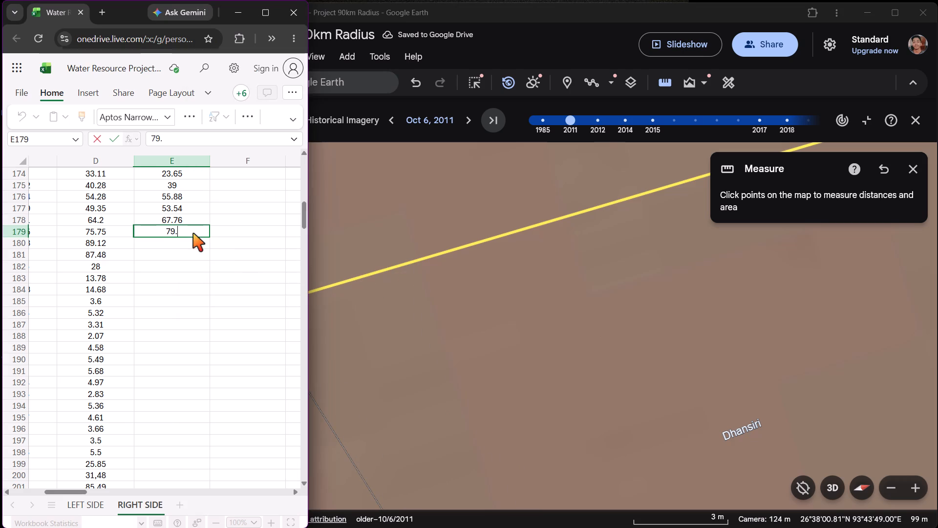
pyautogui.press('1')
pyautogui.press('Return')
pyautogui.click(861, 206)
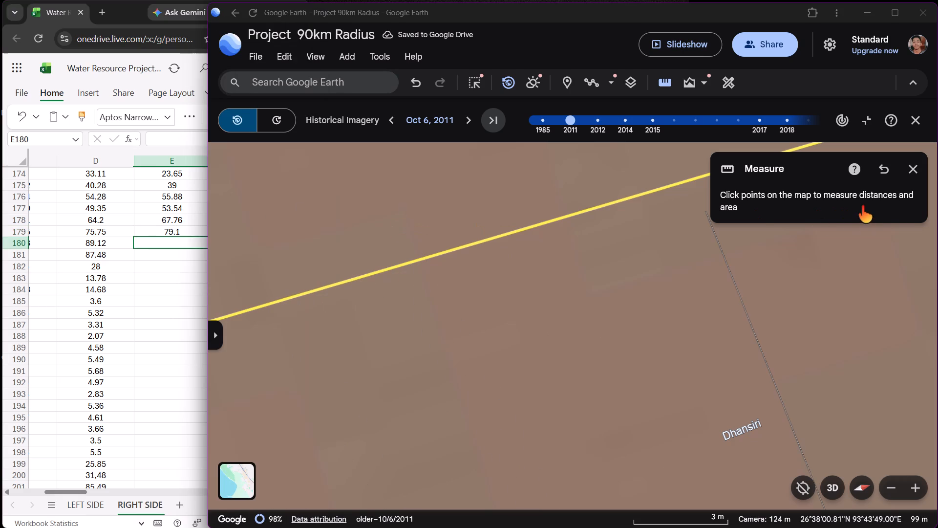
pyautogui.scroll(-16, 614, 254)
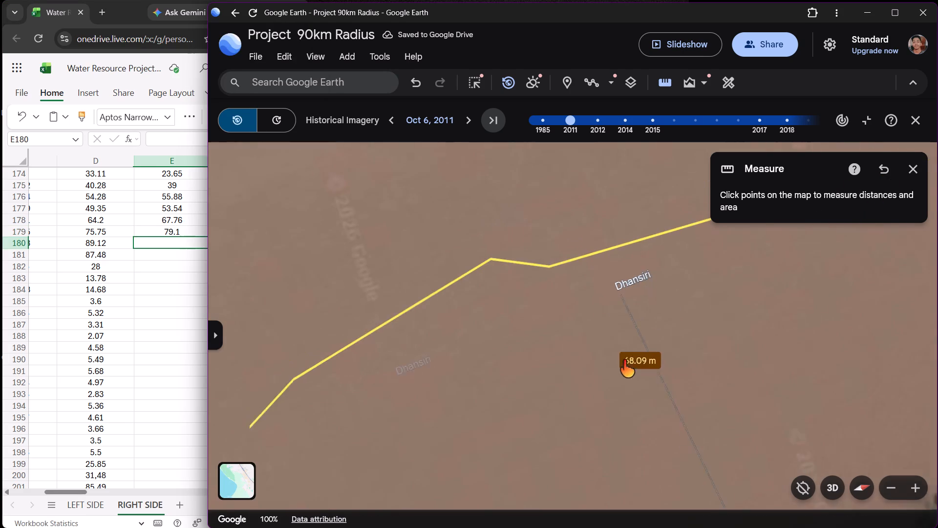
# Clear the measuring point at chainage 17500 from the map.
pyautogui.moveTo(619, 365); pyautogui.dragTo(563, 230)
pyautogui.click(884, 169)
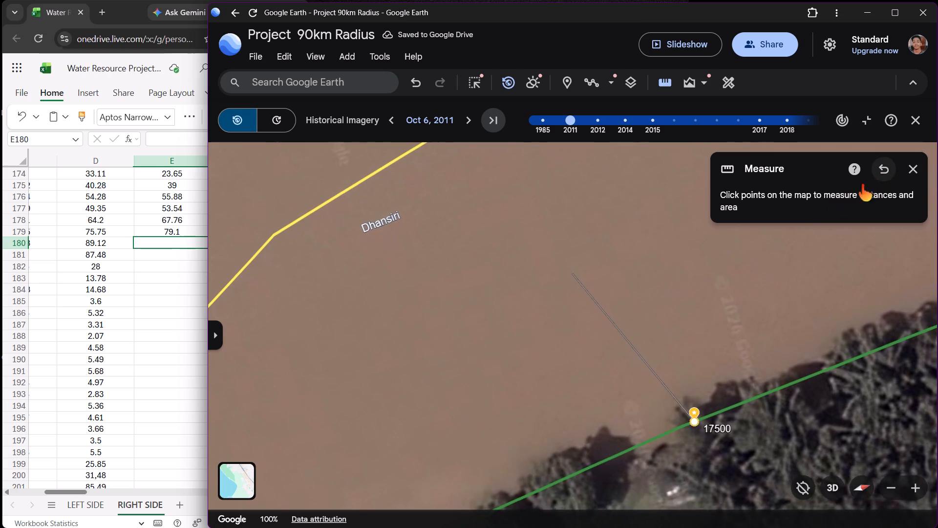
# Measure the distance from the chainage 17600 marker to the yellow bank line.
pyautogui.scroll(-12, 518, 335)
pyautogui.moveTo(483, 391); pyautogui.dragTo(547, 351)
pyautogui.scroll(7, 518, 362)
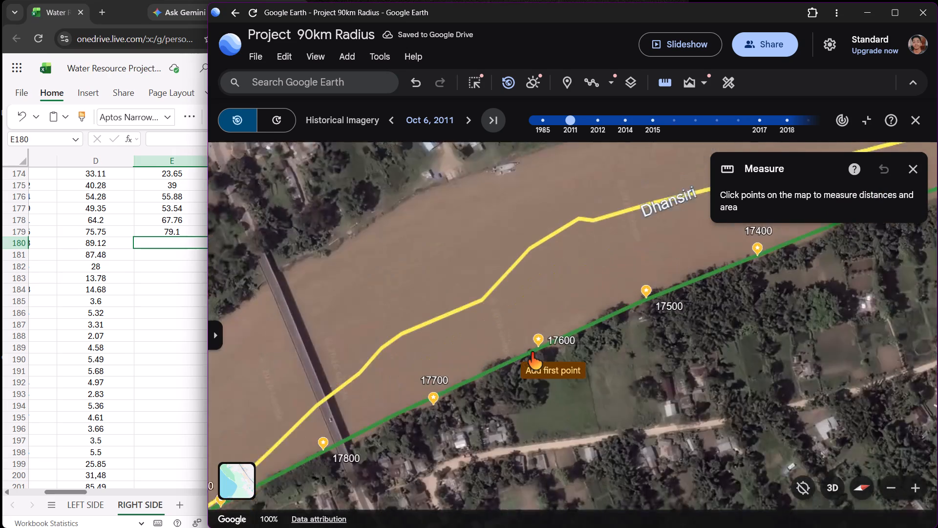
pyautogui.scroll(14, 531, 352)
pyautogui.scroll(7, 551, 337)
pyautogui.moveTo(563, 330); pyautogui.dragTo(538, 418)
pyautogui.scroll(7, 548, 402)
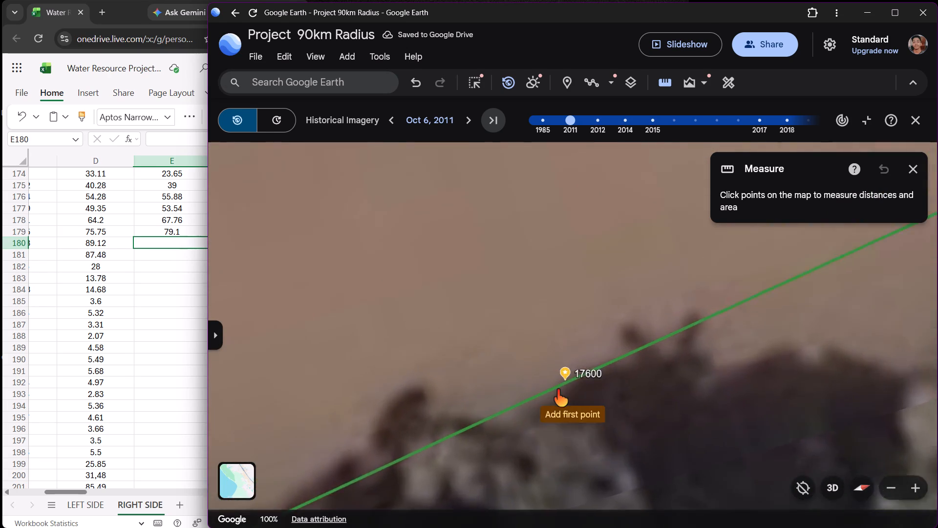
pyautogui.click(572, 375)
pyautogui.scroll(-8, 471, 274)
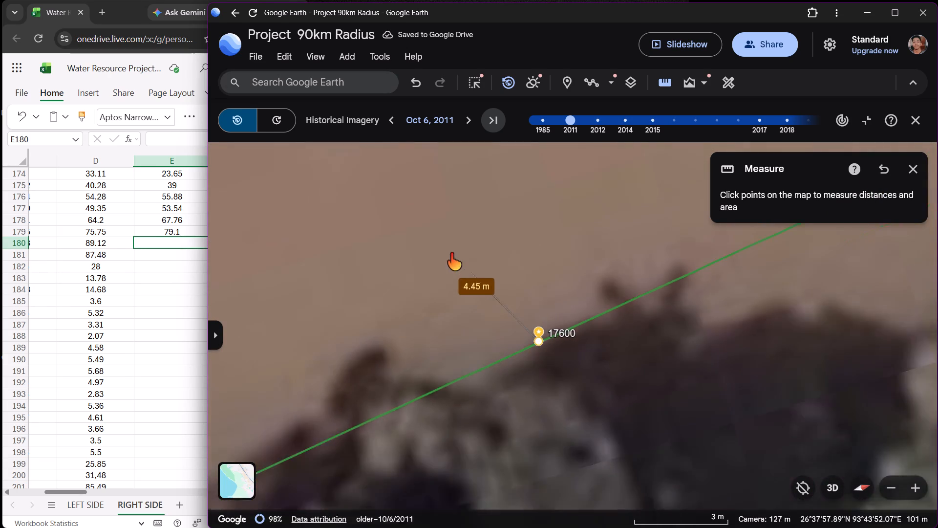
pyautogui.scroll(-6, 450, 253)
pyautogui.scroll(-7, 413, 225)
pyautogui.moveTo(428, 262); pyautogui.dragTo(469, 400)
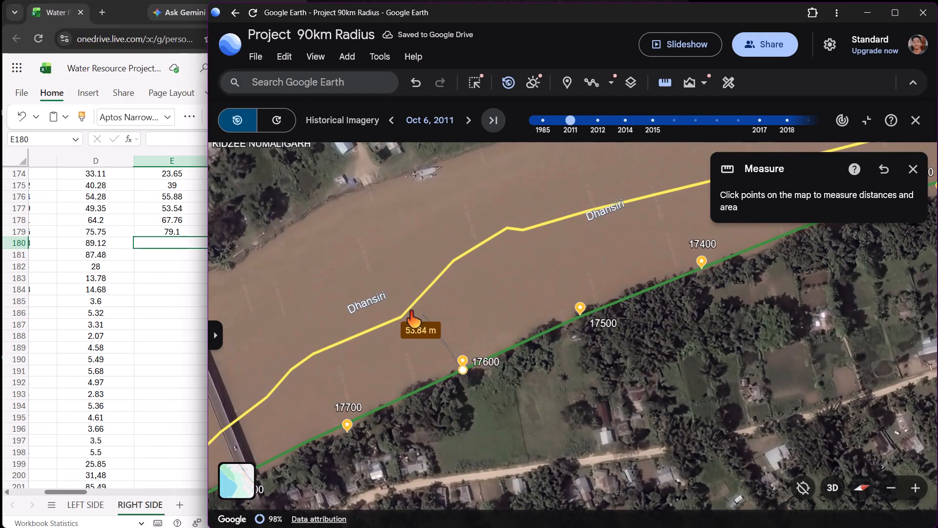
pyautogui.scroll(19, 411, 310)
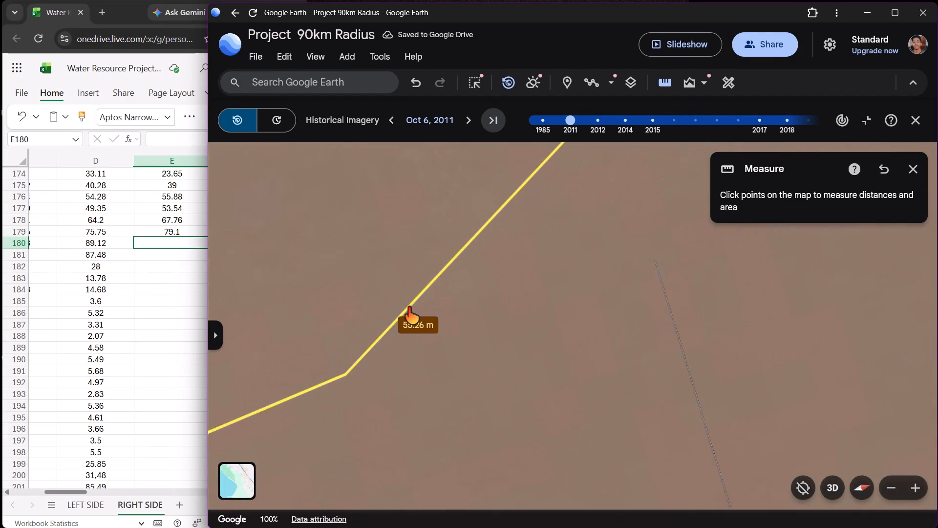
pyautogui.scroll(6, 411, 309)
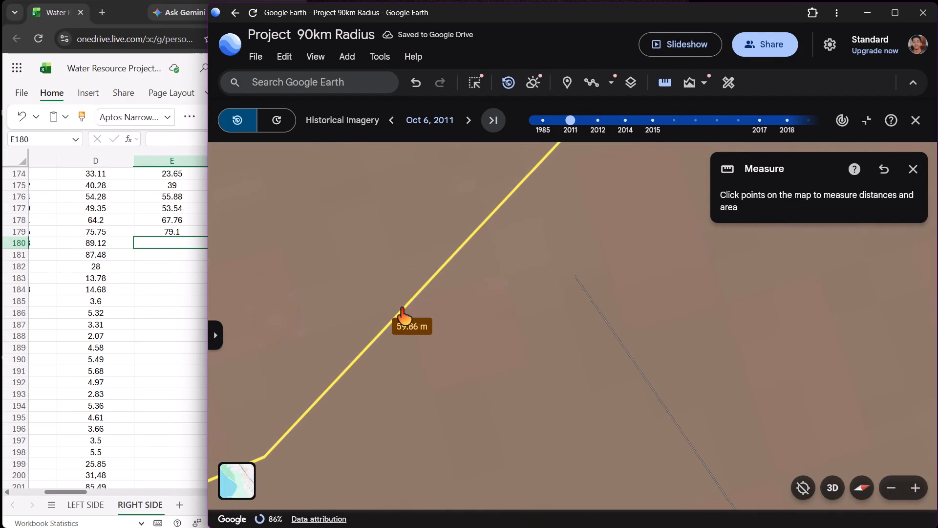
# Enter 63.53 as the 2011-2016 value in cell E180 and clear the measuring point from the map.
pyautogui.click(184, 242)
pyautogui.write('63.')
pyautogui.write('53')
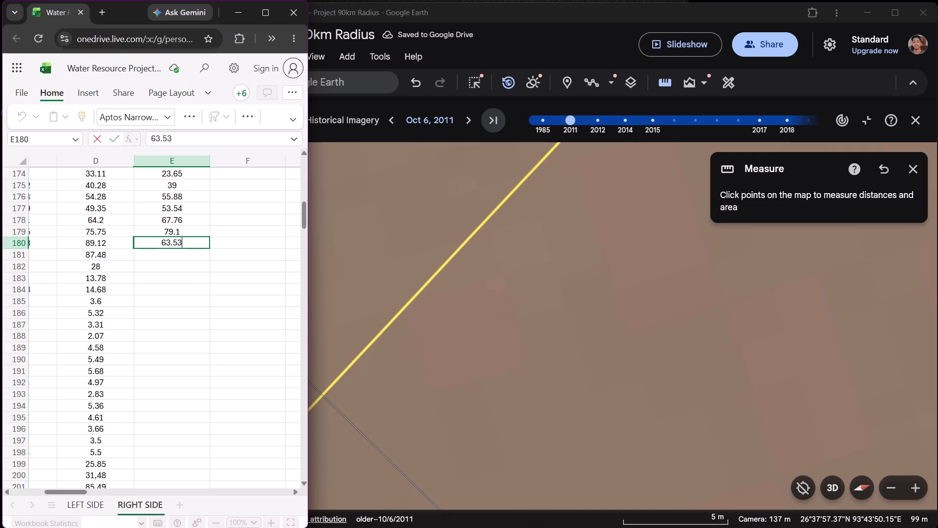
pyautogui.press('Return')
pyautogui.click(812, 198)
pyautogui.scroll(-1, 644, 233)
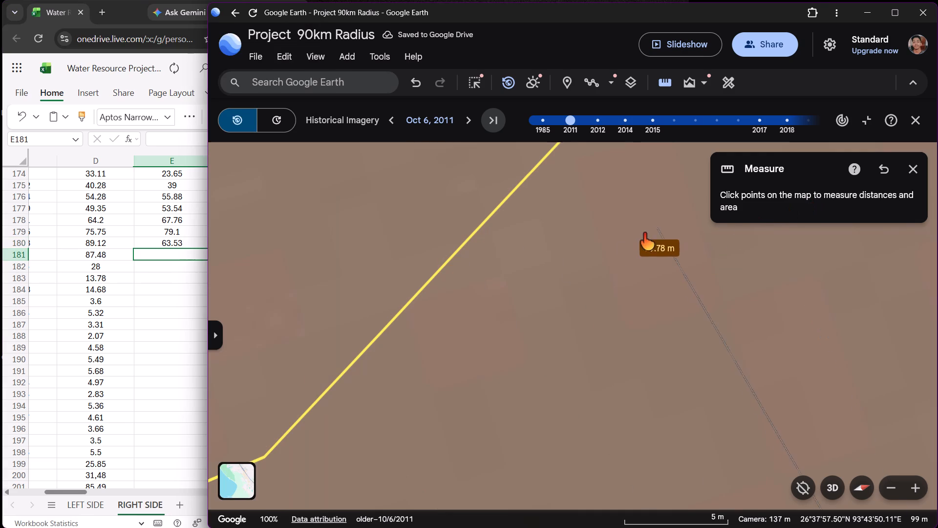
pyautogui.scroll(-5, 643, 233)
pyautogui.scroll(-12, 602, 257)
pyautogui.moveTo(573, 374); pyautogui.dragTo(520, 276)
pyautogui.click(881, 169)
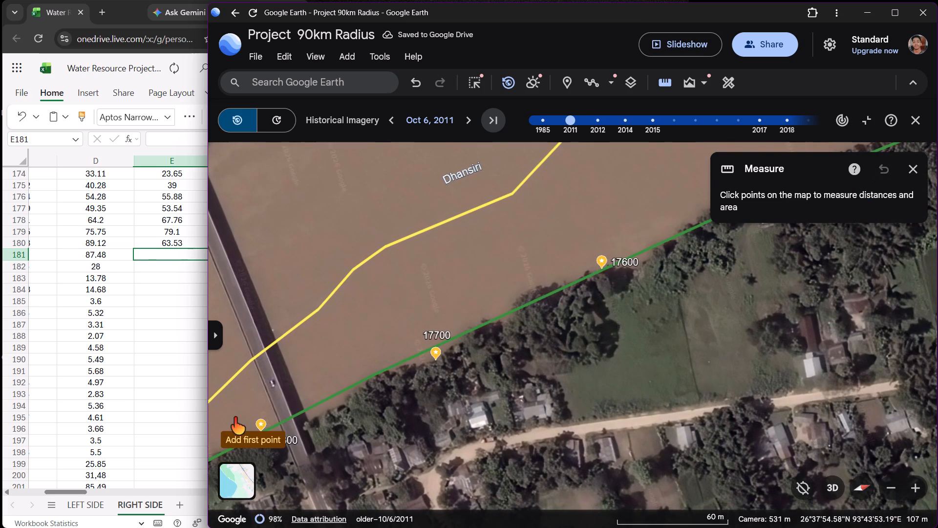
# Bring column E next to the sheet's row numbers and widen the Google Earth window up to that column.
pyautogui.moveTo(78, 492); pyautogui.dragTo(31, 490)
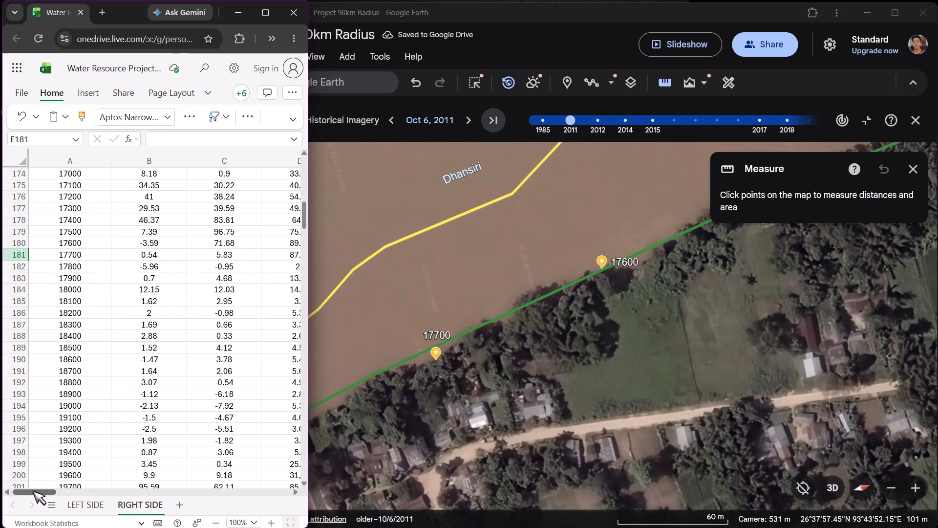
pyautogui.moveTo(31, 490); pyautogui.dragTo(89, 485)
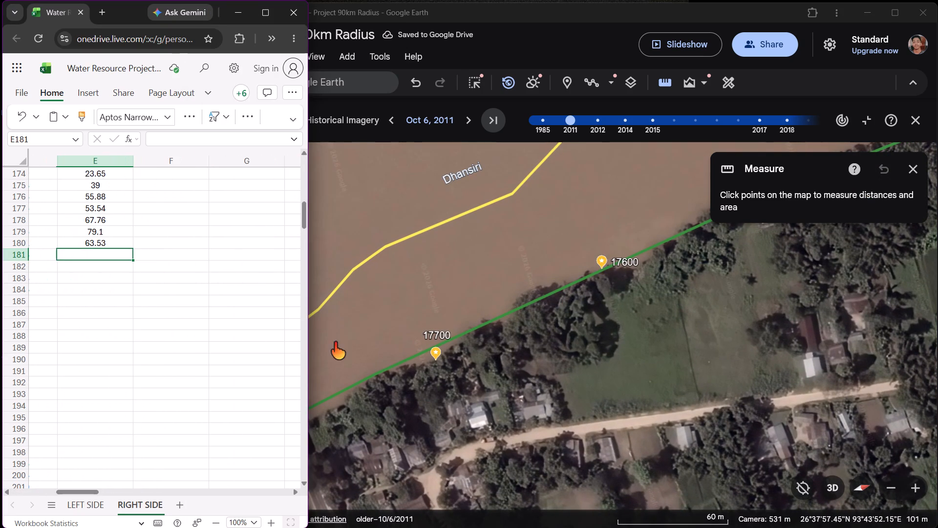
pyautogui.click(443, 285)
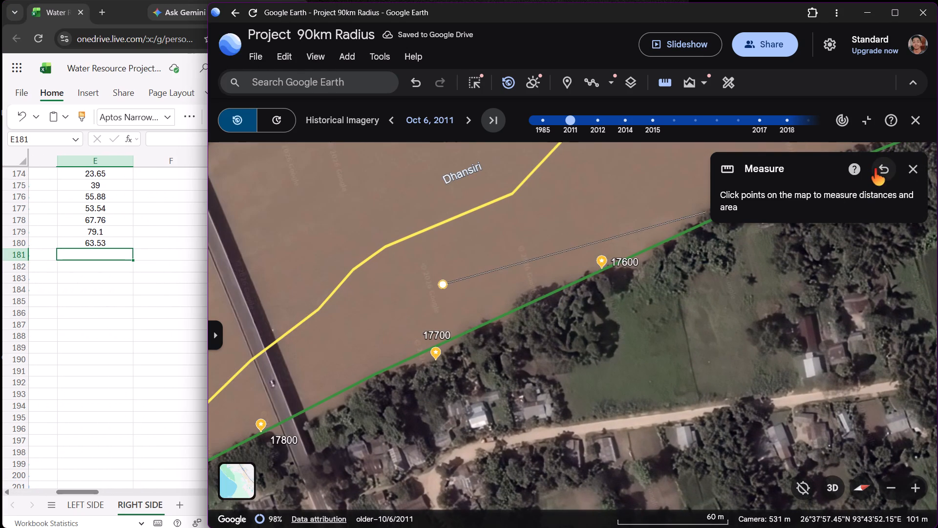
pyautogui.click(874, 169)
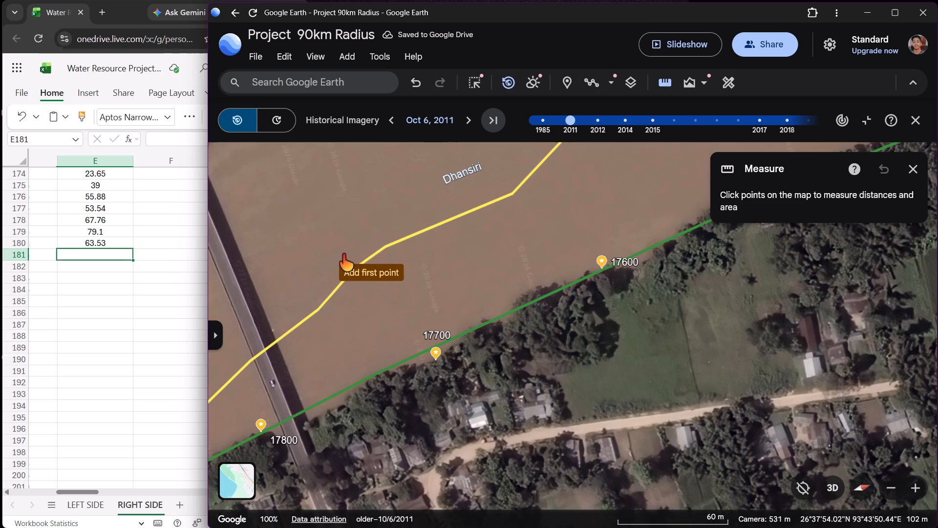
pyautogui.moveTo(206, 274); pyautogui.dragTo(177, 274)
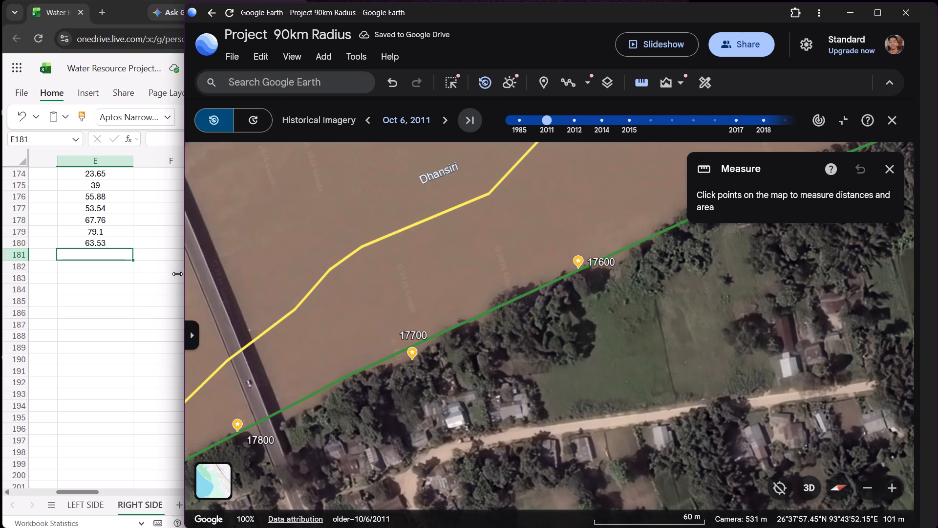
pyautogui.moveTo(177, 274); pyautogui.dragTo(141, 274)
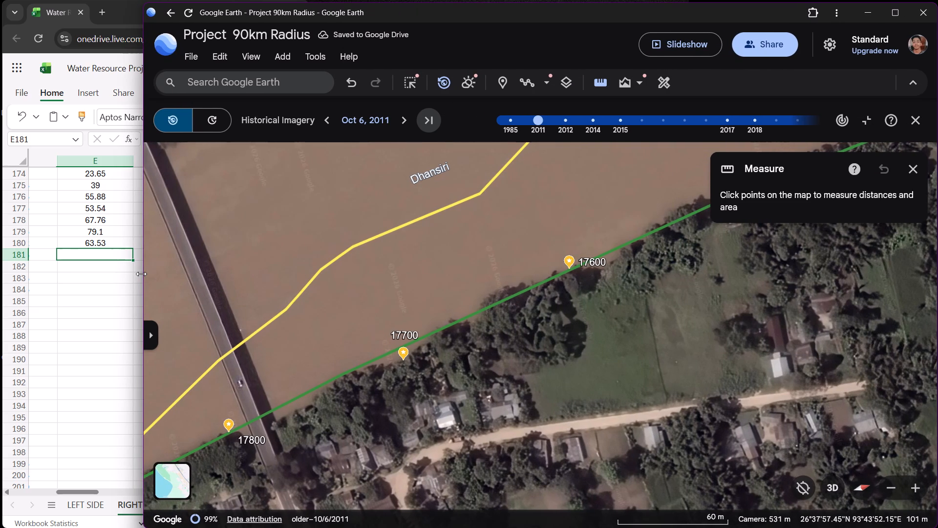
# Measure the distance from the chainage 17700 marker to the yellow bank line.
pyautogui.moveTo(389, 378); pyautogui.dragTo(489, 375)
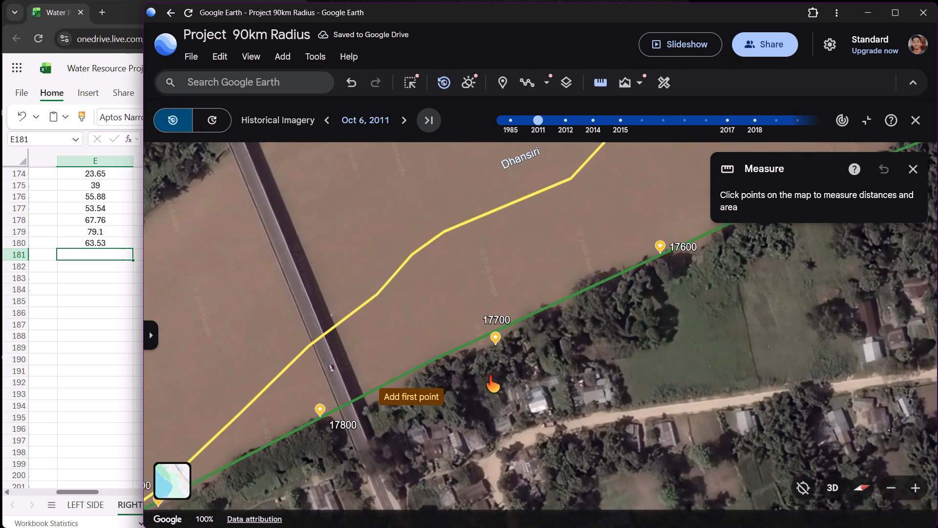
pyautogui.moveTo(489, 375); pyautogui.dragTo(493, 404)
pyautogui.scroll(13, 506, 392)
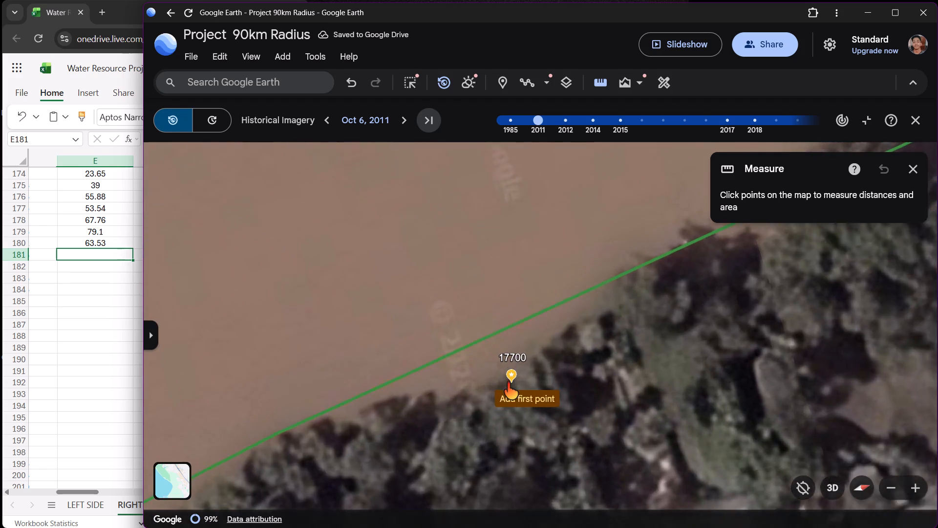
pyautogui.scroll(-3, 508, 382)
pyautogui.click(508, 380)
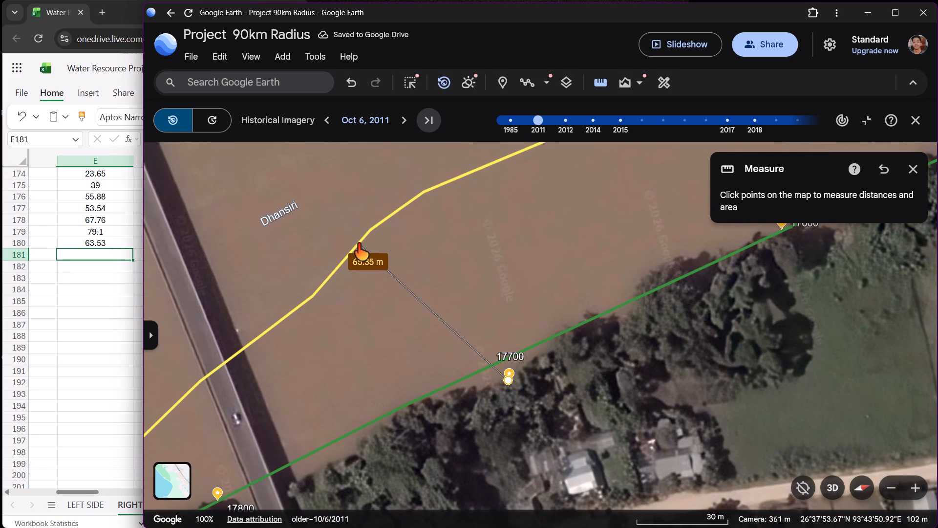
# Enter 65.35 as the 2011-2016 value in cell E181 and clear the measuring point from the map.
pyautogui.click(111, 257)
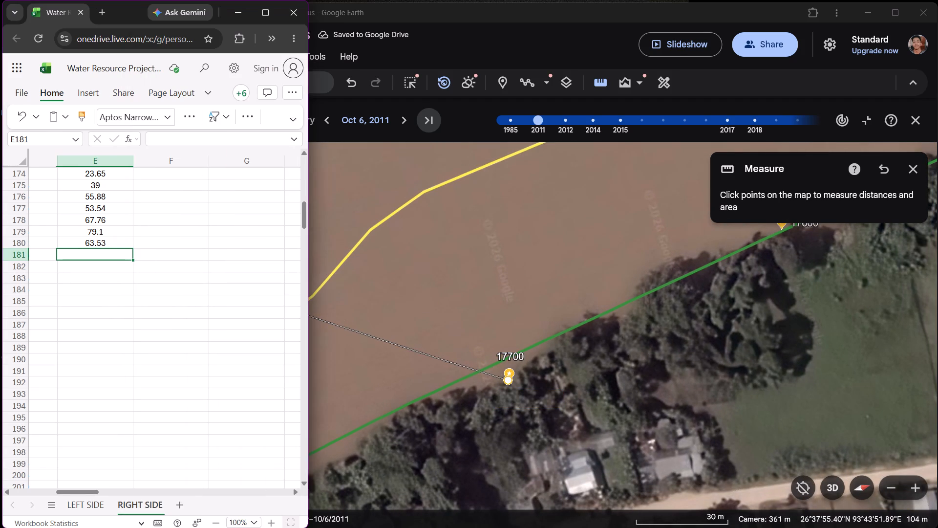
pyautogui.write('65')
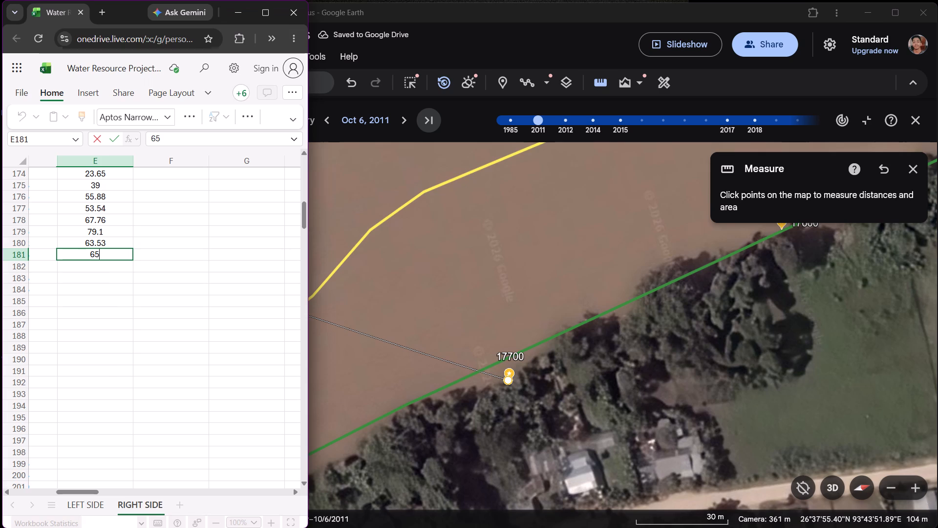
pyautogui.press('.')
pyautogui.write('35')
pyautogui.press('Return')
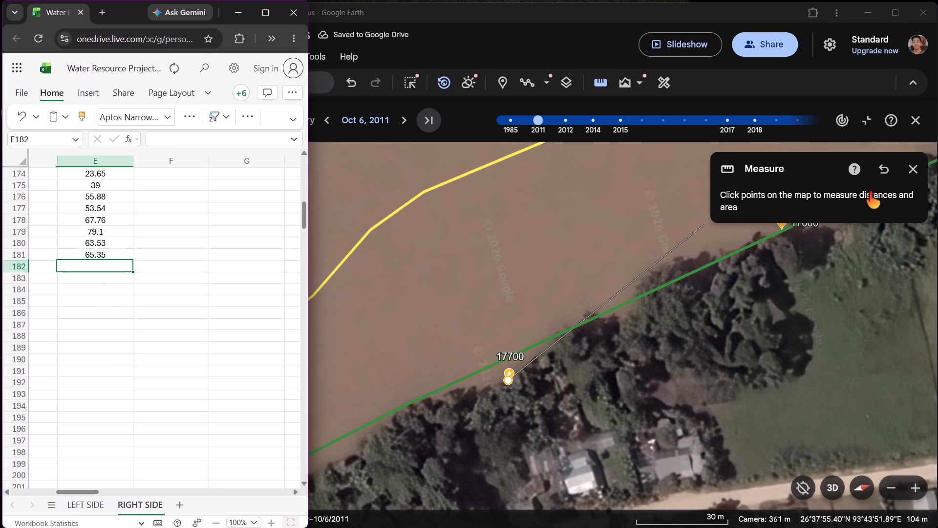
pyautogui.click(849, 193)
pyautogui.click(885, 170)
# Measure the distance from the chainage 17800 marker to the yellow bank line.
pyautogui.scroll(-13, 449, 285)
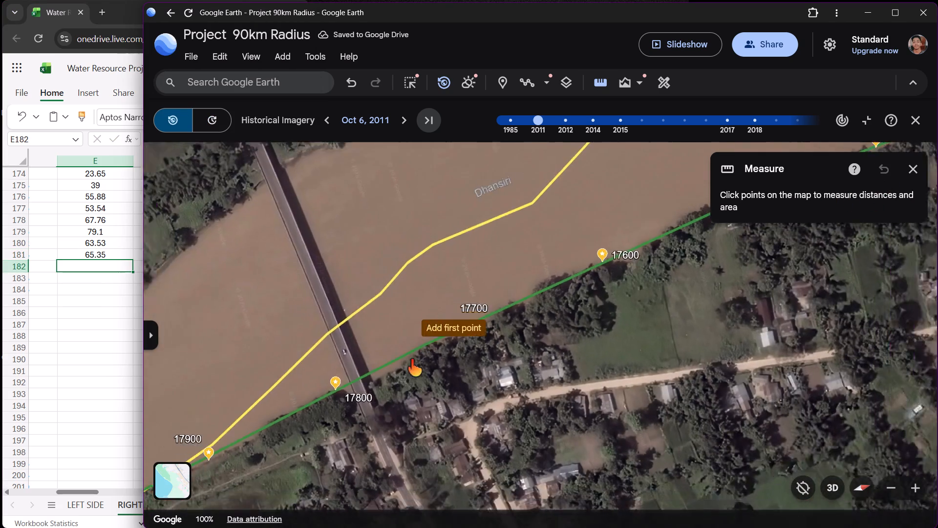
pyautogui.moveTo(383, 378); pyautogui.dragTo(461, 346)
pyautogui.scroll(19, 452, 323)
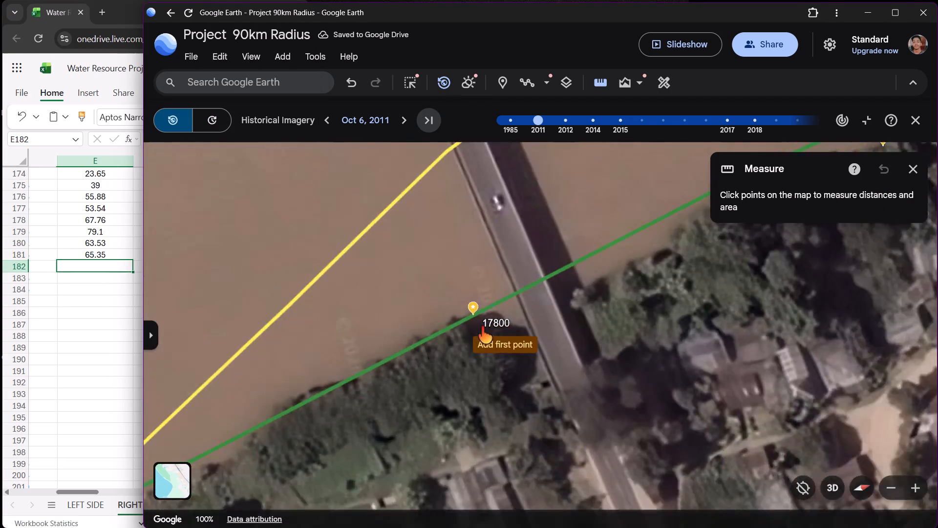
pyautogui.scroll(11, 465, 318)
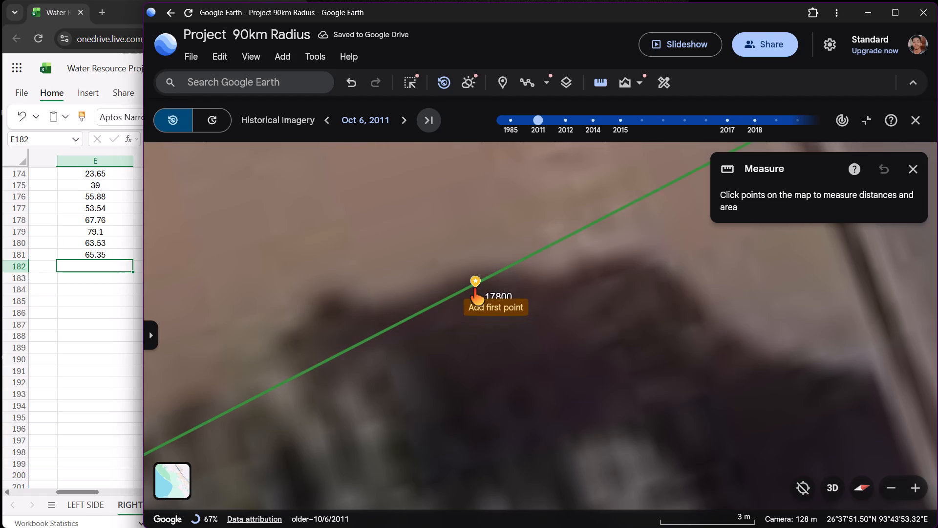
pyautogui.click(473, 288)
pyautogui.scroll(-20, 399, 217)
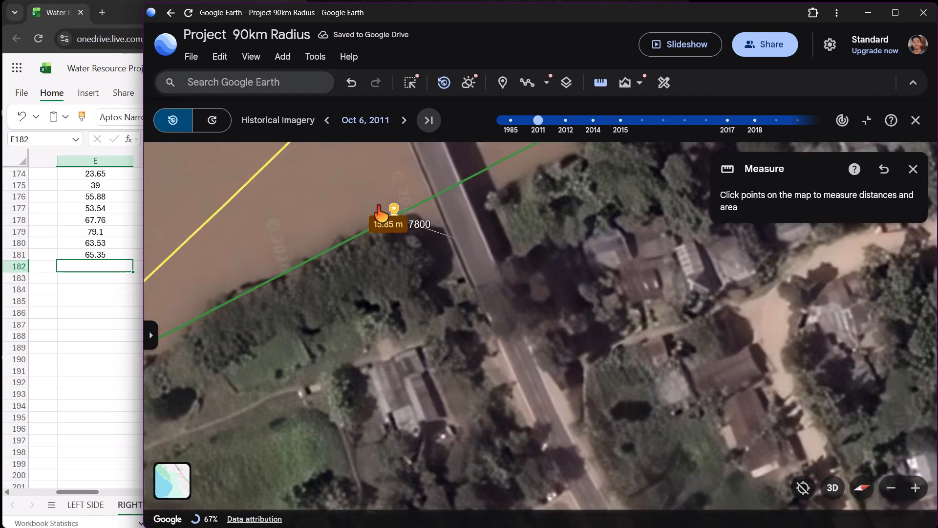
pyautogui.moveTo(377, 205); pyautogui.dragTo(405, 321)
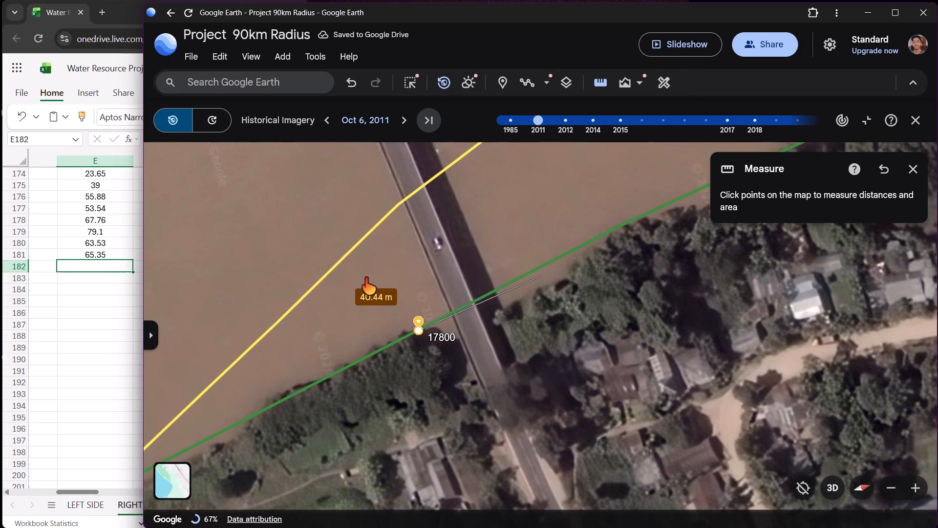
pyautogui.scroll(2, 349, 257)
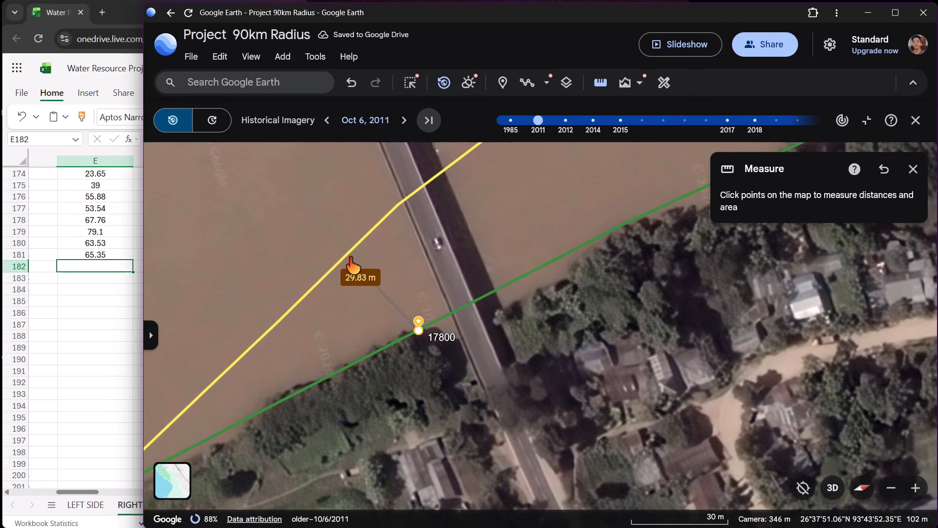
pyautogui.scroll(19, 349, 257)
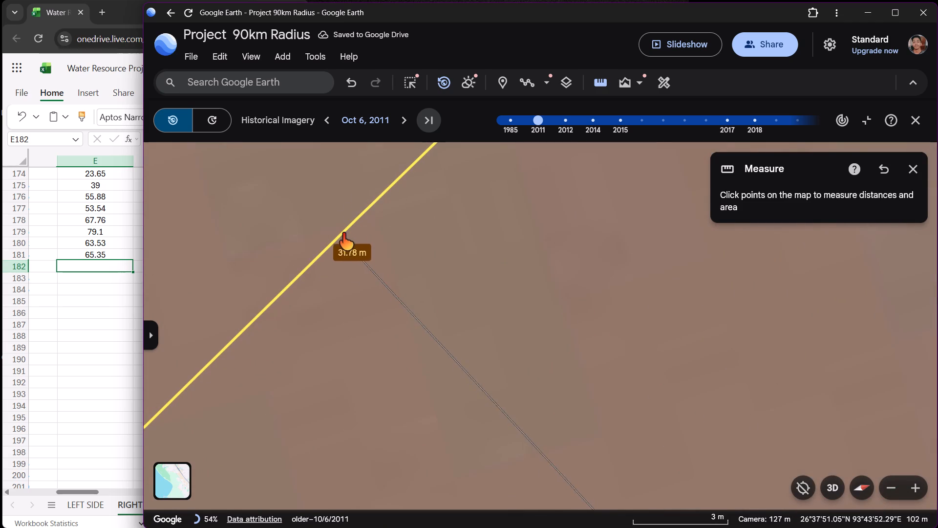
# Enter 31.97 as the 2011-2016 value in cell E182 and clear the measuring point from the map.
pyautogui.click(99, 269)
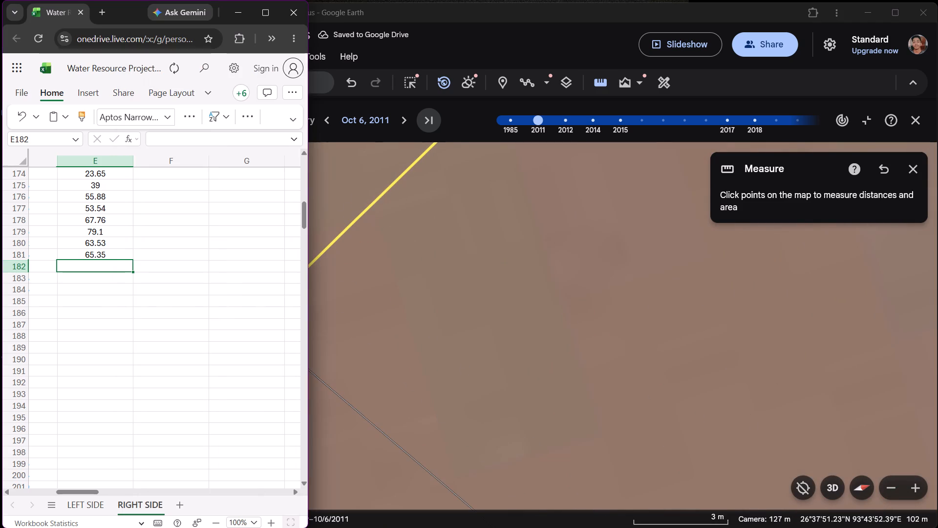
pyautogui.write('3e')
pyautogui.press('BackSpace')
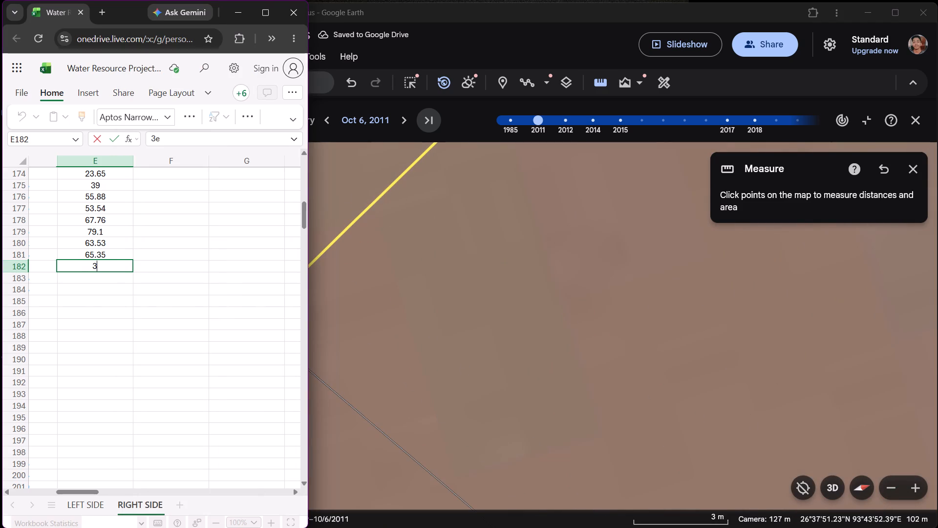
pyautogui.write('1.97')
pyautogui.press('Return')
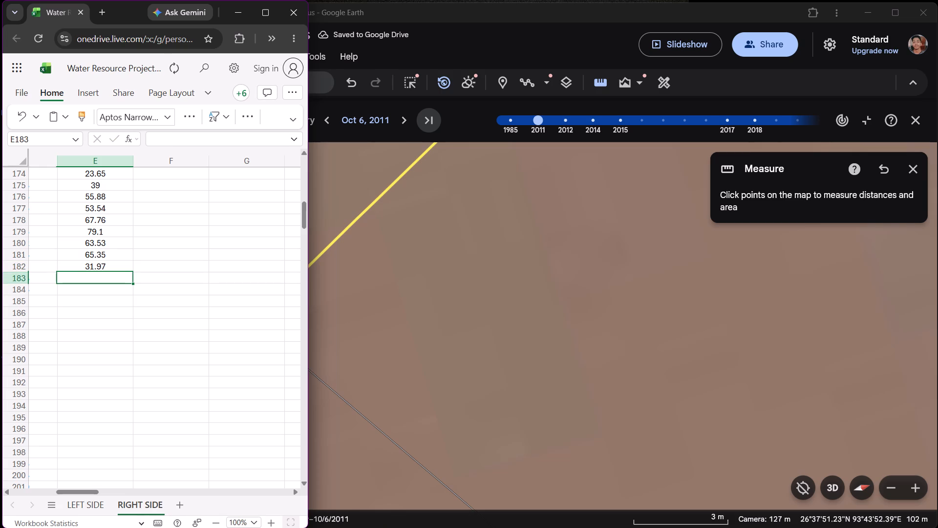
pyautogui.click(814, 191)
pyautogui.scroll(-8, 524, 298)
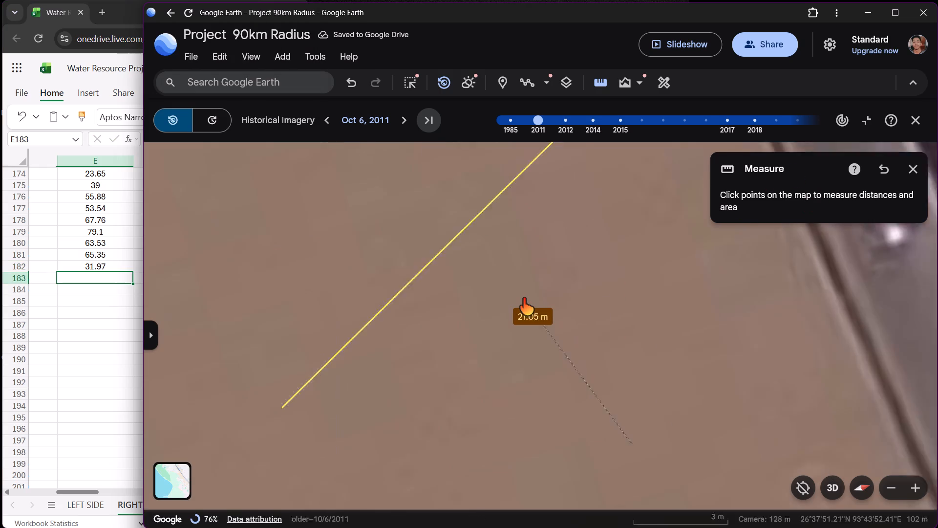
pyautogui.scroll(-7, 523, 298)
pyautogui.moveTo(533, 323); pyautogui.dragTo(612, 247)
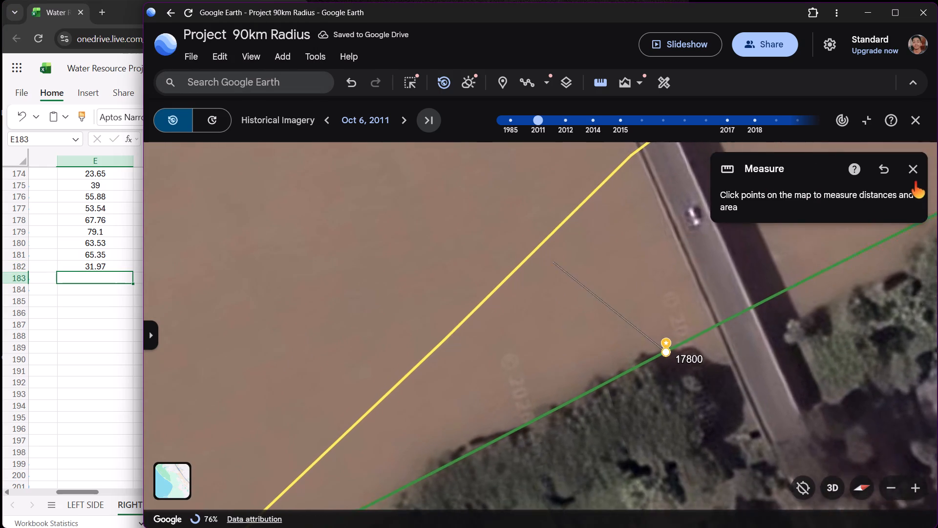
pyautogui.click(882, 172)
# Measure the distance from the chainage 17900 marker to the yellow bank line.
pyautogui.scroll(-12, 570, 296)
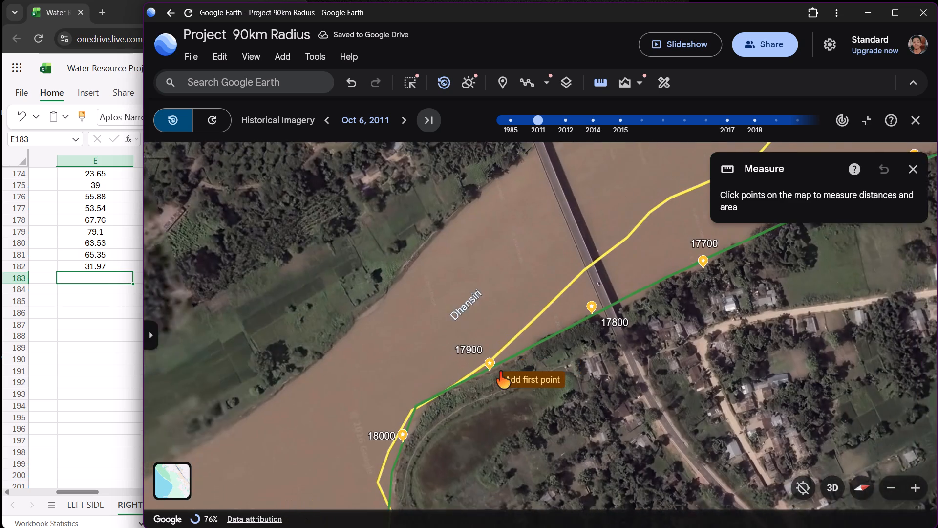
pyautogui.scroll(14, 495, 369)
pyautogui.scroll(7, 498, 361)
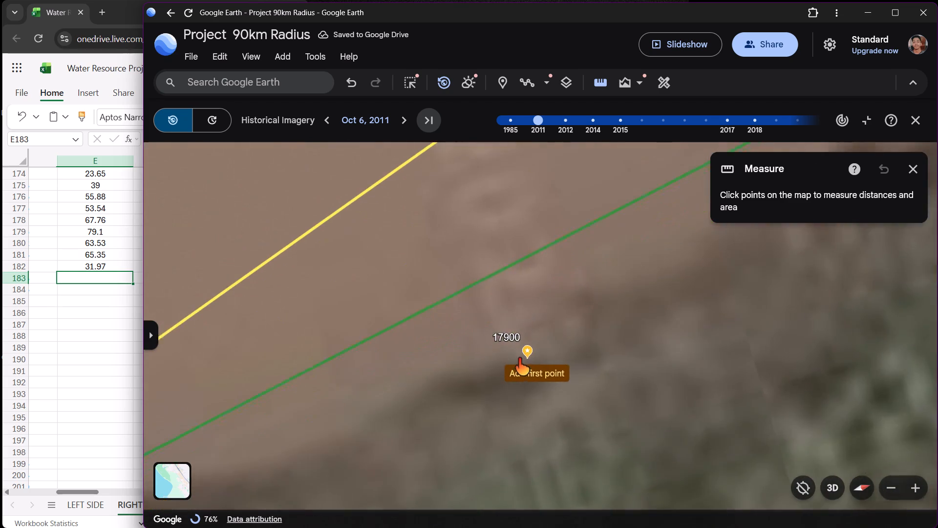
pyautogui.click(529, 358)
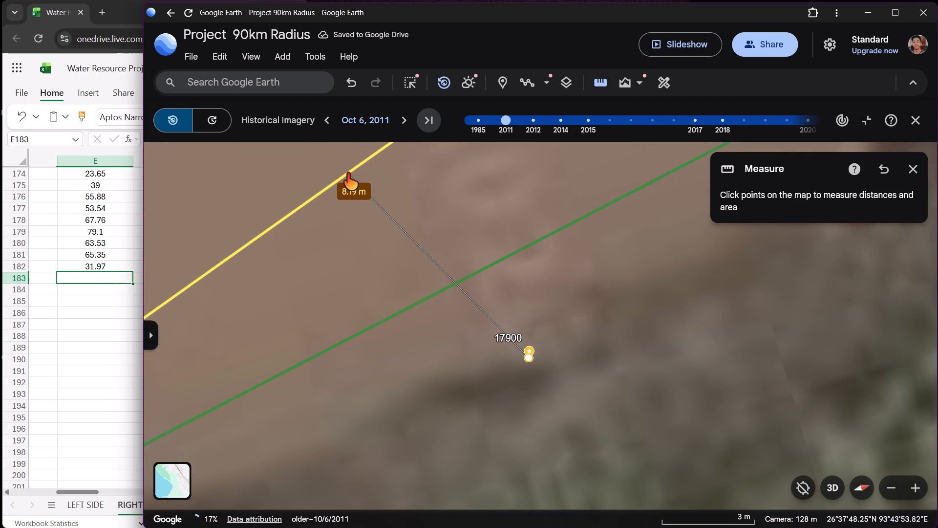
# Enter 8.19 as the 2011-2016 value in cell E183 and clear the measuring point from the map.
pyautogui.click(108, 284)
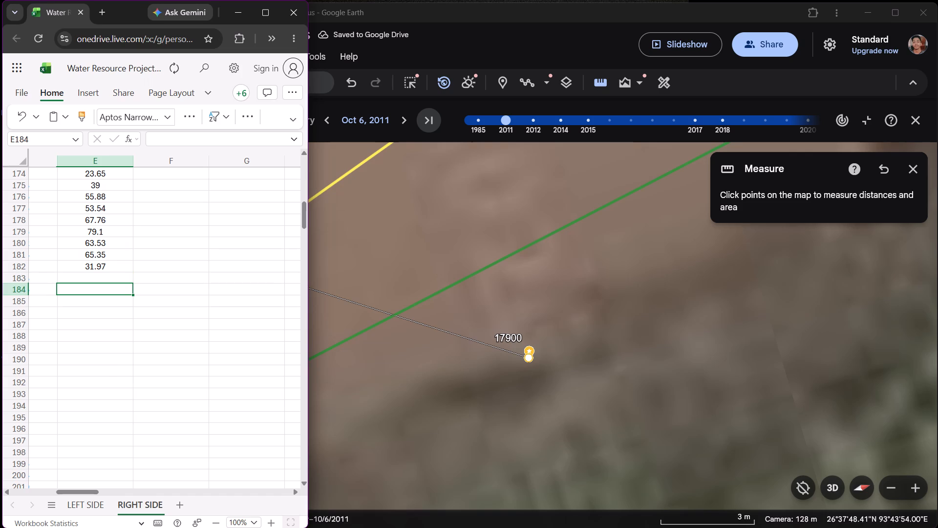
pyautogui.click(113, 280)
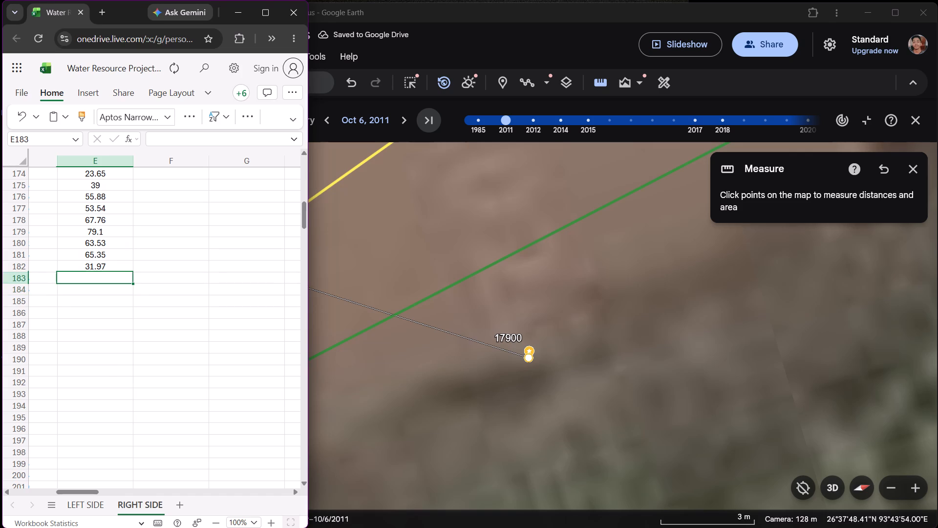
pyautogui.write('8.19')
pyautogui.press('Return')
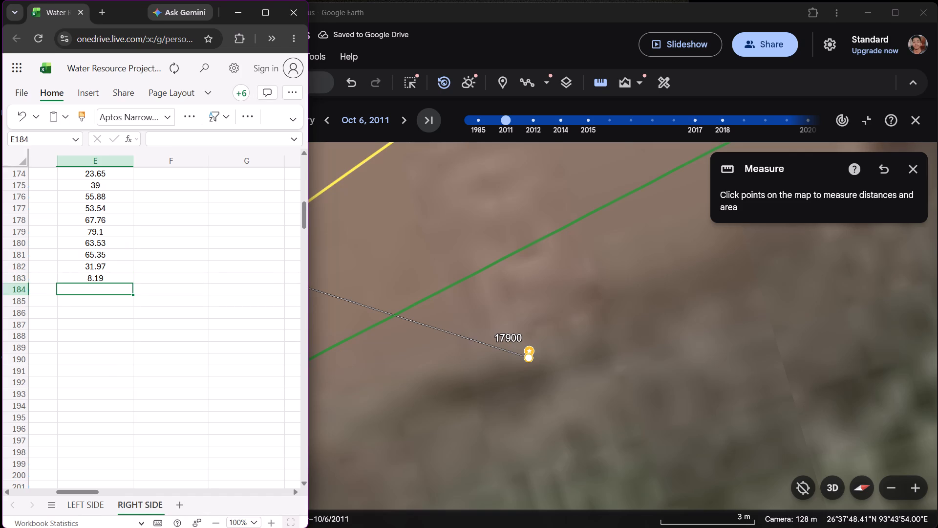
pyautogui.click(810, 198)
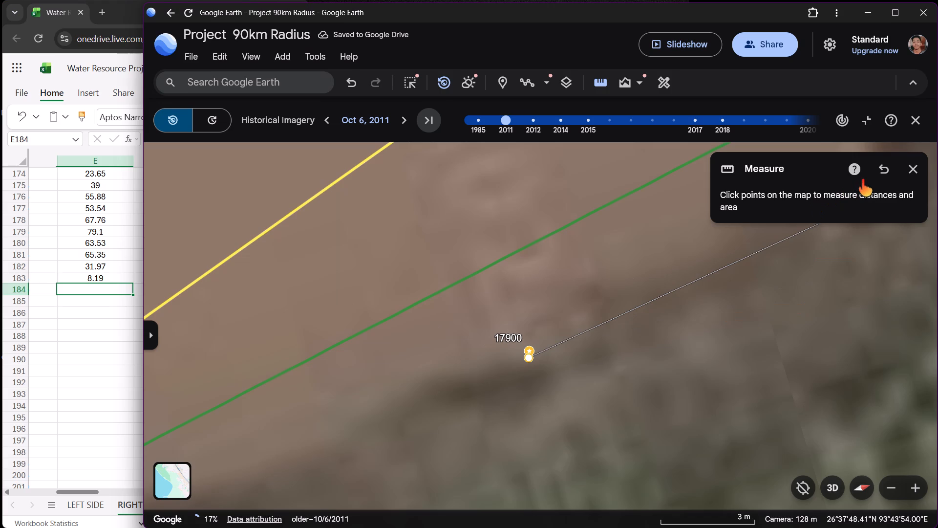
pyautogui.click(886, 171)
# Measure the distance from the chainage 18000 marker to the yellow bank line.
pyautogui.scroll(-16, 435, 304)
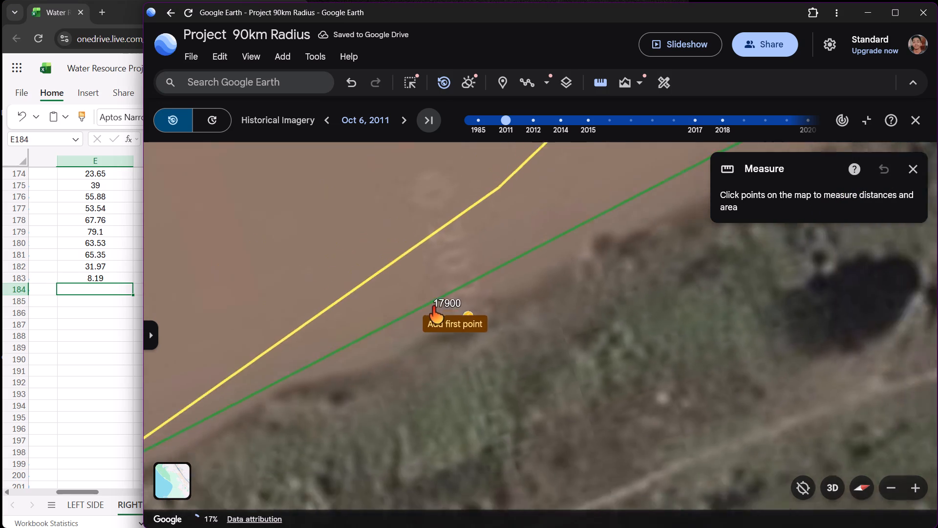
pyautogui.moveTo(372, 363); pyautogui.dragTo(534, 303)
pyautogui.scroll(9, 408, 396)
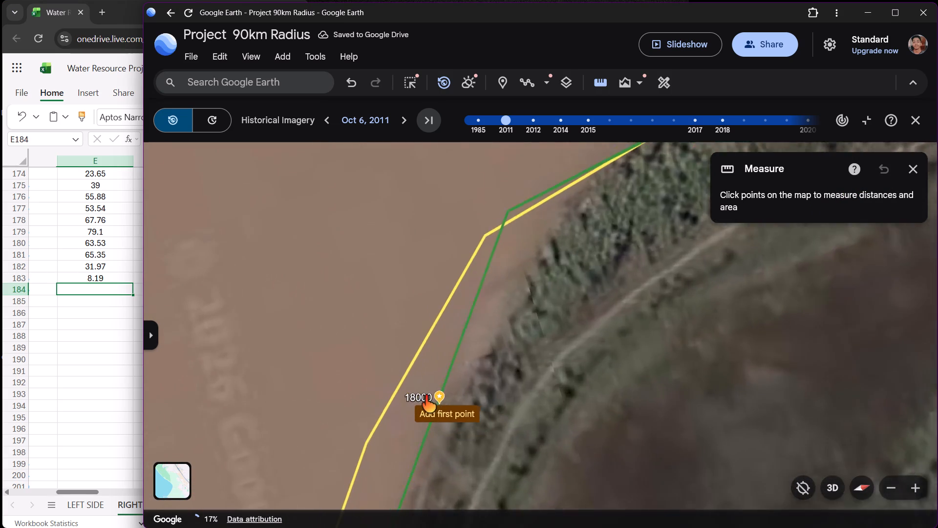
pyautogui.scroll(12, 425, 396)
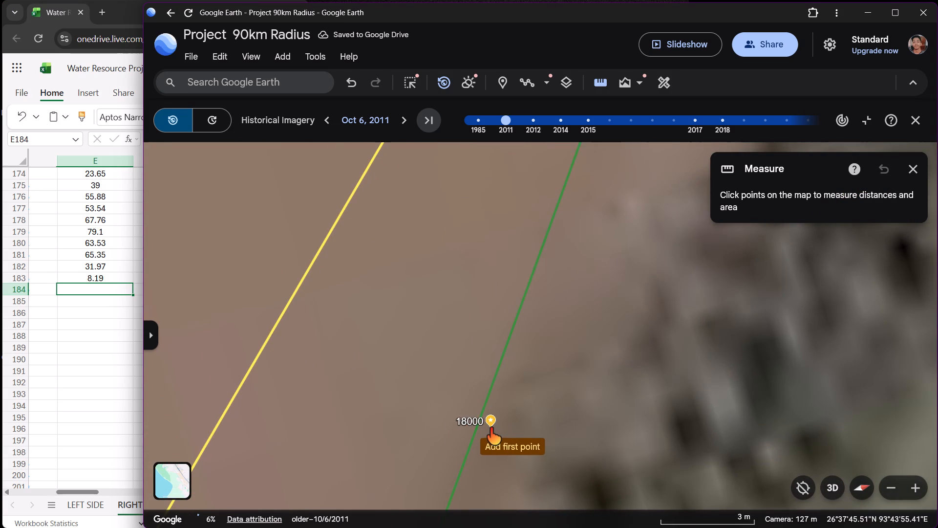
pyautogui.click(490, 427)
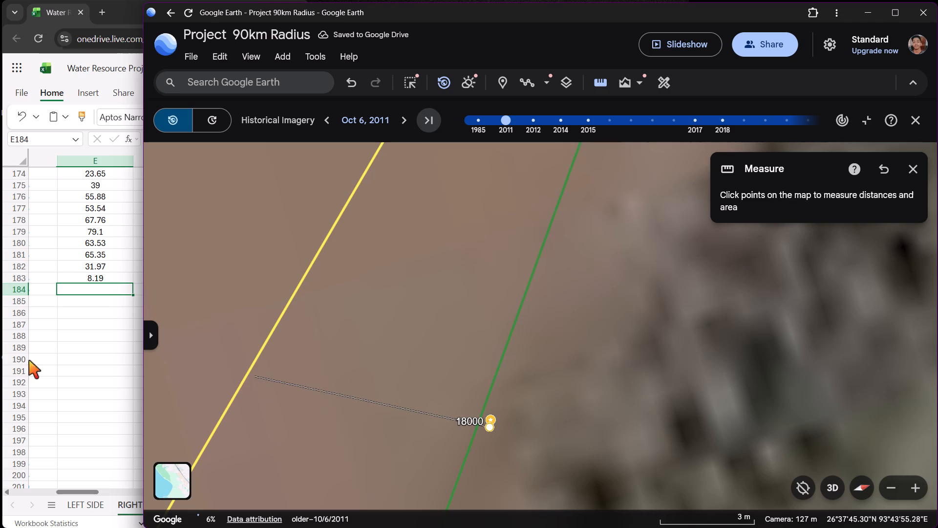
# Enter 7.68 as the 2011-2016 value in cell E184 of the RIGHT SIDE sheet.
pyautogui.click(88, 289)
pyautogui.write('7.68')
pyautogui.press('Return')
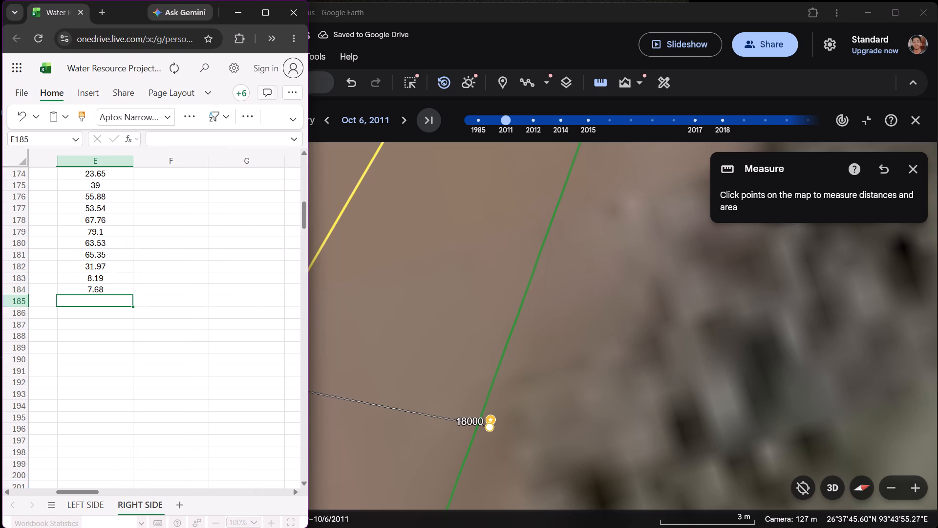
# Clear the chainage 18000 measuring point and measure the distance from the chainage 18100 marker to the yellow bank line.
pyautogui.click(766, 186)
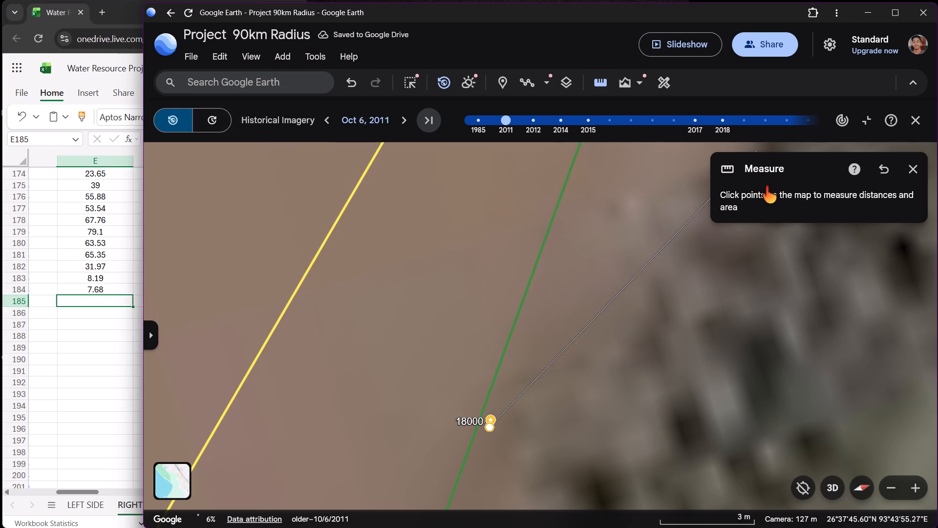
pyautogui.scroll(-14, 474, 341)
pyautogui.moveTo(426, 434); pyautogui.dragTo(454, 363)
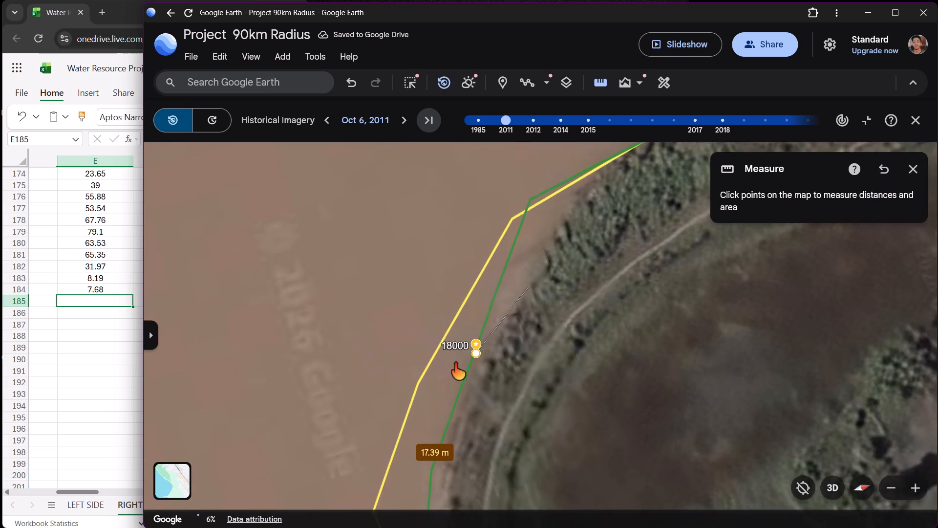
pyautogui.moveTo(454, 363); pyautogui.dragTo(493, 248)
pyautogui.scroll(-5, 483, 289)
pyautogui.moveTo(483, 412); pyautogui.dragTo(492, 270)
pyautogui.scroll(6, 491, 375)
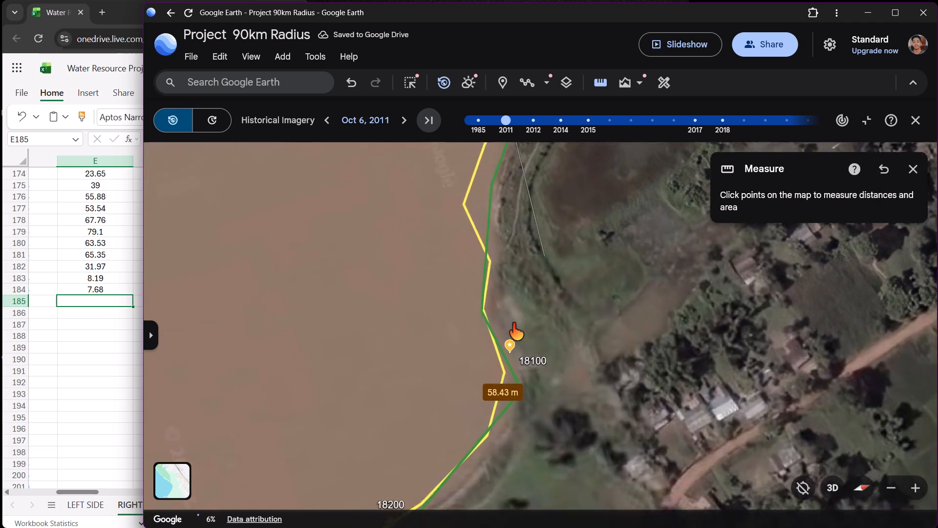
pyautogui.scroll(7, 516, 318)
pyautogui.click(888, 167)
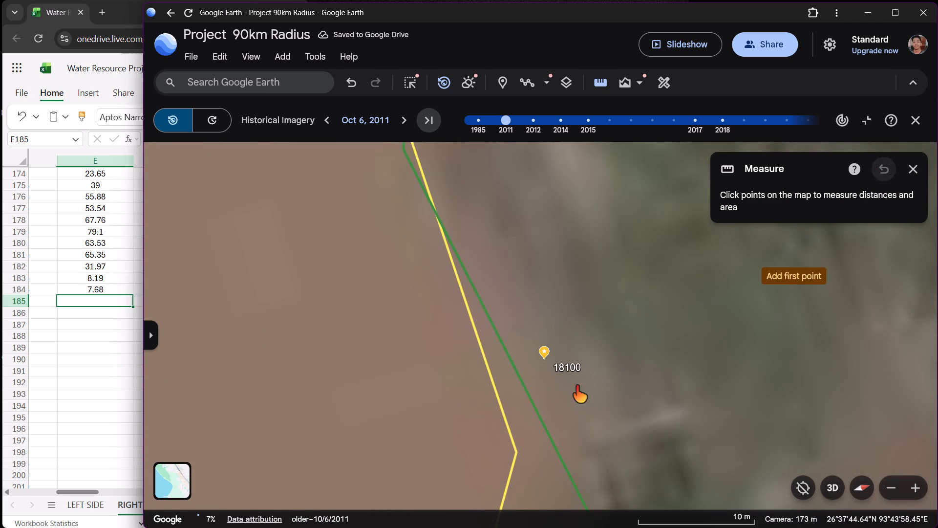
pyautogui.scroll(13, 543, 362)
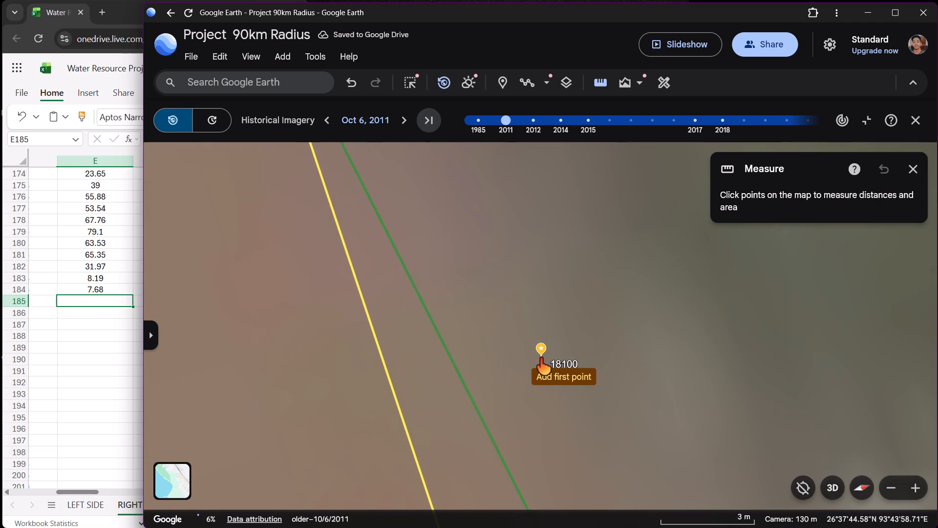
pyautogui.click(540, 356)
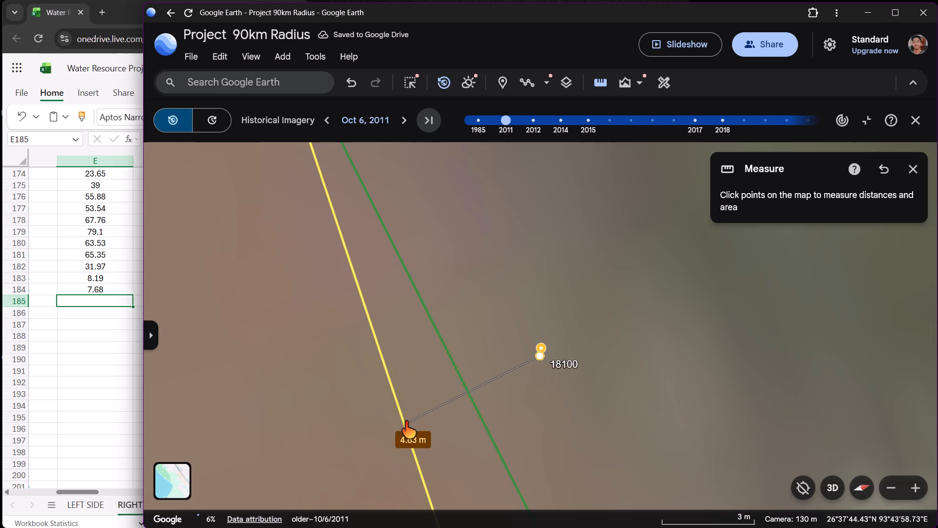
# Enter 4.78 as the 2011-2016 value in cell E185 and clear the measuring point from the map.
pyautogui.click(90, 302)
pyautogui.press('4')
pyautogui.write('.78')
pyautogui.press('Return')
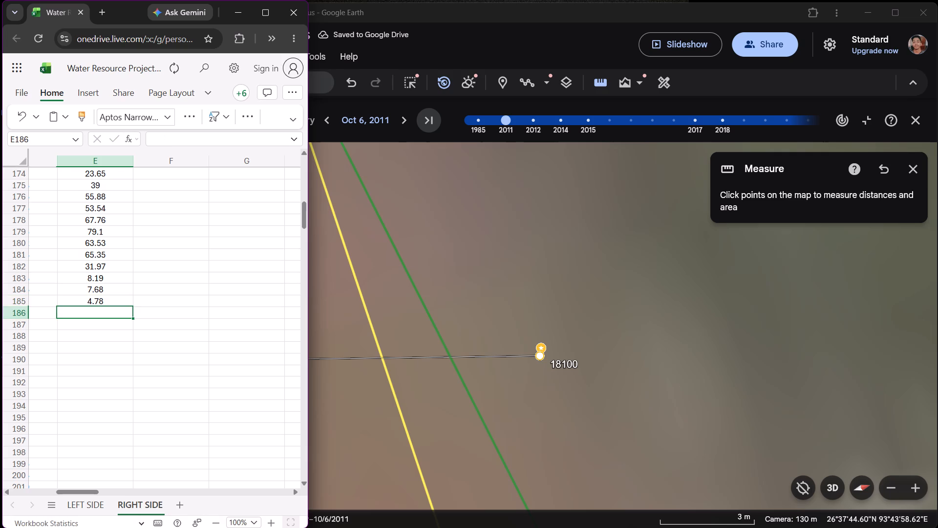
pyautogui.click(789, 210)
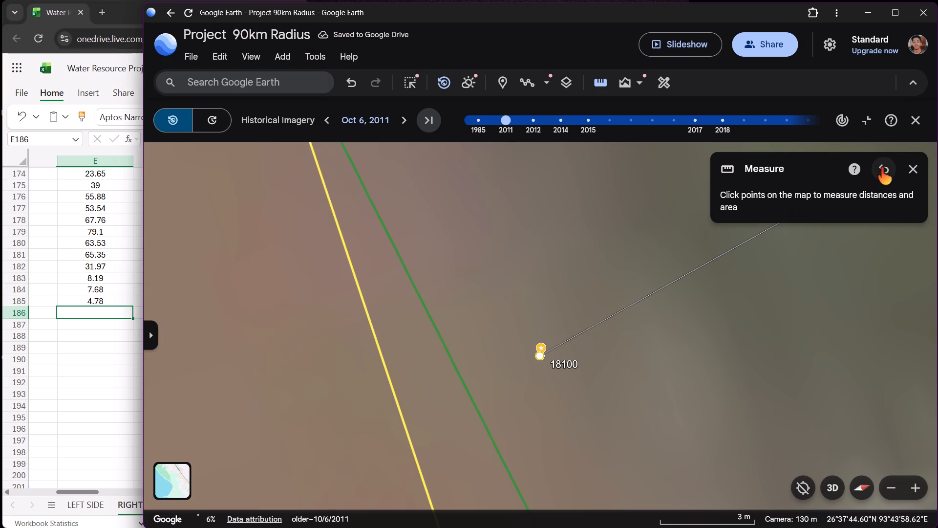
pyautogui.click(881, 164)
# Measure the distance from the chainage 18200 marker to the yellow bank line.
pyautogui.scroll(-14, 554, 301)
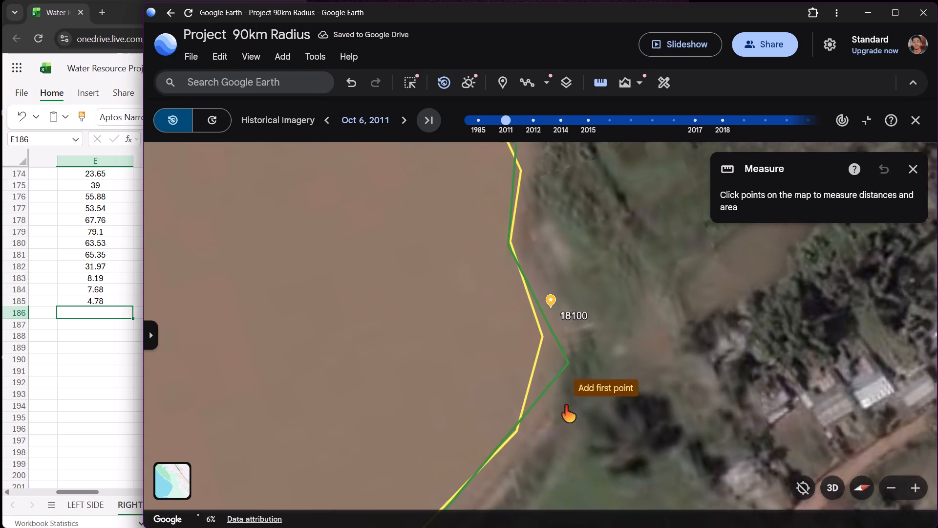
pyautogui.moveTo(562, 406); pyautogui.dragTo(601, 261)
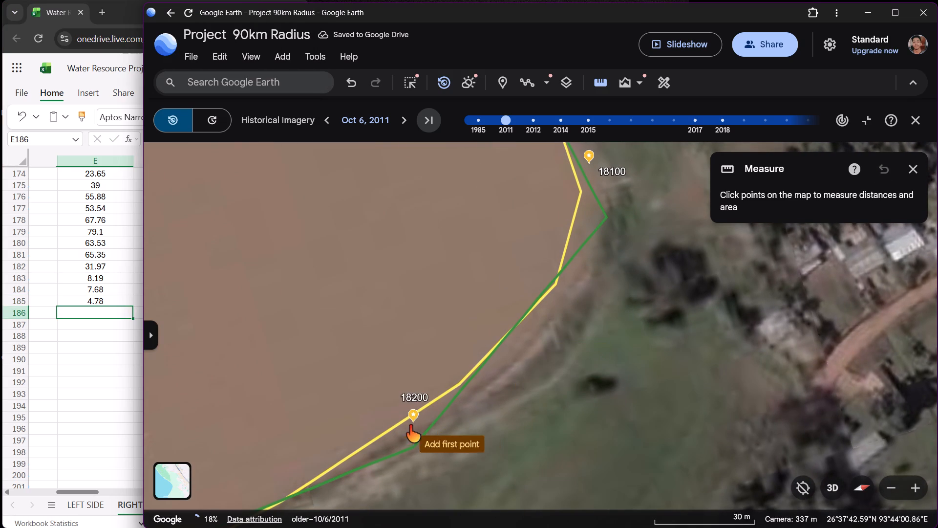
pyautogui.scroll(19, 409, 421)
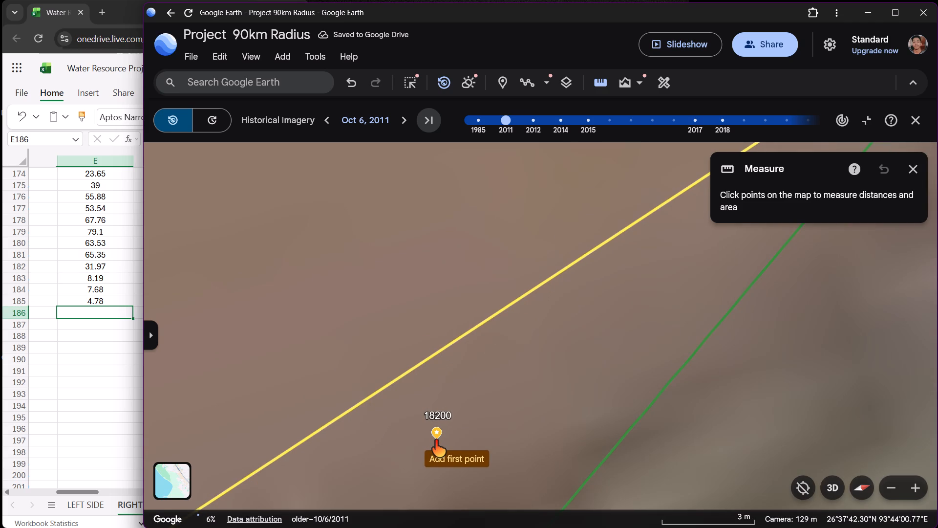
pyautogui.click(435, 440)
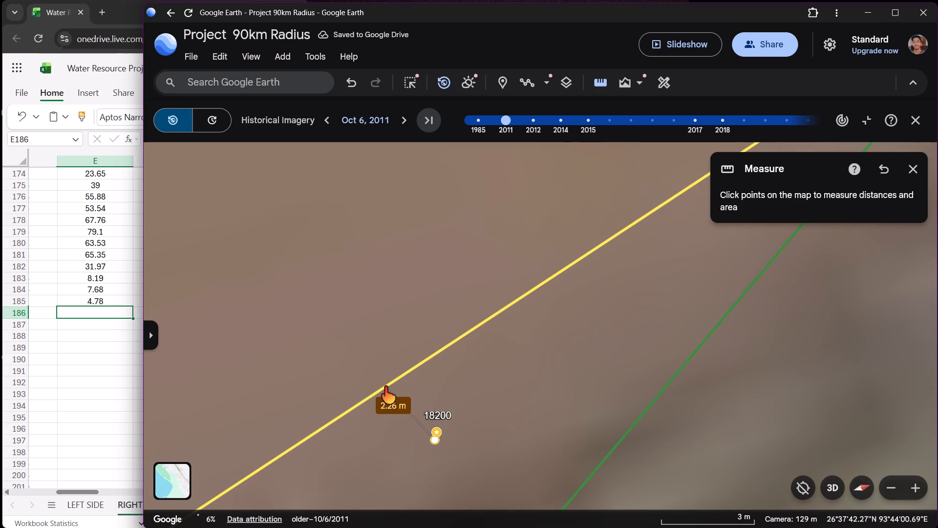
# Enter 2.31 as the 2011-2016 value in cell E186 and clear the measuring point from the map.
pyautogui.click(99, 310)
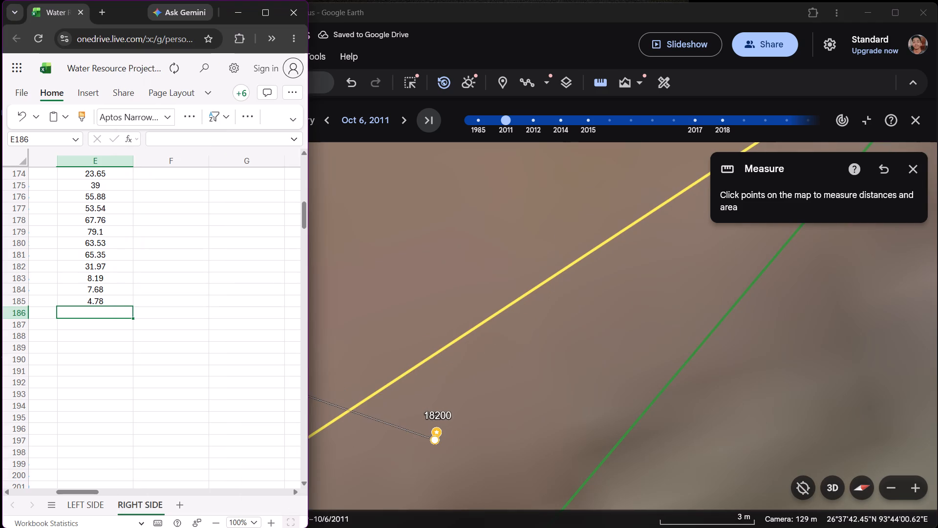
pyautogui.write('2.31')
pyautogui.press('Return')
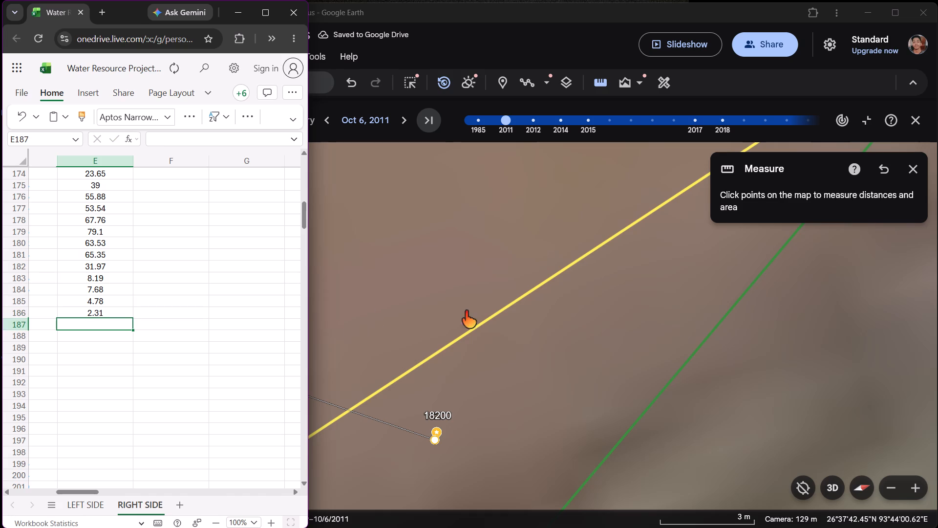
pyautogui.click(781, 197)
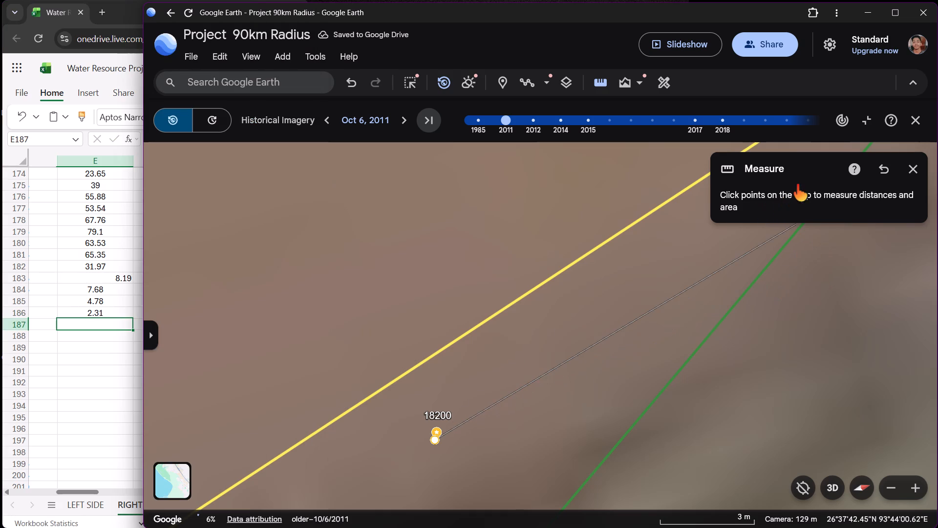
pyautogui.click(886, 167)
# Measure the distance from the chainage 18300 marker to the yellow bank line.
pyautogui.scroll(-13, 564, 296)
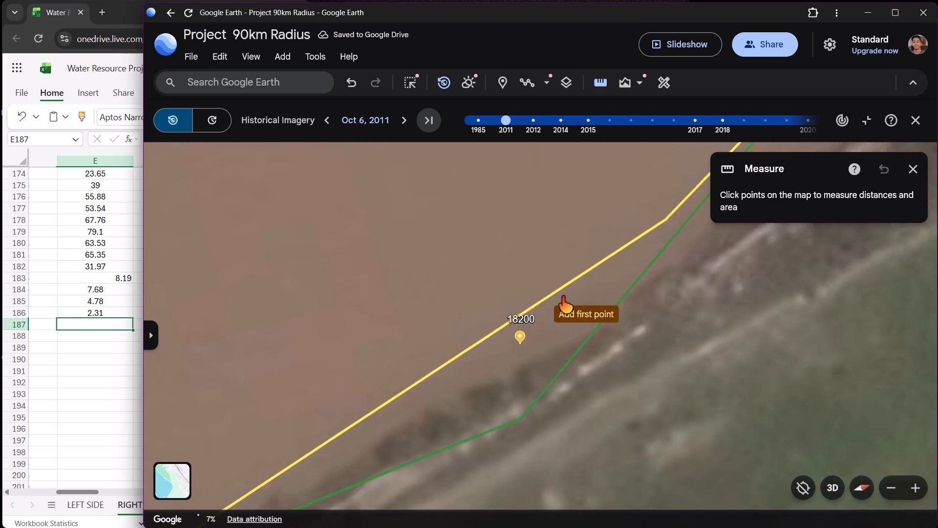
pyautogui.moveTo(394, 413); pyautogui.dragTo(731, 280)
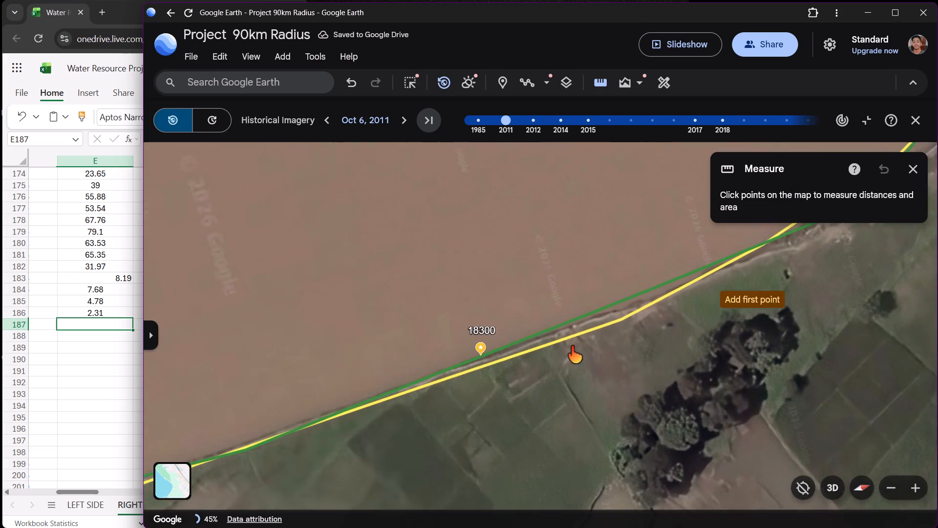
pyautogui.scroll(14, 497, 355)
pyautogui.scroll(7, 503, 347)
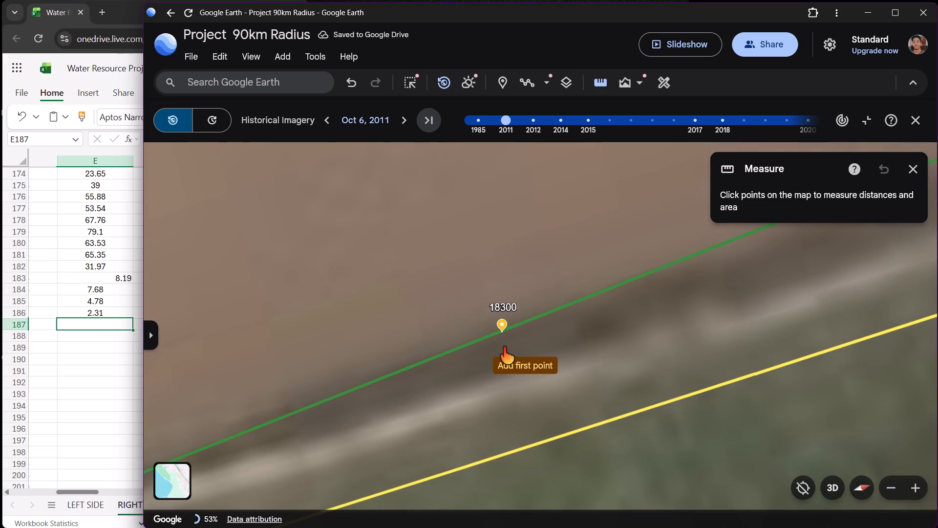
pyautogui.click(501, 332)
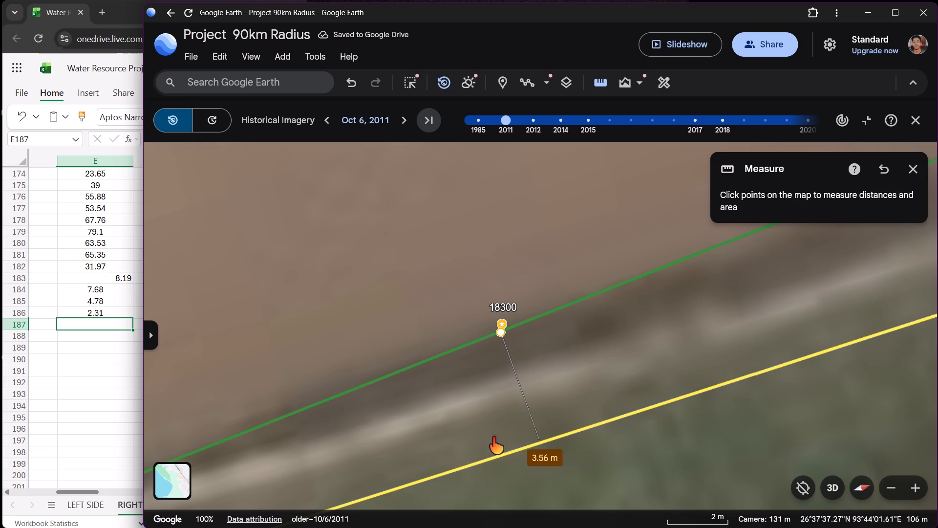
# Enter -3.56 as the 2011-2016 value in cell E187 and clear the measuring point from the map.
pyautogui.click(94, 323)
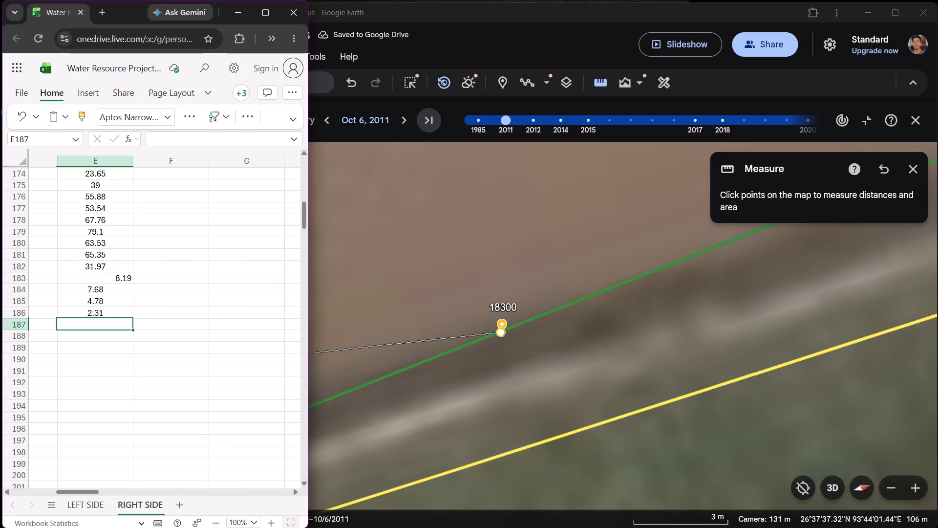
pyautogui.press('-')
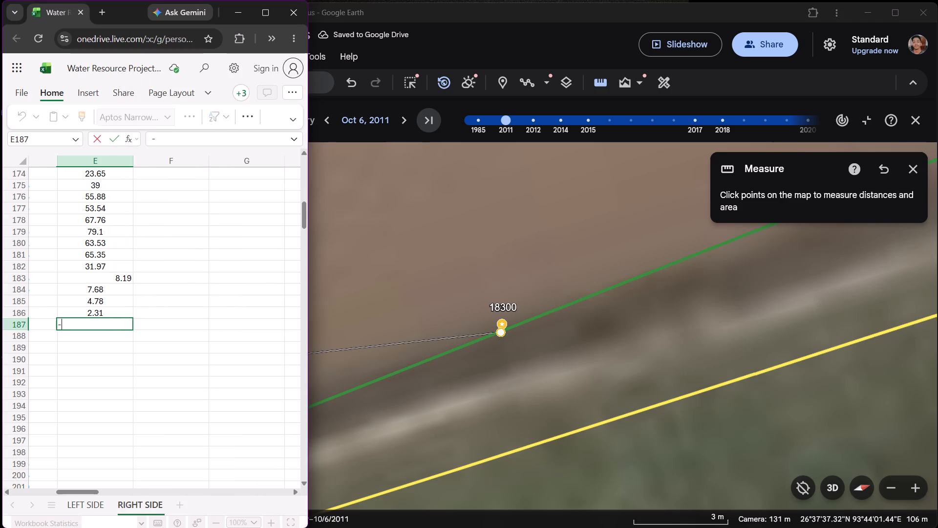
pyautogui.press('3')
pyautogui.write('.56')
pyautogui.press('Return')
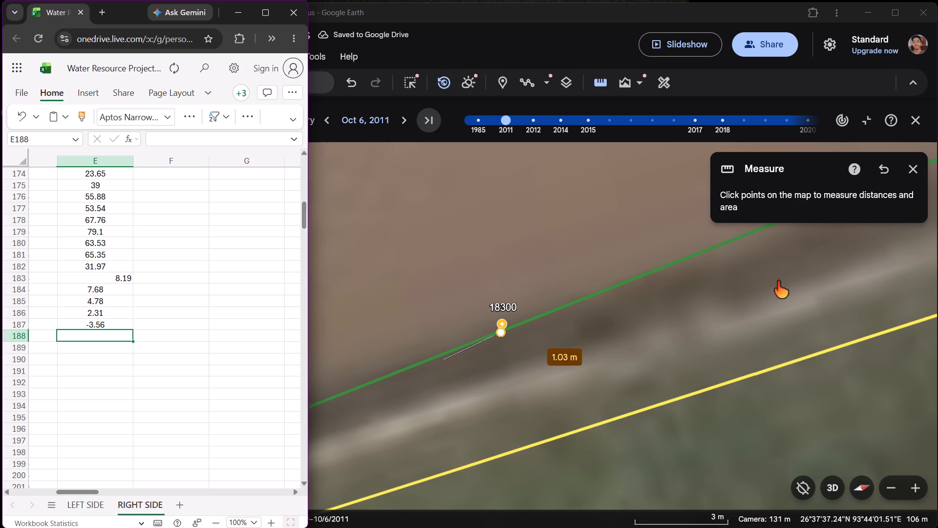
pyautogui.click(787, 199)
pyautogui.click(885, 171)
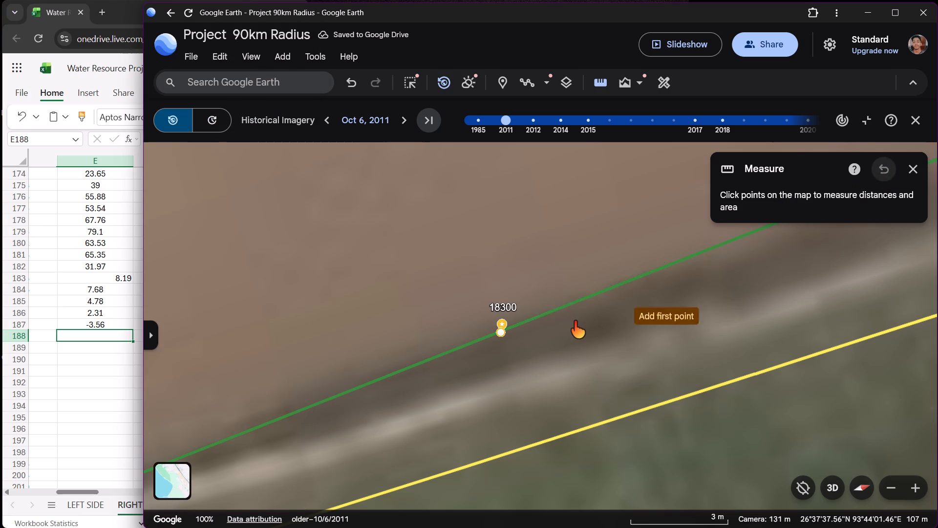
# Measure the distance from the chainage 18400 marker to the yellow bank line.
pyautogui.scroll(-14, 569, 322)
pyautogui.scroll(-4, 495, 368)
pyautogui.moveTo(472, 388); pyautogui.dragTo(520, 374)
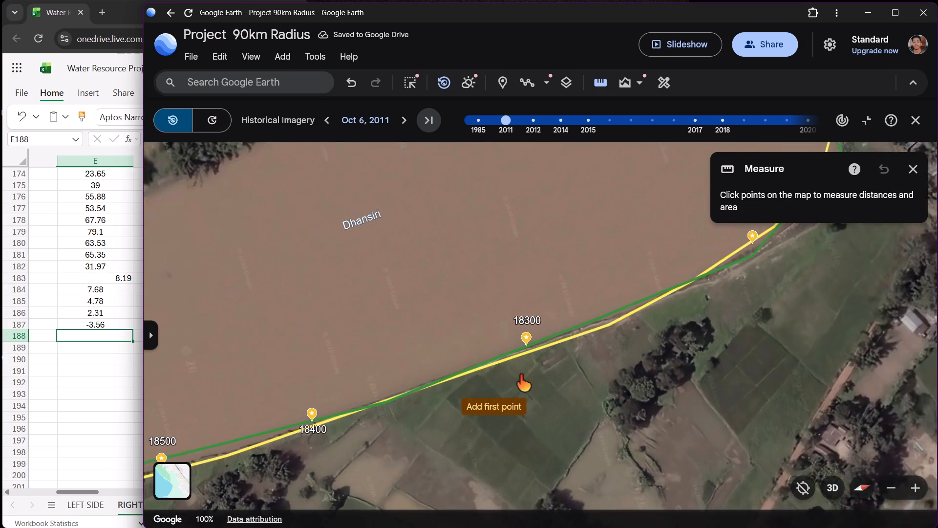
pyautogui.moveTo(520, 374); pyautogui.dragTo(667, 293)
pyautogui.scroll(18, 496, 325)
pyautogui.scroll(10, 449, 334)
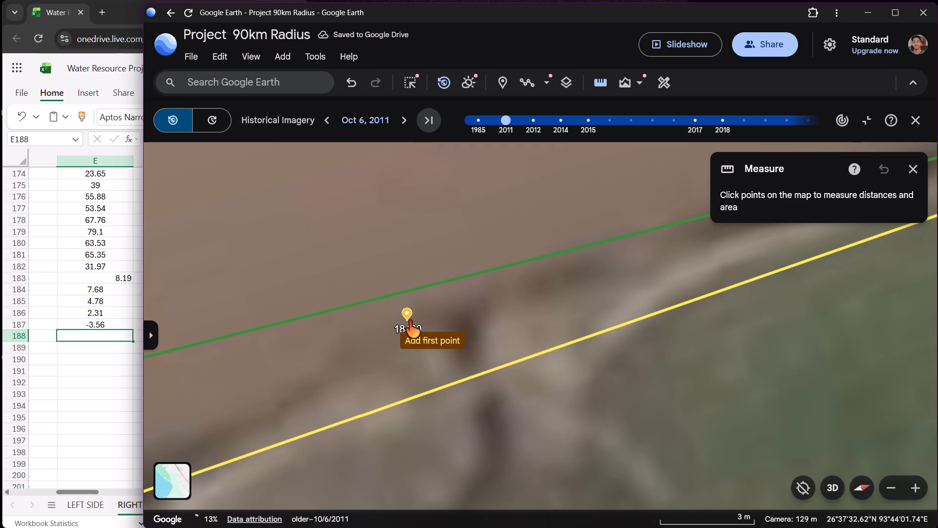
pyautogui.click(405, 320)
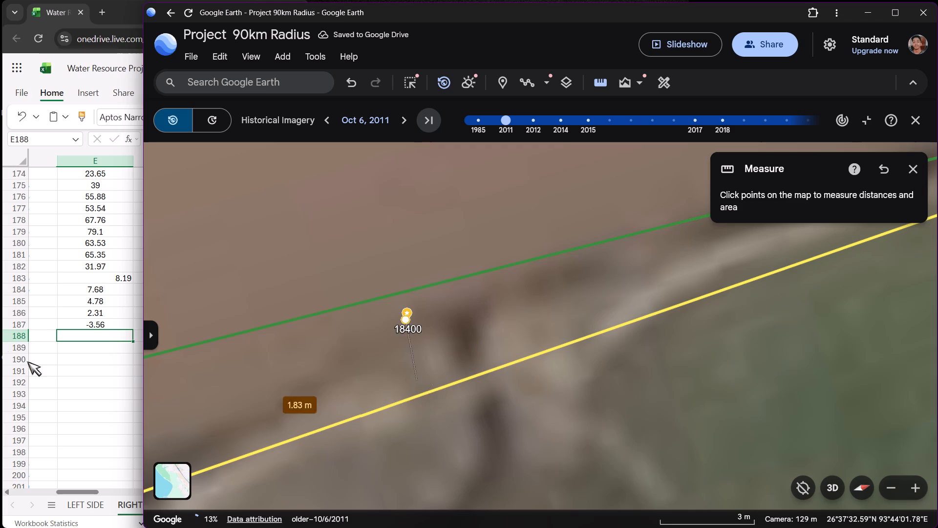
# Enter -2.28 as the 2011-2016 value in cell E188 and clear the measuring point from the map.
pyautogui.click(97, 340)
pyautogui.press('-')
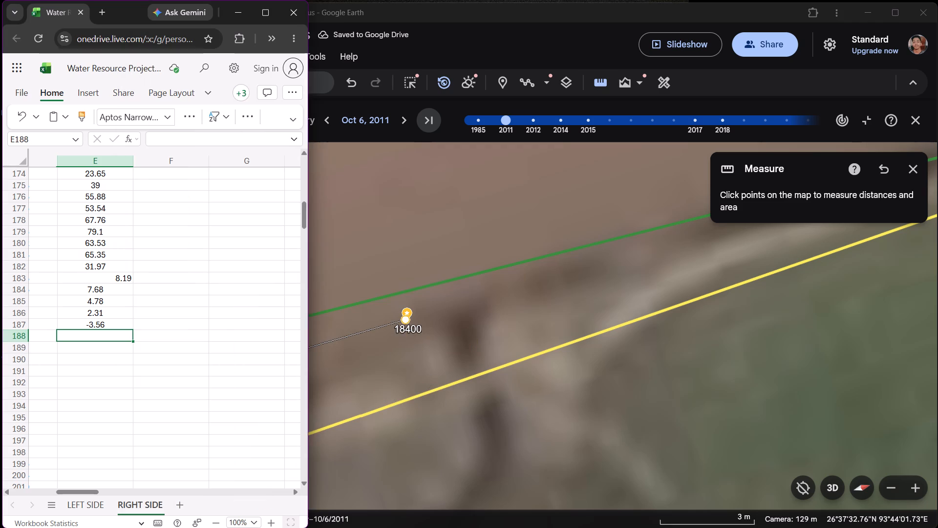
pyautogui.press('2')
pyautogui.write('.2')
pyautogui.press('8')
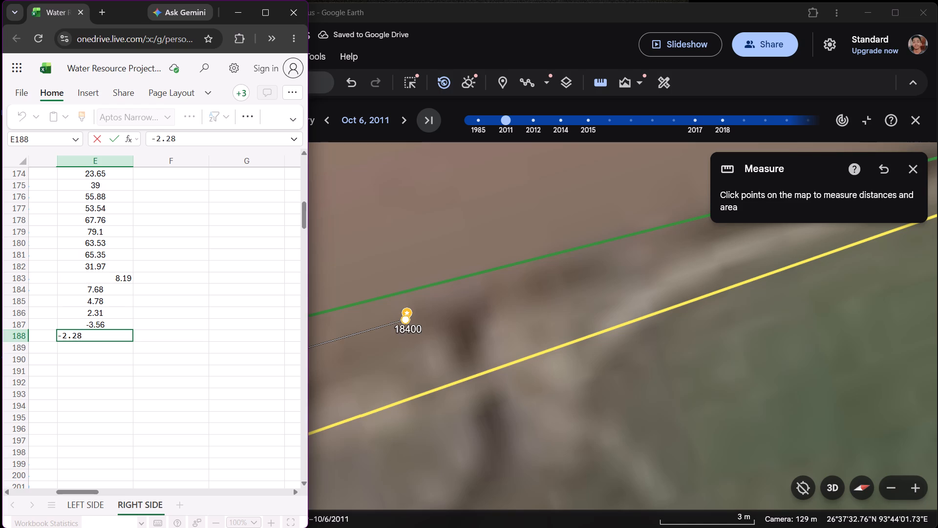
pyautogui.press('Return')
pyautogui.click(863, 193)
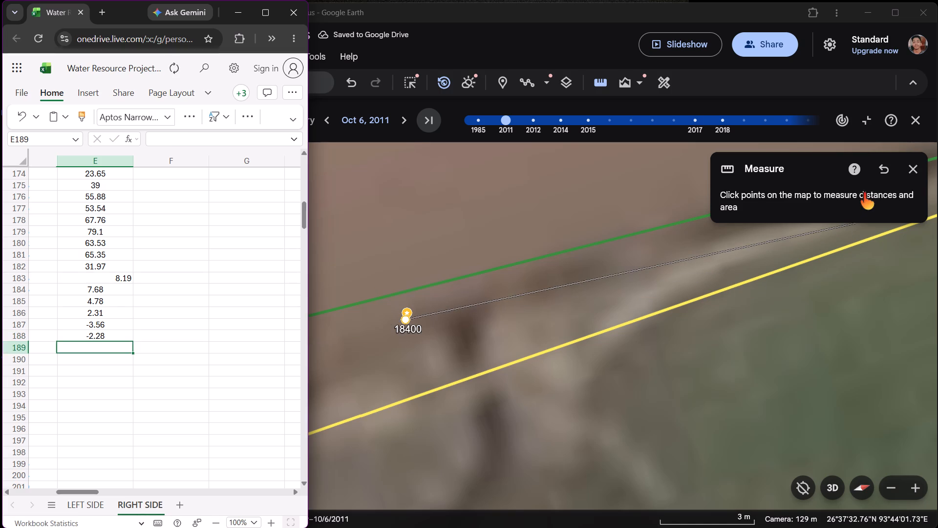
pyautogui.click(888, 167)
# Measure the distance from the chainage 18500 marker to the yellow bank line.
pyautogui.scroll(-7, 356, 392)
pyautogui.moveTo(343, 388); pyautogui.dragTo(419, 375)
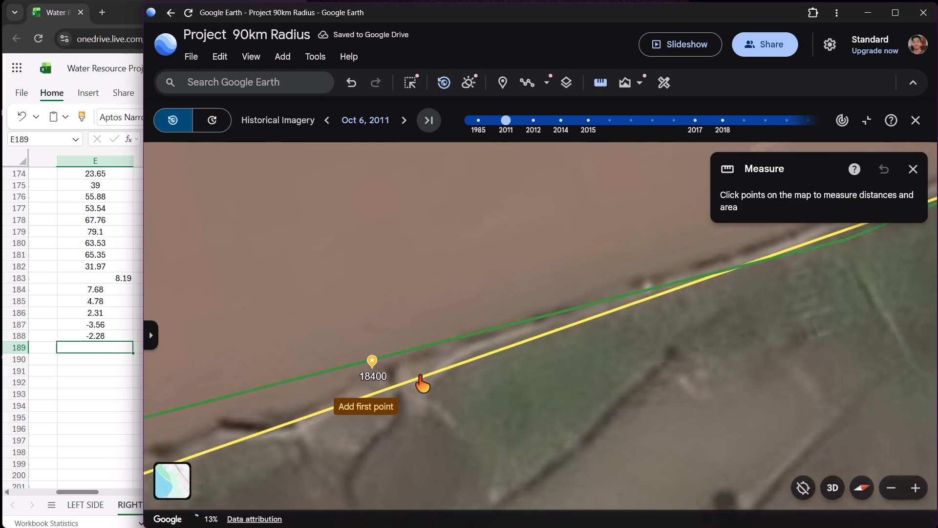
pyautogui.moveTo(419, 375); pyautogui.dragTo(825, 305)
pyautogui.moveTo(435, 423); pyautogui.dragTo(740, 314)
pyautogui.moveTo(360, 452); pyautogui.dragTo(584, 366)
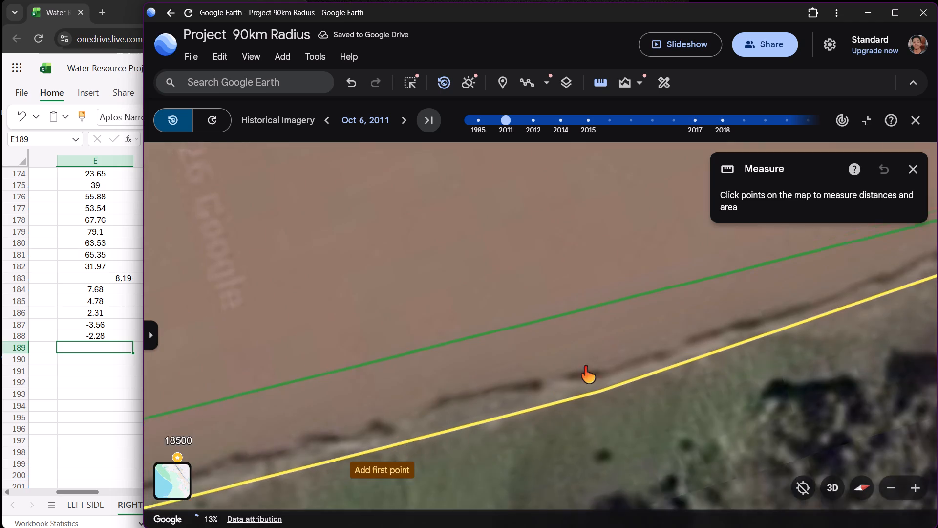
pyautogui.moveTo(584, 366); pyautogui.dragTo(668, 346)
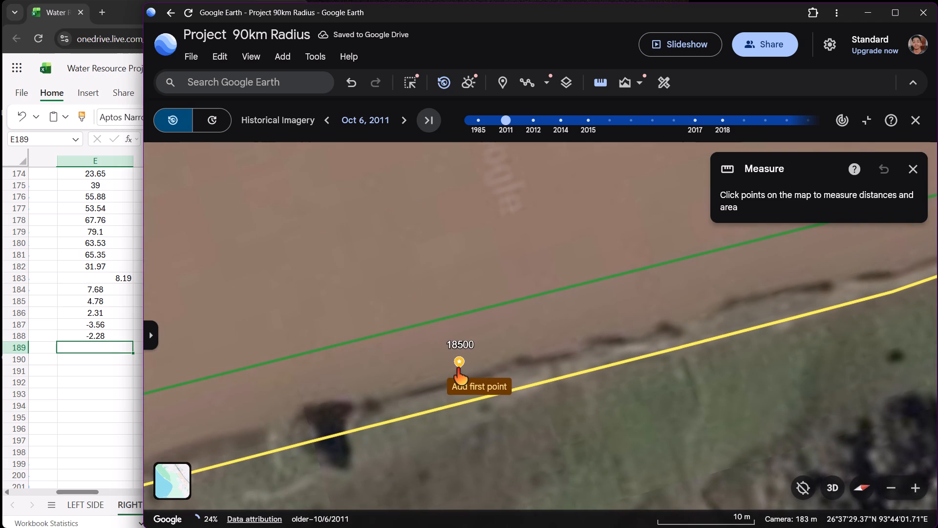
pyautogui.click(457, 368)
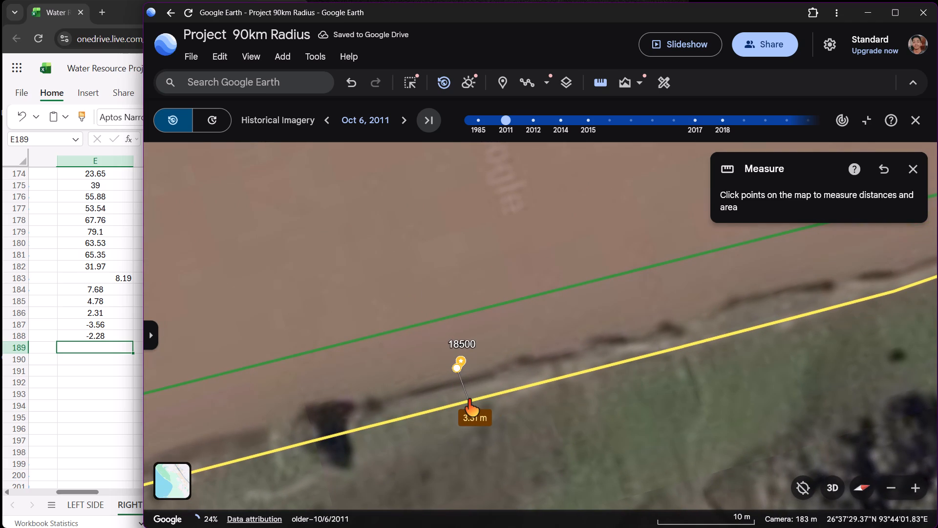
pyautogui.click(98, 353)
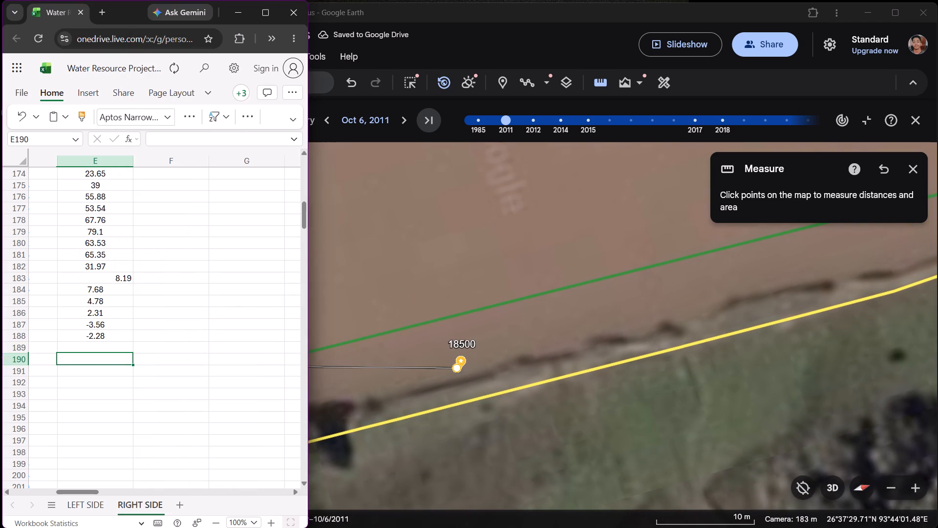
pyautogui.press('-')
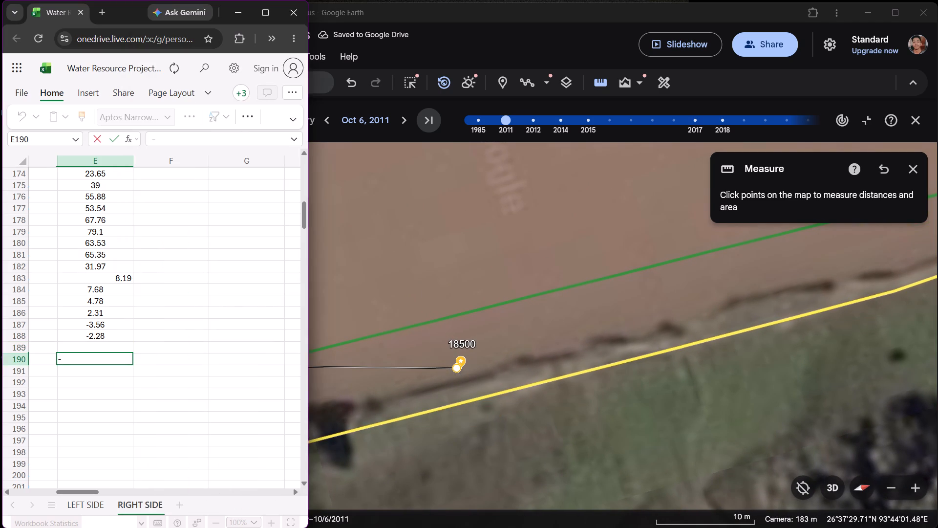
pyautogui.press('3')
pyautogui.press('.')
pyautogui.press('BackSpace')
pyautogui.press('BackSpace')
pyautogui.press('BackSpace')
# Enter -3.31 as the 2011-2016 value in cell E189 and clear the measuring point from the map.
pyautogui.press('Up')
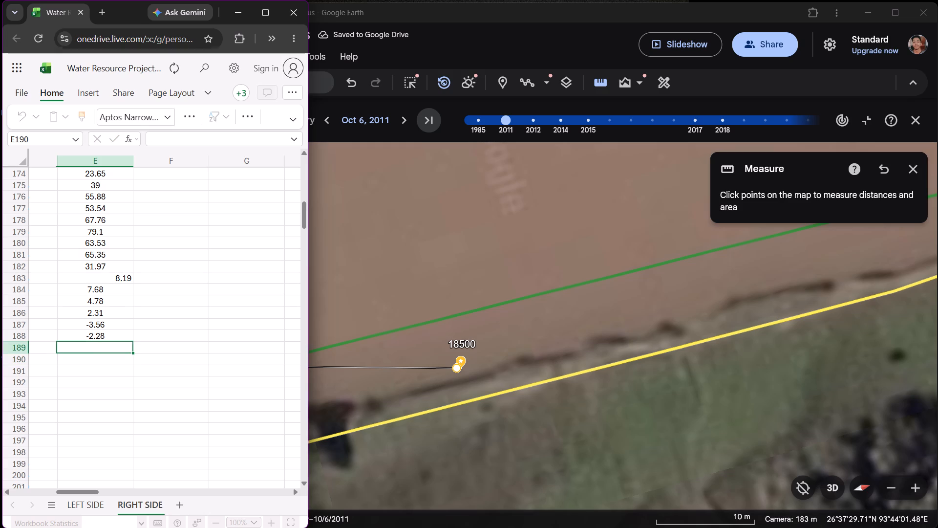
pyautogui.press('-')
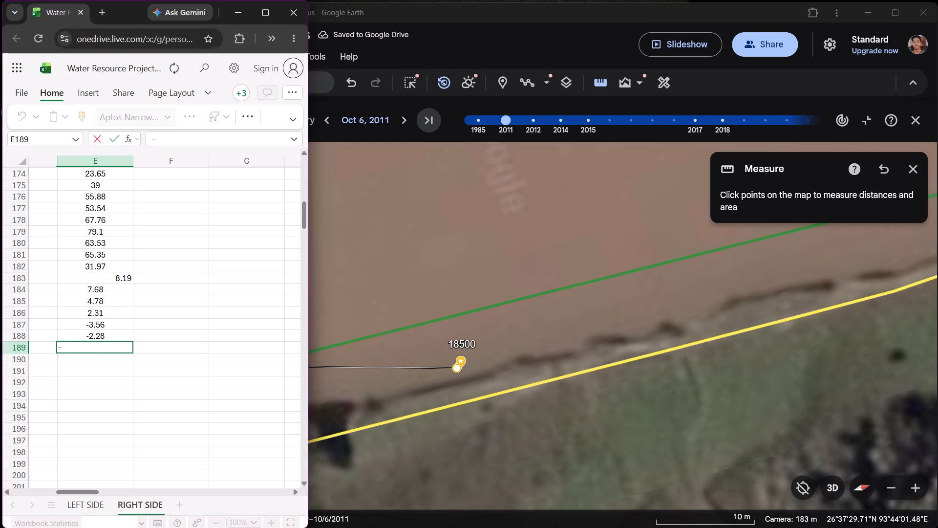
pyautogui.write('3.3')
pyautogui.press('1')
pyautogui.press('Return')
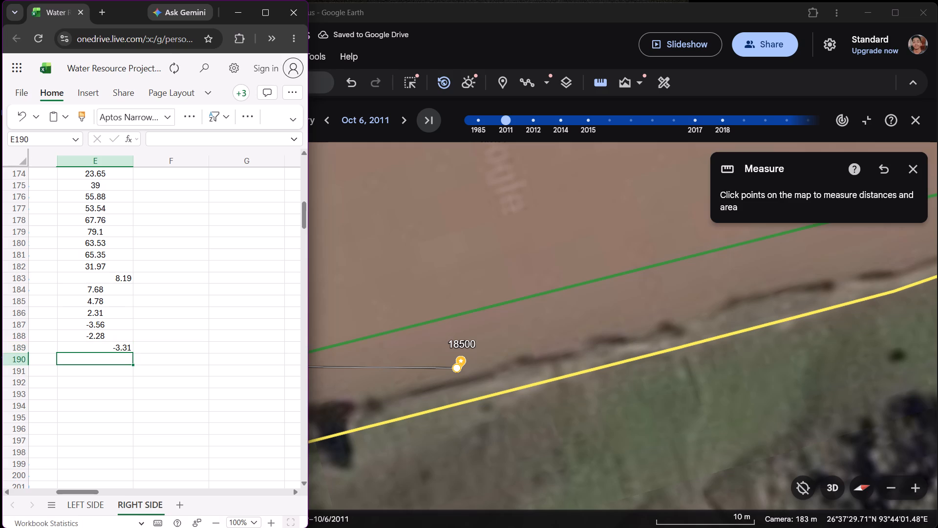
pyautogui.click(121, 346)
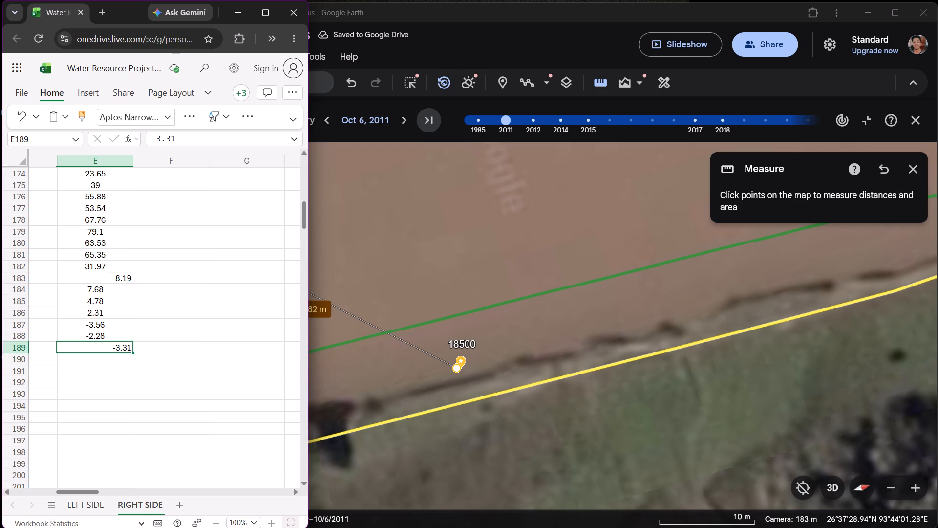
pyautogui.click(122, 359)
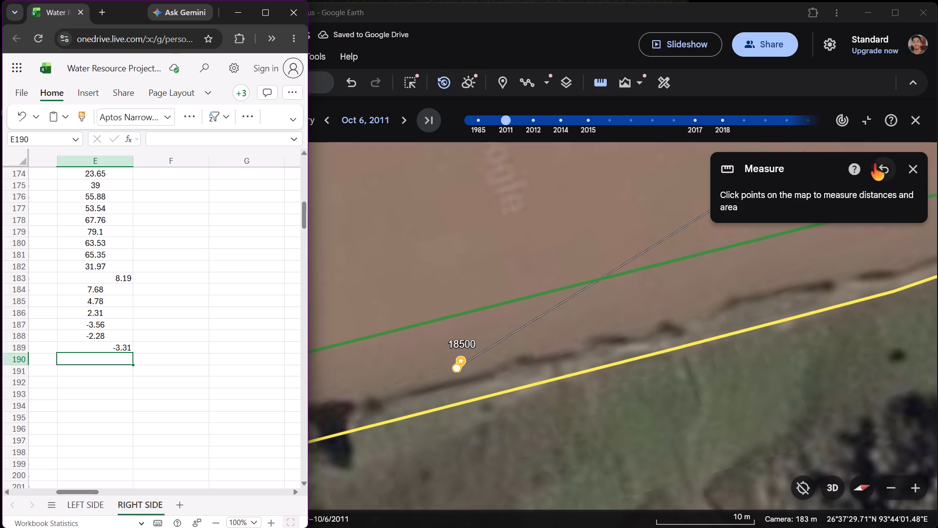
pyautogui.click(881, 165)
# Measure the distance from the chainage 18600 marker to the yellow bank line.
pyautogui.scroll(-12, 522, 298)
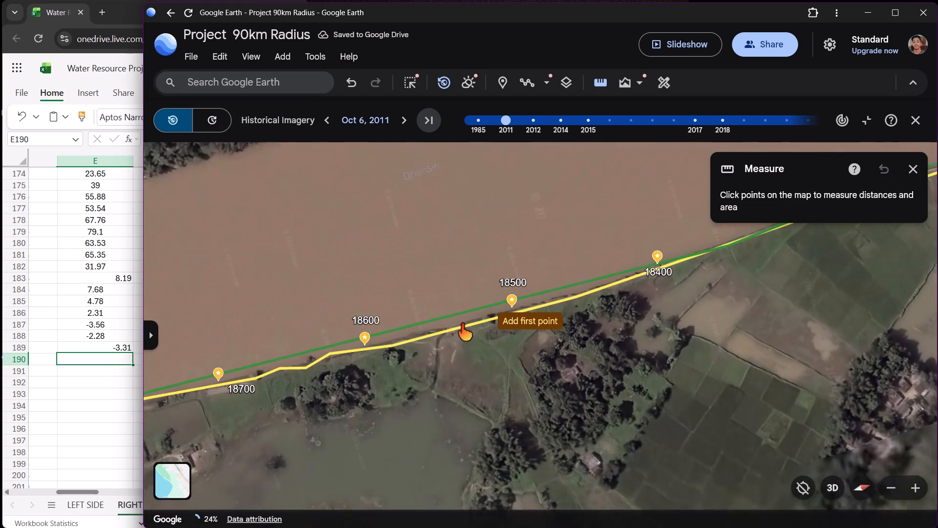
pyautogui.scroll(18, 378, 344)
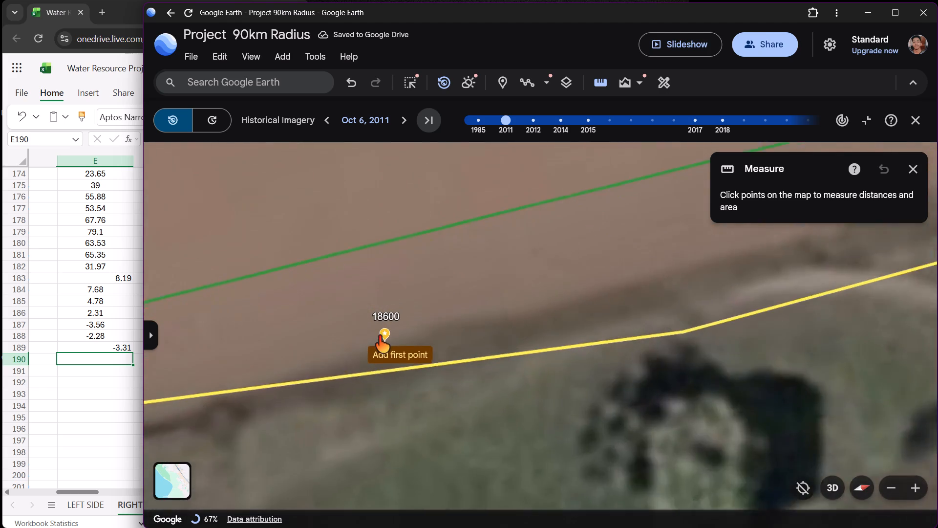
pyautogui.scroll(6, 382, 336)
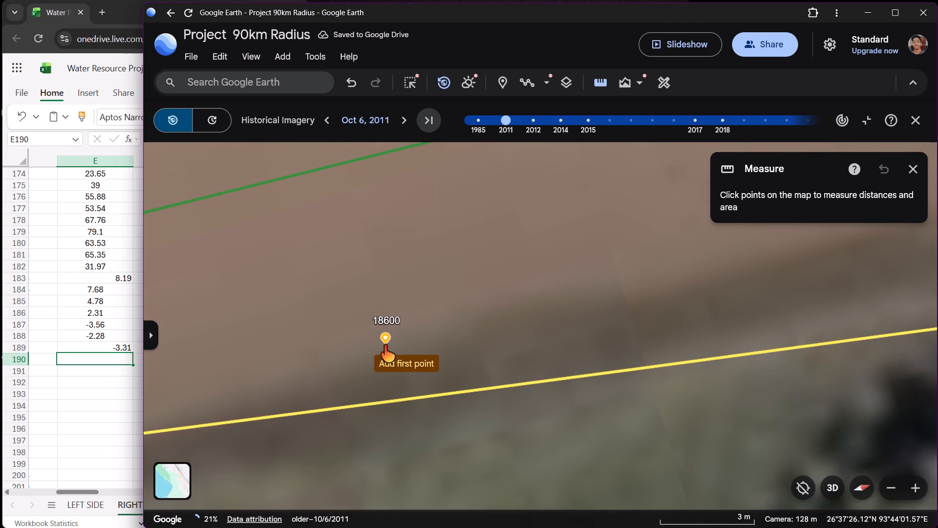
pyautogui.click(384, 345)
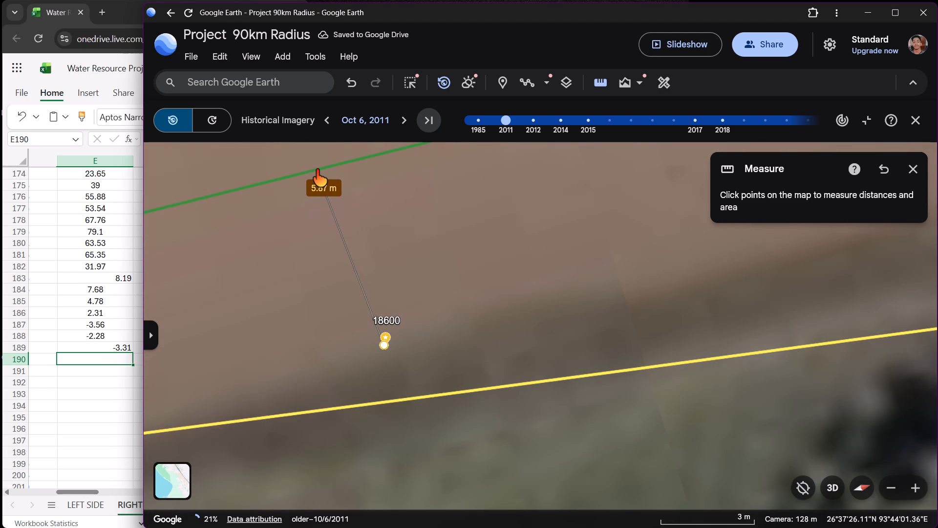
# Enter -1.69 as the 2011-2016 value in cell E190 and clear the measuring point from the map.
pyautogui.click(99, 360)
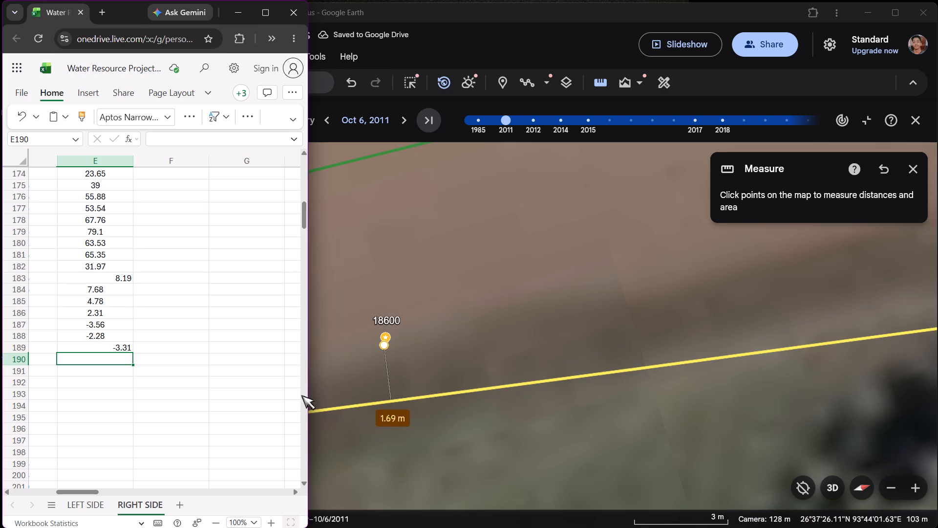
pyautogui.click(104, 357)
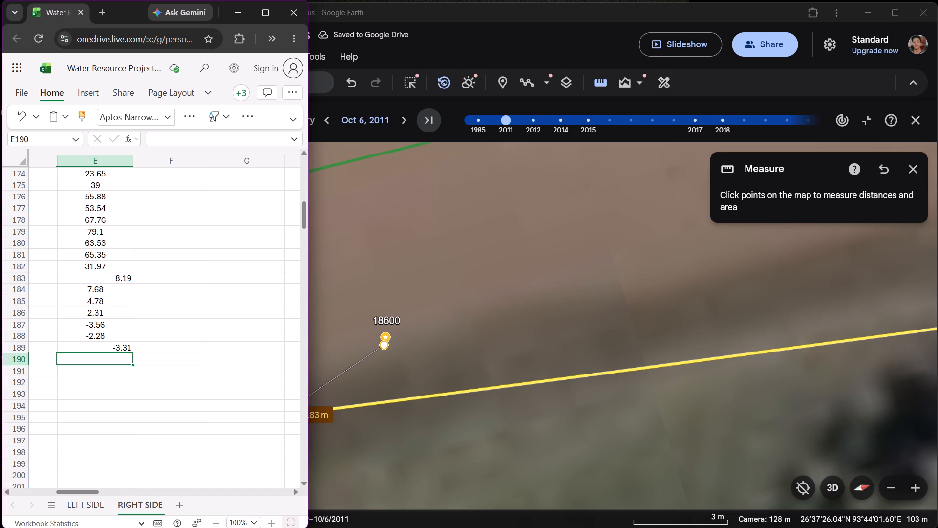
pyautogui.press('-')
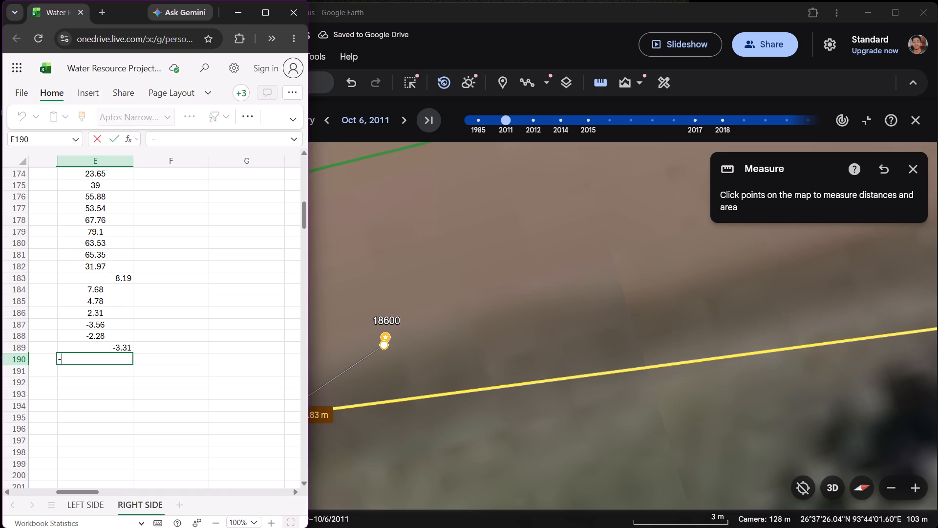
pyautogui.press('1')
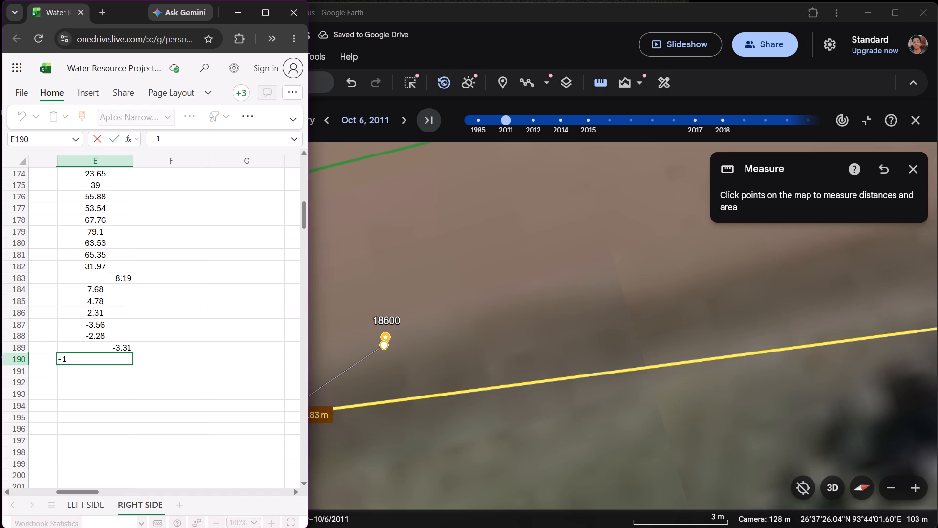
pyautogui.write('.69')
pyautogui.press('Return')
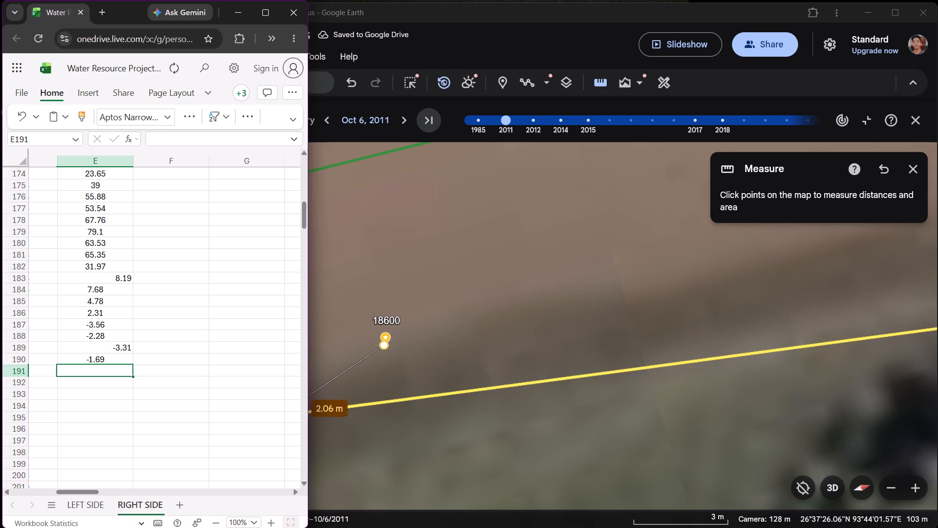
pyautogui.moveTo(84, 494); pyautogui.dragTo(72, 492)
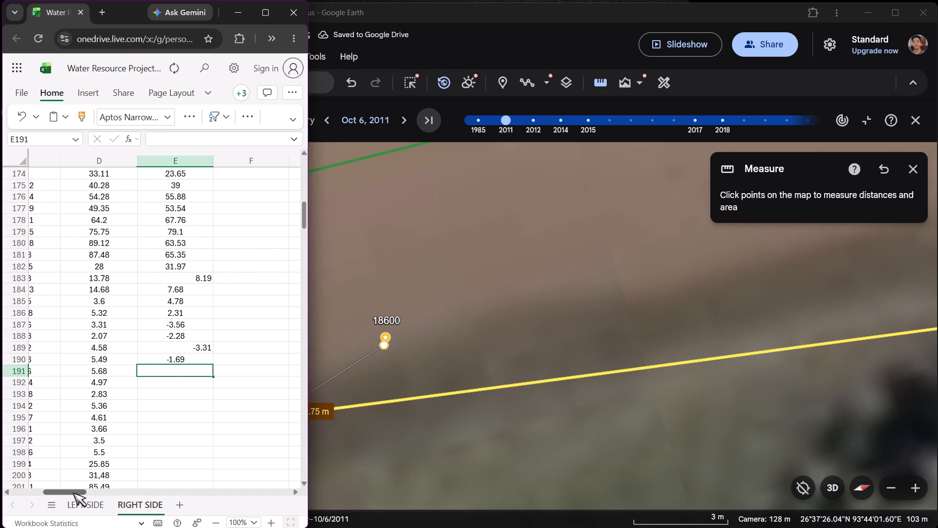
pyautogui.moveTo(72, 492); pyautogui.dragTo(55, 492)
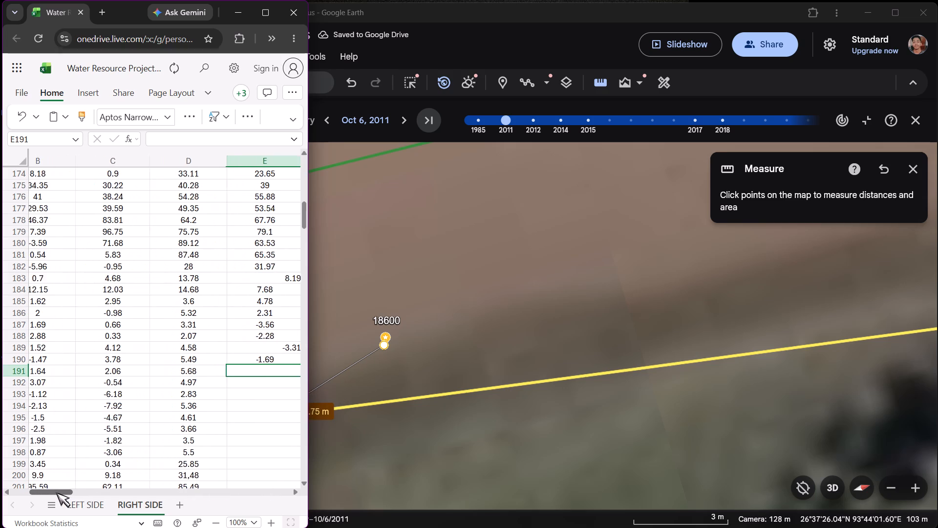
pyautogui.moveTo(55, 492); pyautogui.dragTo(41, 493)
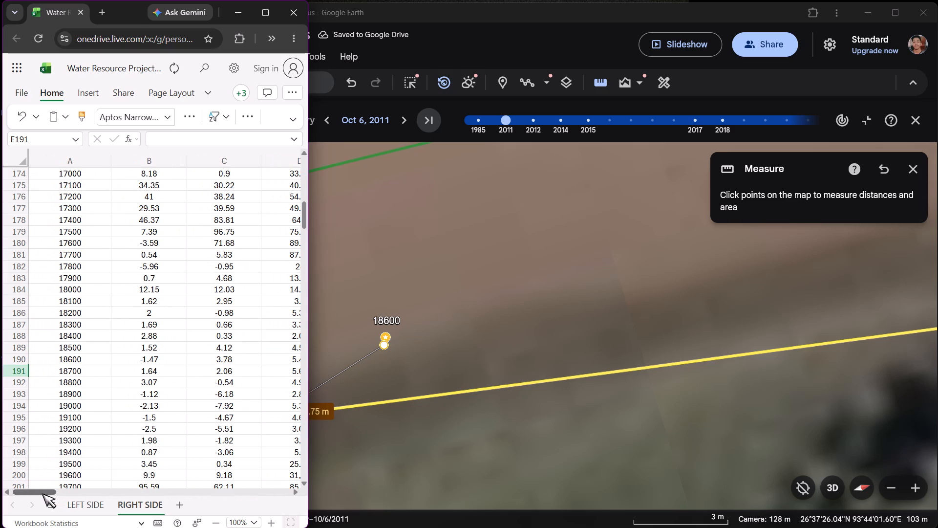
pyautogui.moveTo(41, 493); pyautogui.dragTo(71, 493)
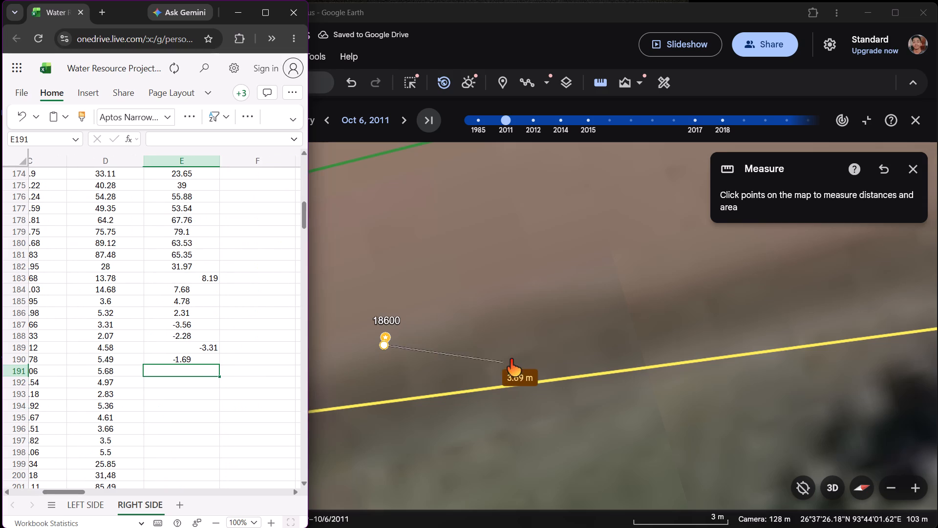
pyautogui.click(860, 195)
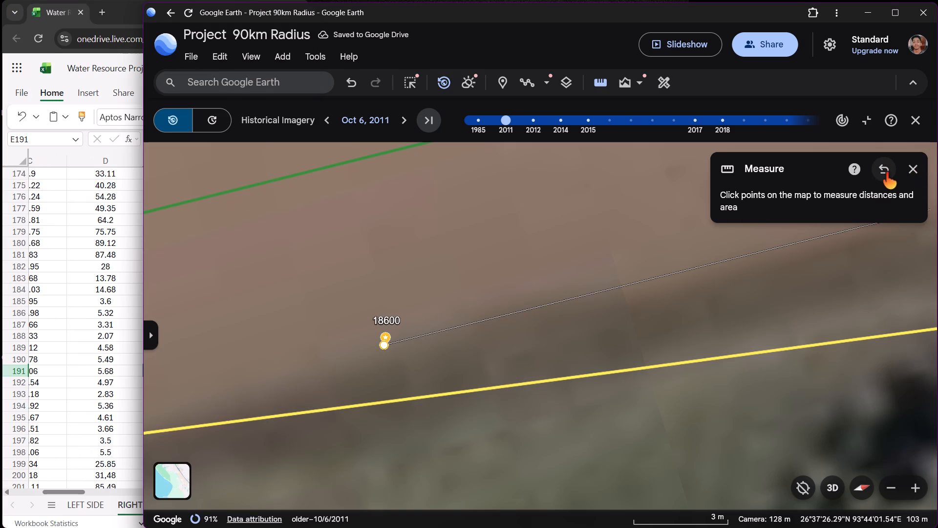
pyautogui.click(886, 172)
# Measure the distance from the chainage 18700 marker to the yellow bank line.
pyautogui.scroll(-15, 391, 345)
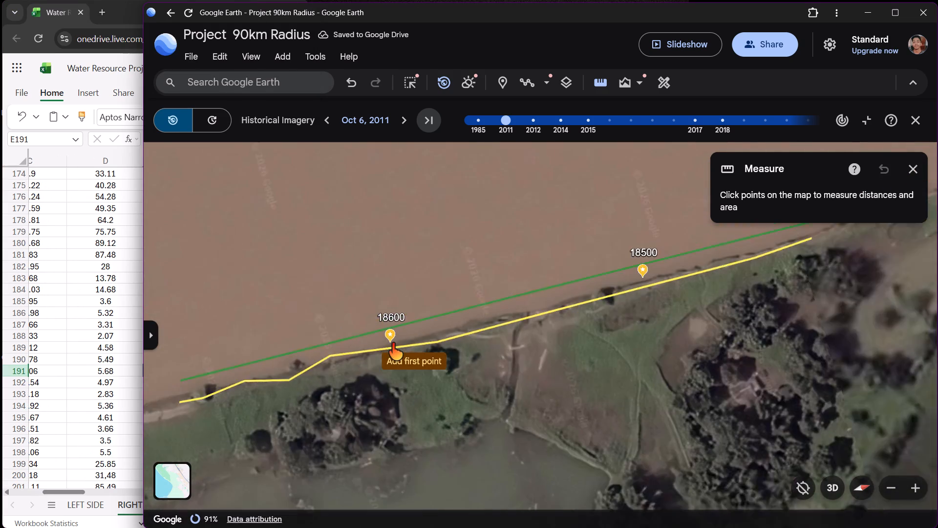
pyautogui.moveTo(268, 398); pyautogui.dragTo(457, 372)
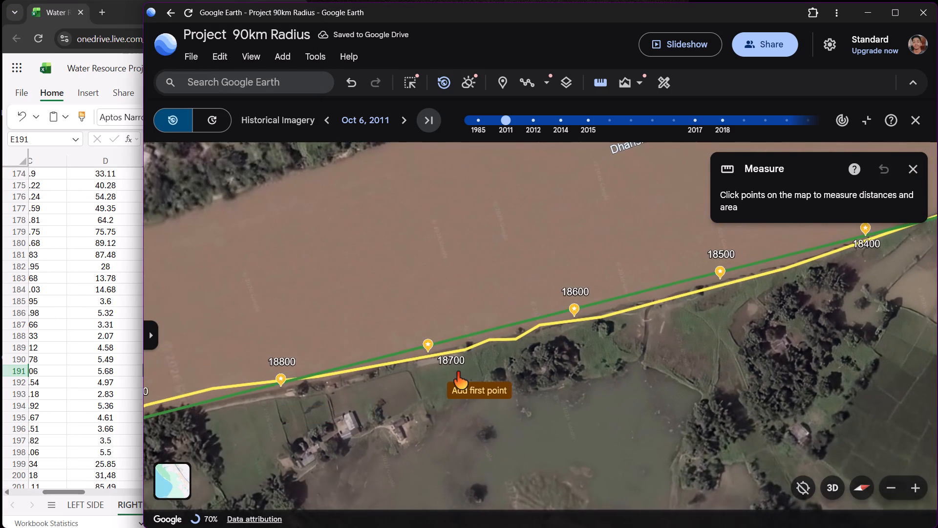
pyautogui.scroll(6, 453, 369)
pyautogui.scroll(12, 399, 359)
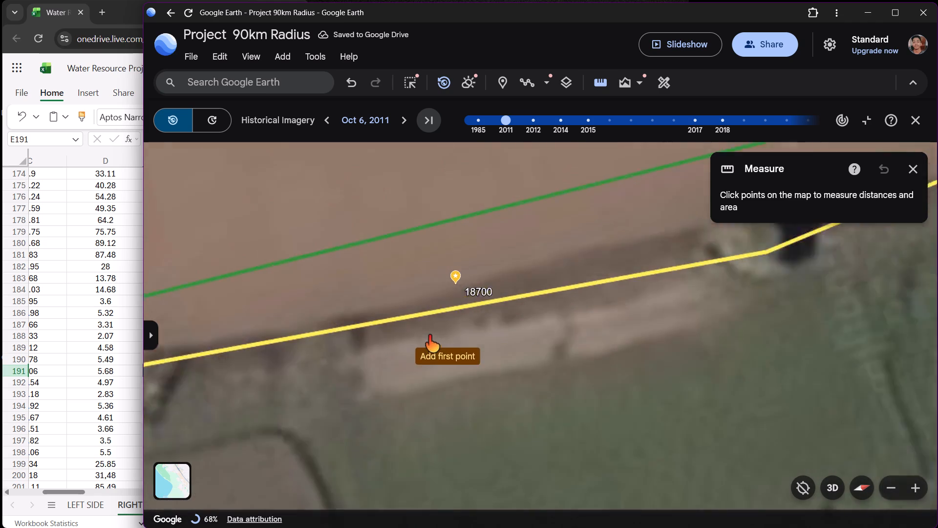
pyautogui.moveTo(477, 304); pyautogui.dragTo(431, 458)
pyautogui.scroll(6, 432, 414)
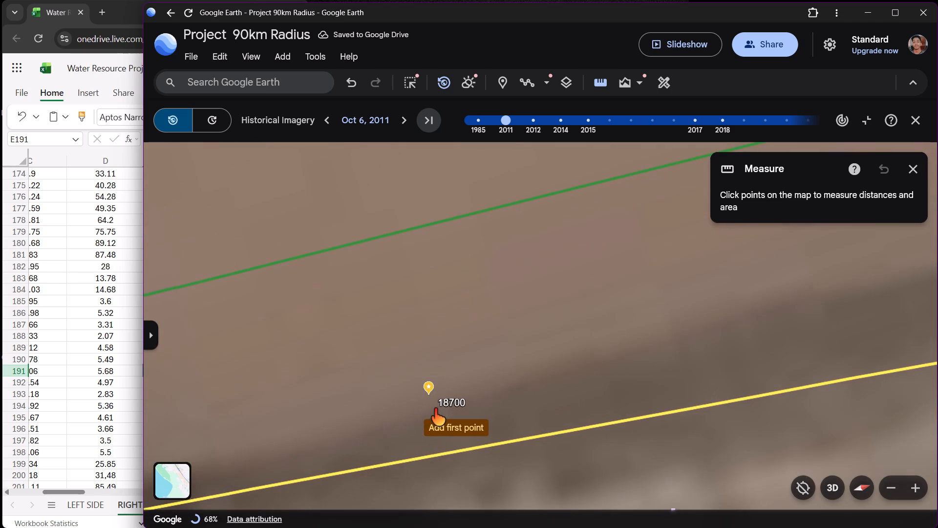
pyautogui.scroll(5, 436, 406)
pyautogui.moveTo(409, 406); pyautogui.dragTo(426, 334)
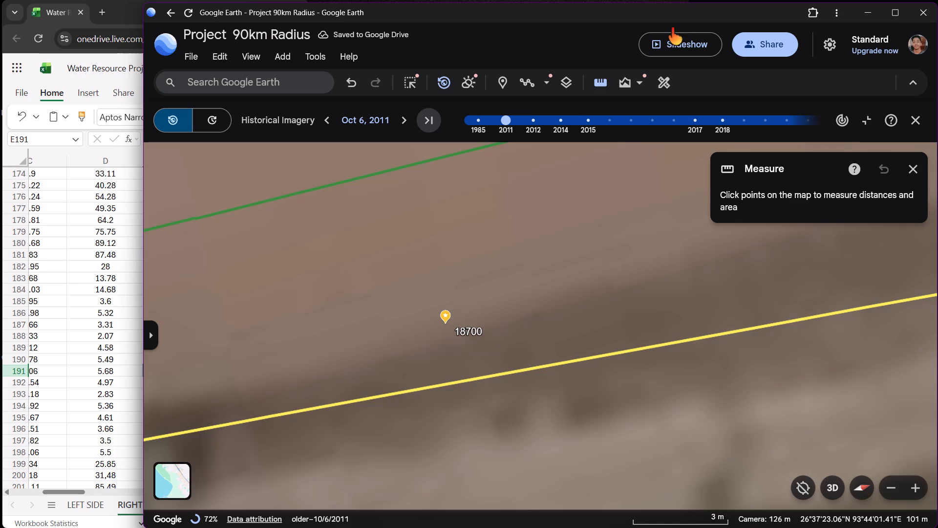
pyautogui.scroll(4, 439, 328)
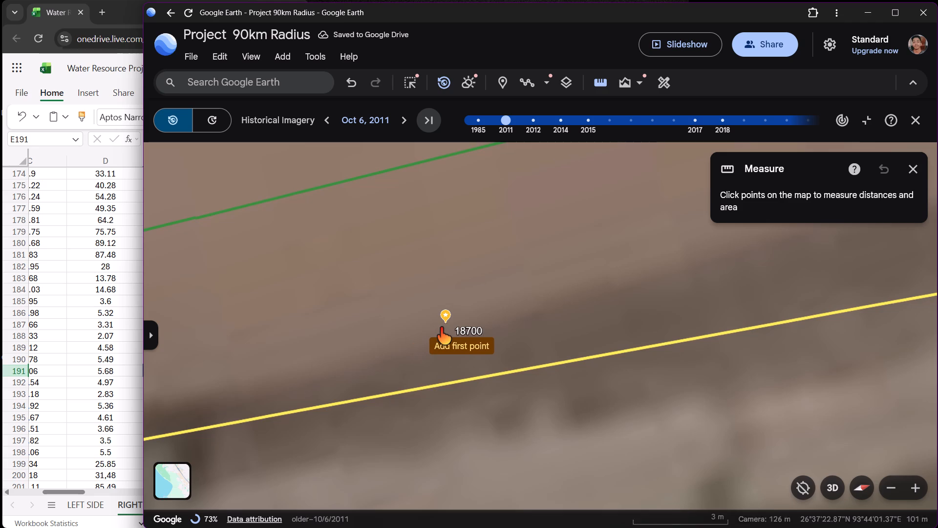
pyautogui.click(444, 323)
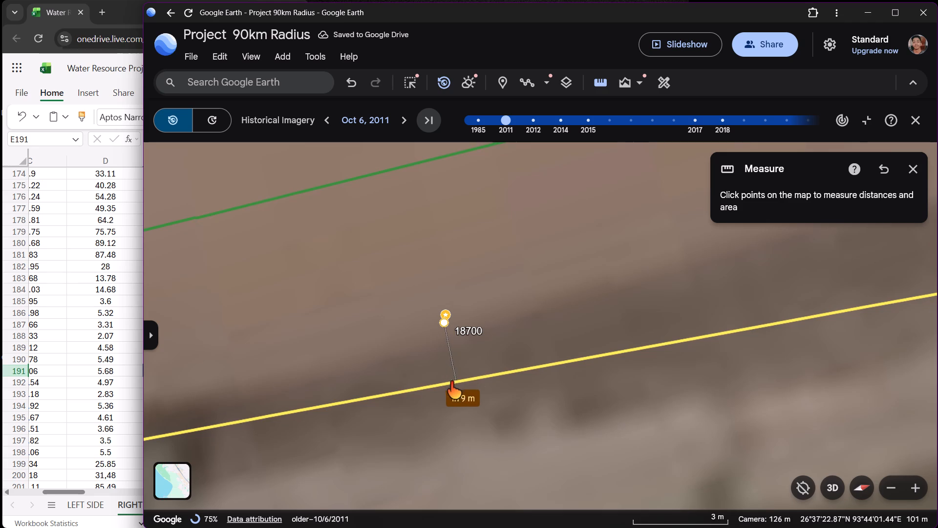
# Enter -1,79 as the 2011-2016 value for chainage 18700 in cell E191 and clear the measuring point from the map.
pyautogui.scroll(-5, 113, 456)
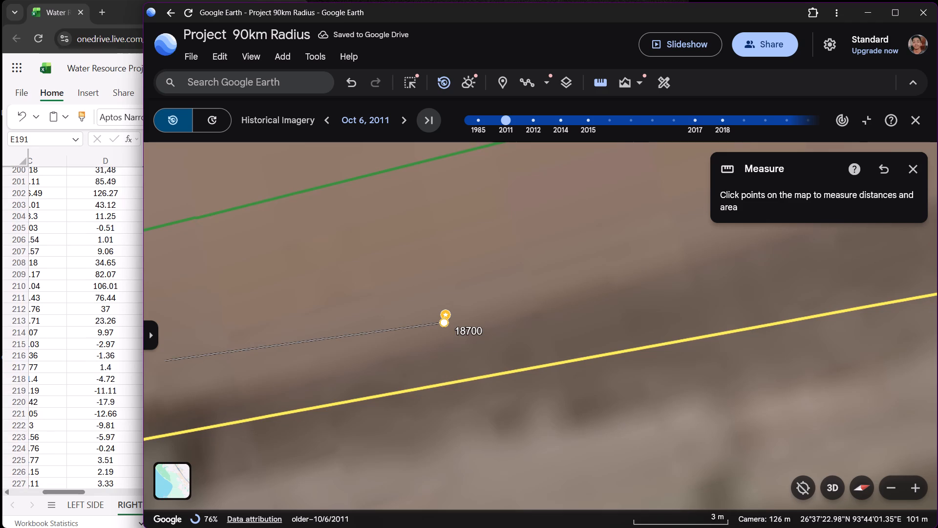
pyautogui.moveTo(74, 491); pyautogui.dragTo(93, 488)
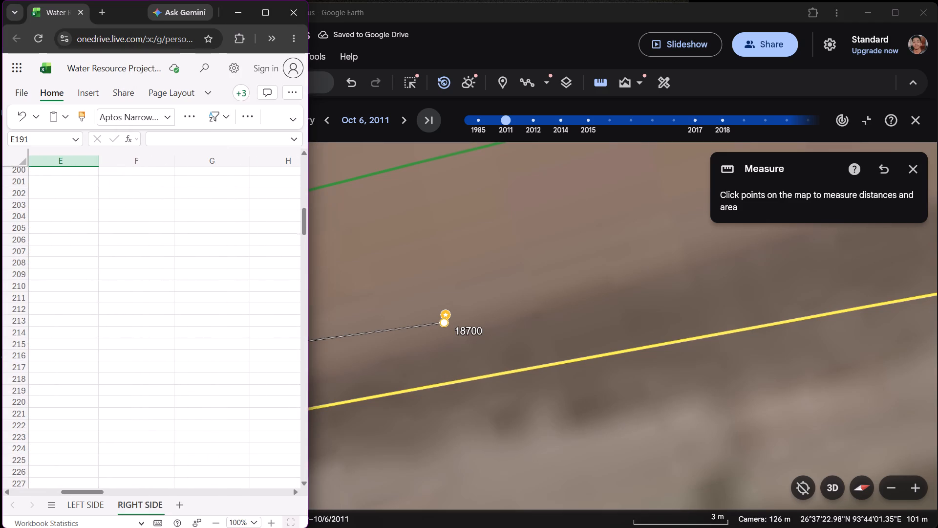
pyautogui.scroll(8, 54, 430)
pyautogui.scroll(-4, 54, 422)
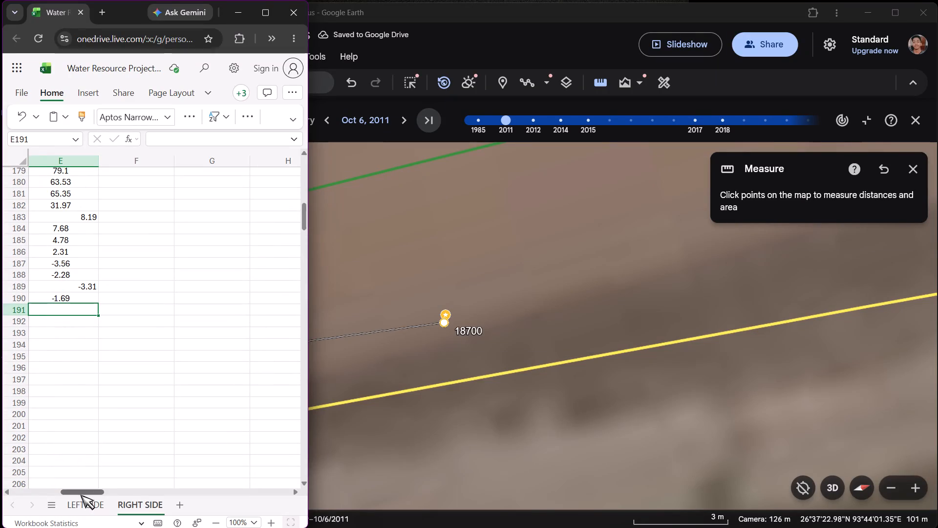
pyautogui.moveTo(80, 494); pyautogui.dragTo(66, 494)
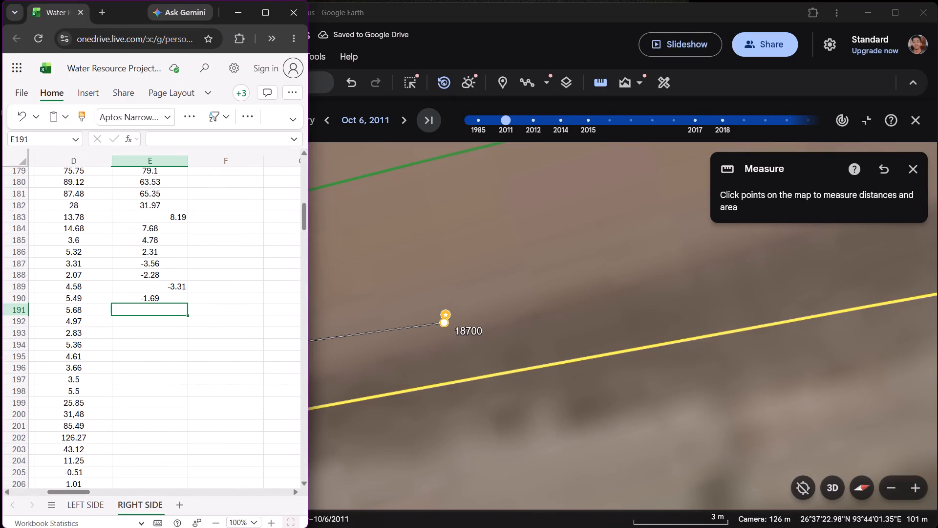
pyautogui.moveTo(66, 492); pyautogui.dragTo(14, 490)
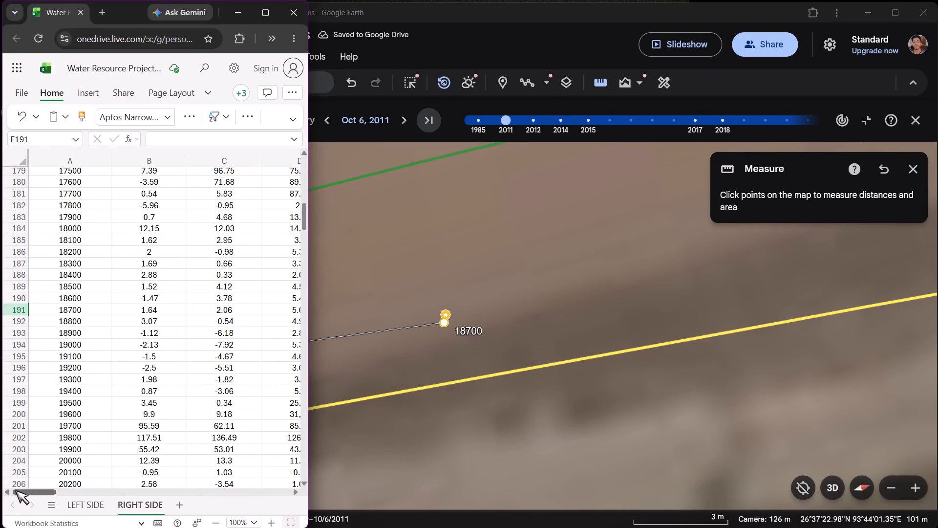
pyautogui.moveTo(14, 490); pyautogui.dragTo(69, 487)
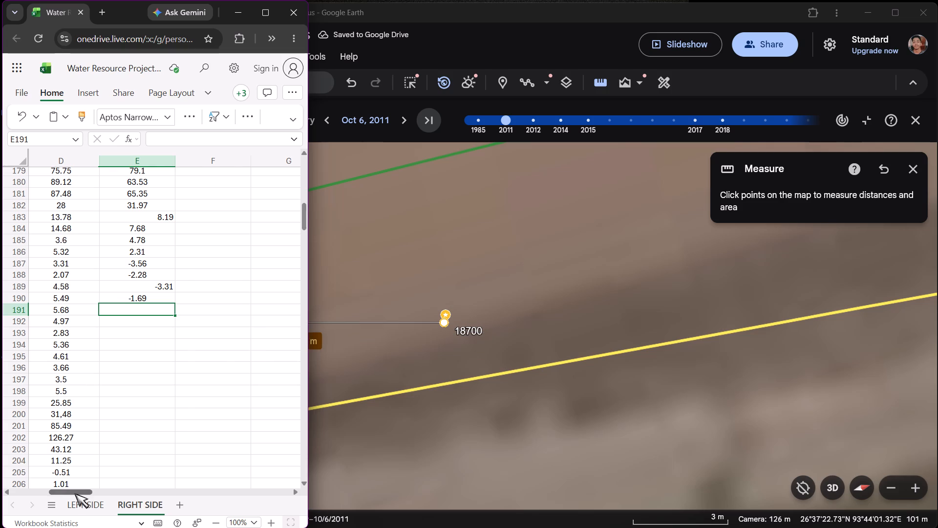
pyautogui.moveTo(74, 493); pyautogui.dragTo(74, 483)
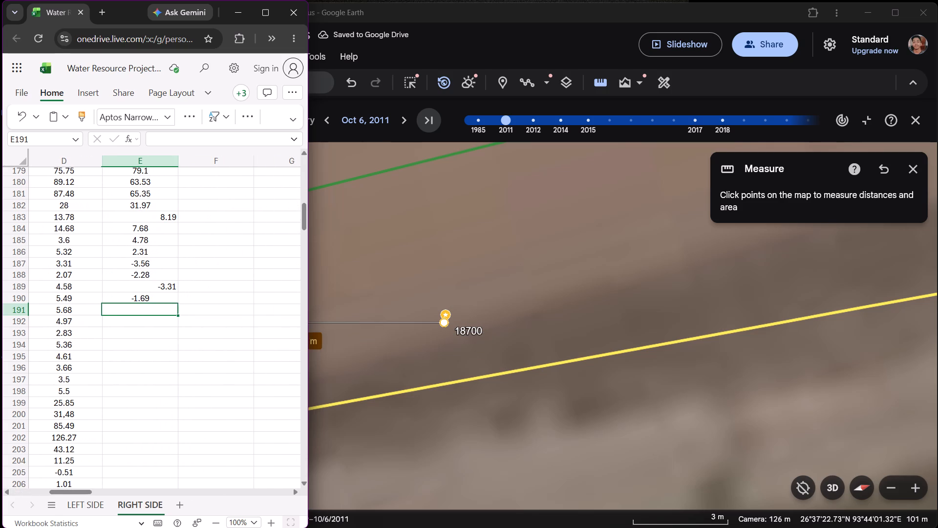
pyautogui.click(142, 309)
pyautogui.press('-')
pyautogui.write('1,79')
pyautogui.press('Return')
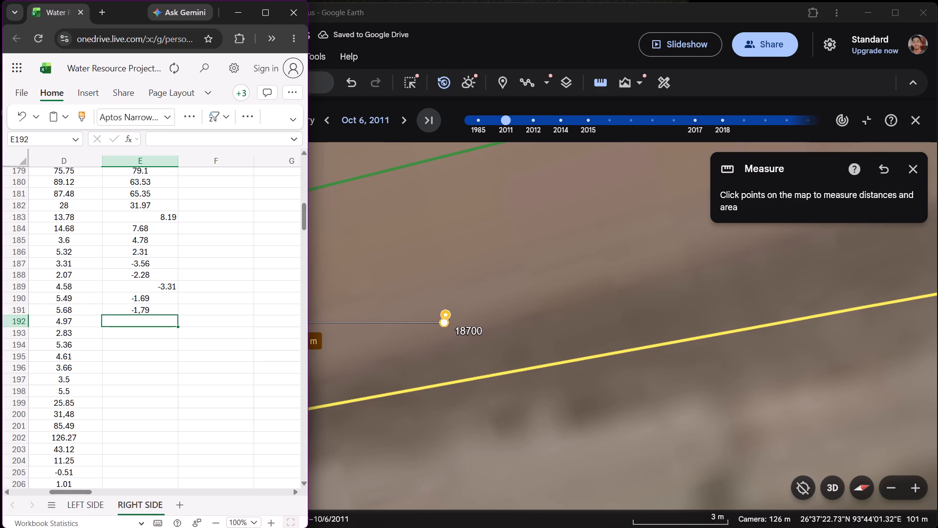
pyautogui.click(862, 197)
pyautogui.click(889, 169)
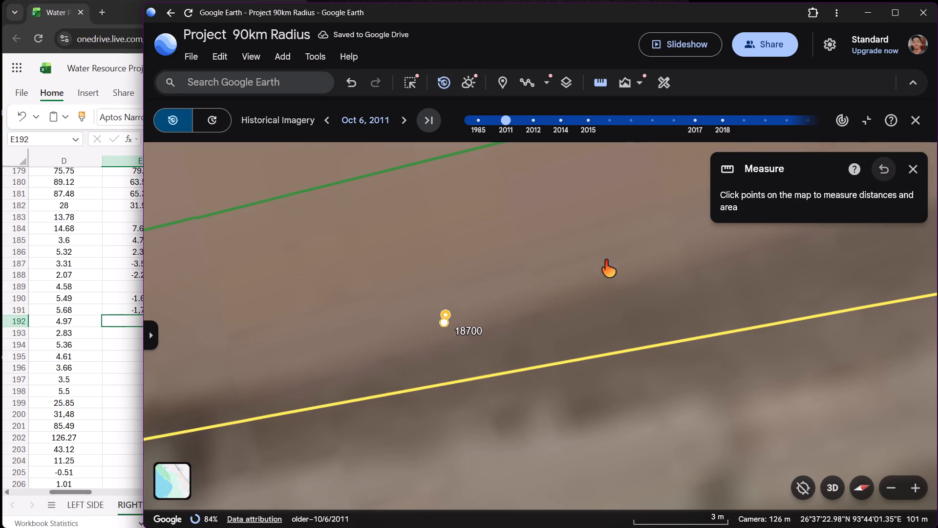
# Measure the distance from the chainage 18800 marker to the yellow bank line.
pyautogui.scroll(-14, 505, 291)
pyautogui.moveTo(356, 361); pyautogui.dragTo(597, 253)
pyautogui.scroll(2, 432, 298)
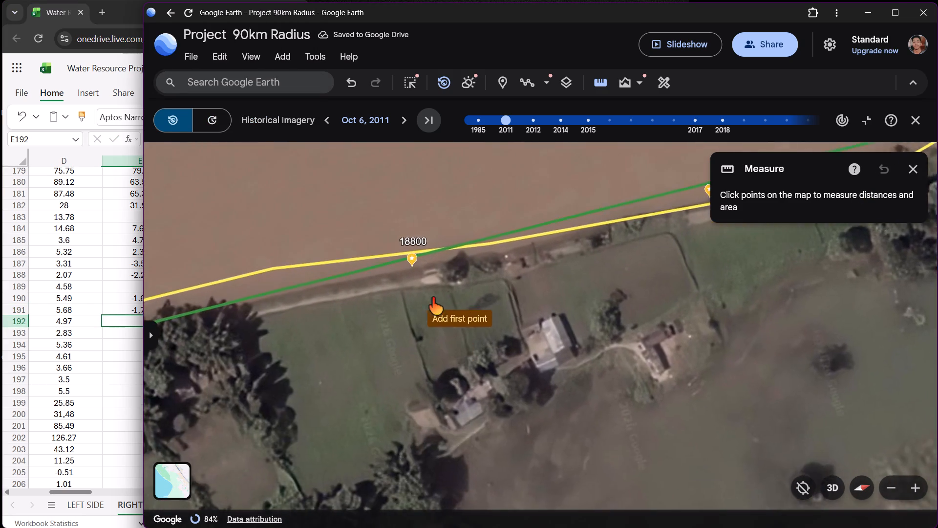
pyautogui.scroll(4, 432, 298)
pyautogui.scroll(6, 425, 239)
pyautogui.moveTo(409, 228); pyautogui.dragTo(428, 397)
pyautogui.scroll(6, 418, 367)
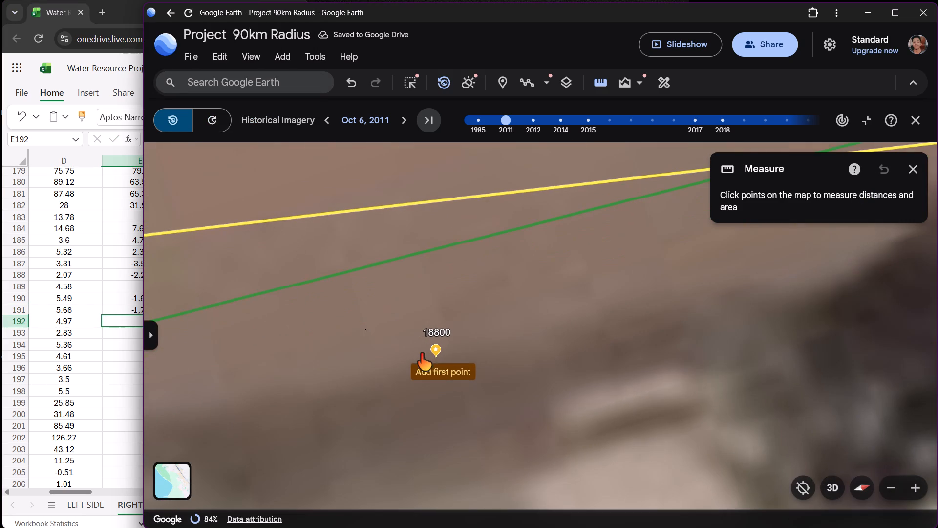
pyautogui.scroll(5, 430, 355)
pyautogui.click(434, 356)
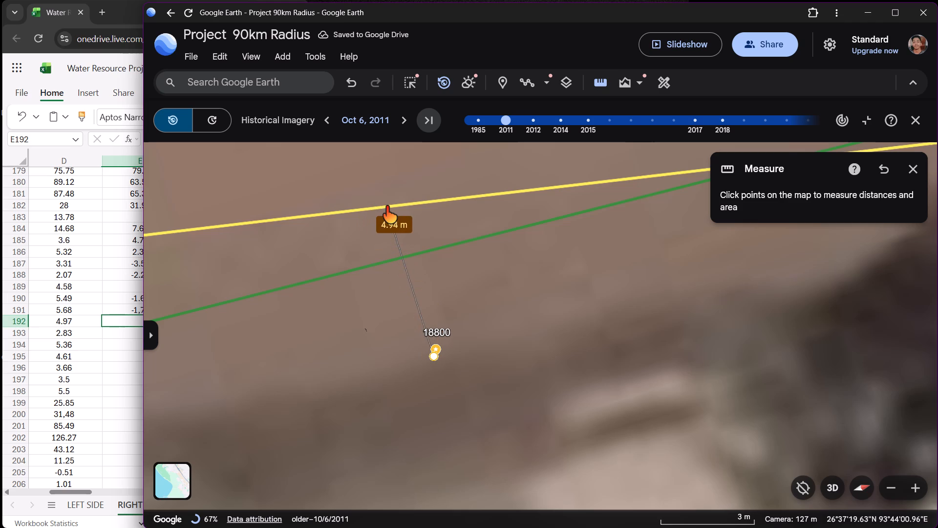
# Enter 4.94 as the 2011-2016 value for chainage 18800 in cell E192 and clear the measuring point from the map.
pyautogui.click(129, 325)
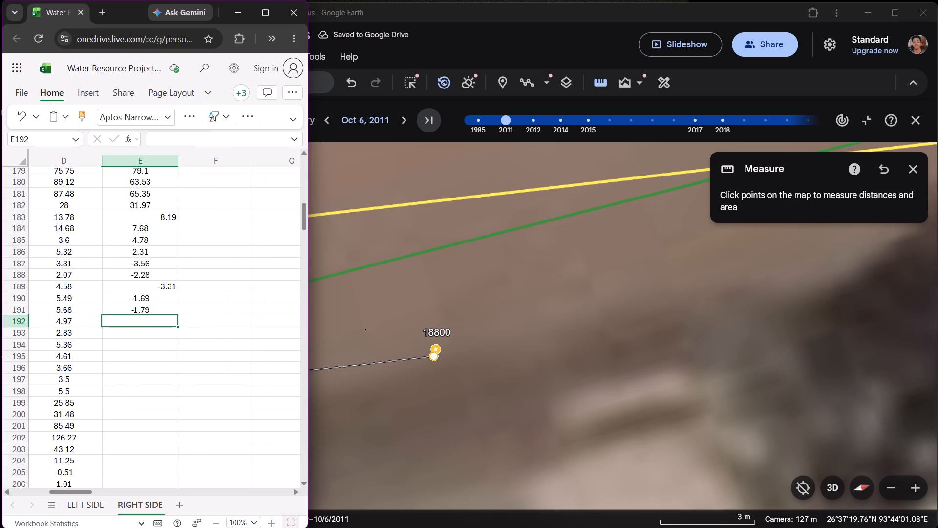
pyautogui.write('4.94')
pyautogui.press('Return')
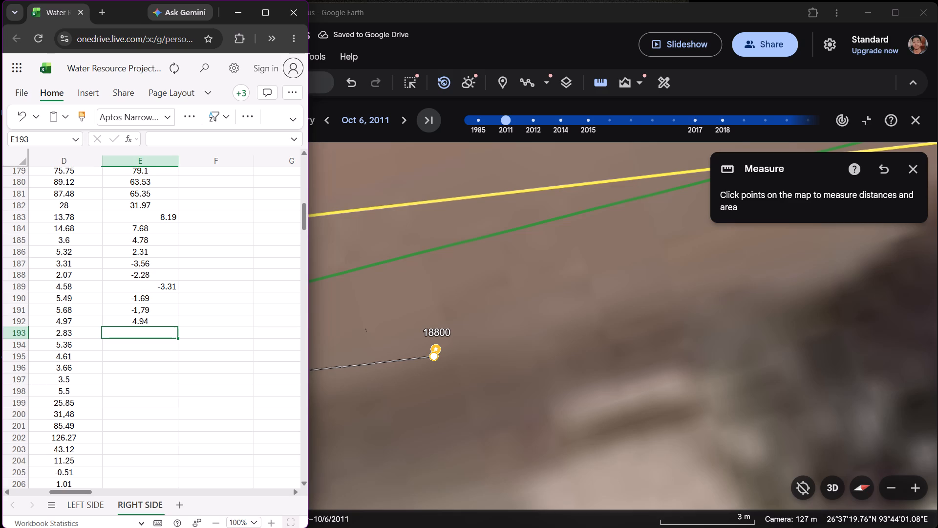
pyautogui.click(849, 190)
pyautogui.click(887, 172)
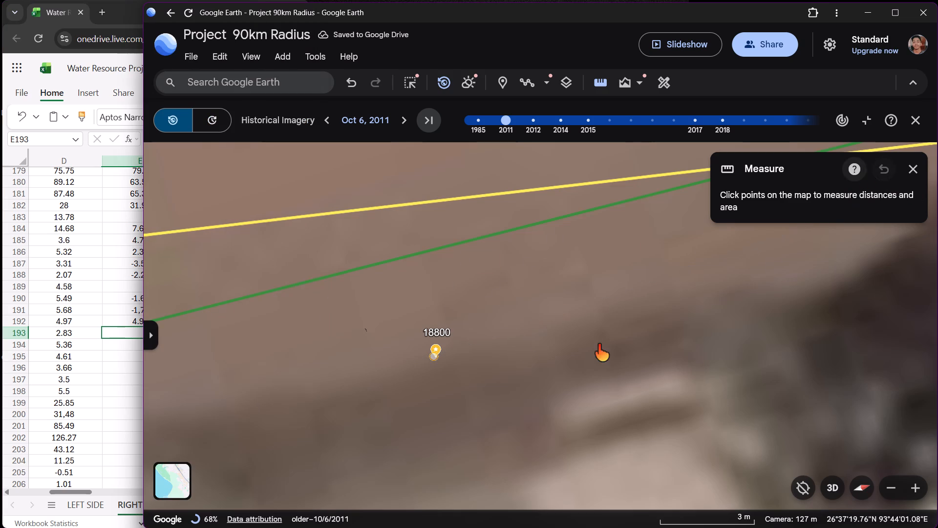
# Measure the distance from the chainage 18900 marker to the yellow bank line.
pyautogui.scroll(-15, 483, 347)
pyautogui.moveTo(364, 393); pyautogui.dragTo(639, 285)
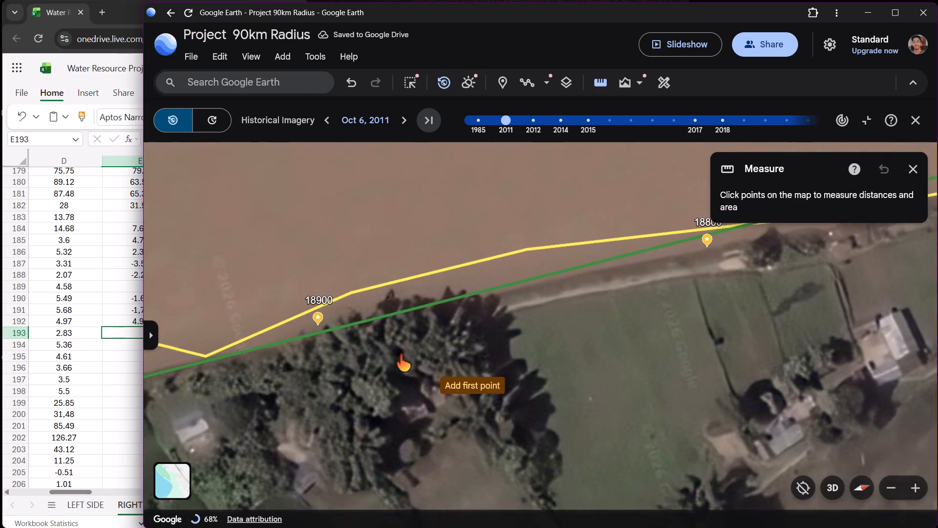
pyautogui.scroll(12, 341, 332)
pyautogui.moveTo(360, 322); pyautogui.dragTo(383, 464)
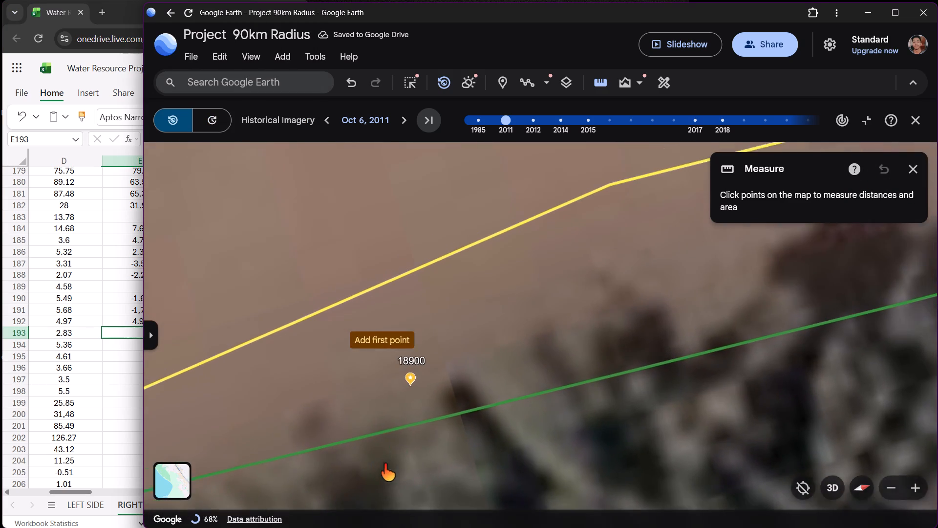
pyautogui.scroll(6, 408, 445)
pyautogui.scroll(1, 417, 397)
pyautogui.click(417, 397)
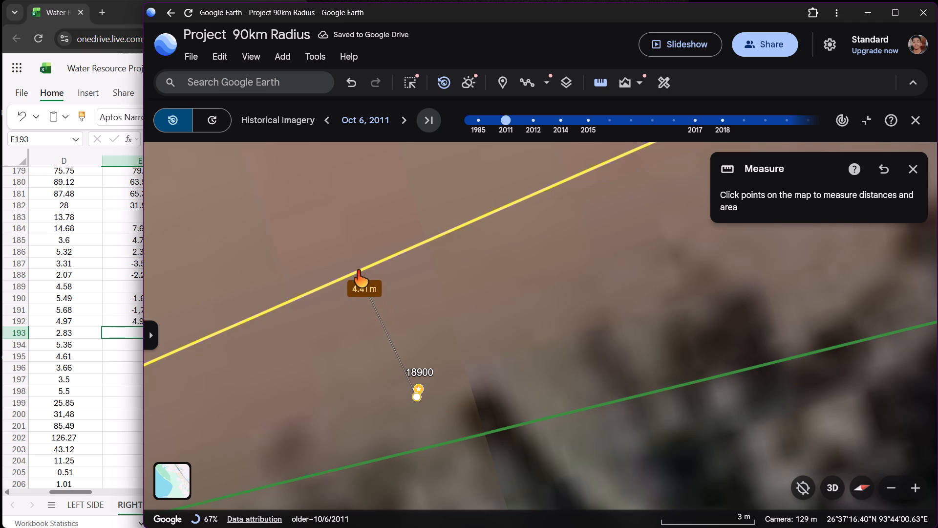
# Enter 4.41 as the 2011-2016 value for chainage 18900 in cell E193 and clear the measuring point from the map.
pyautogui.click(124, 332)
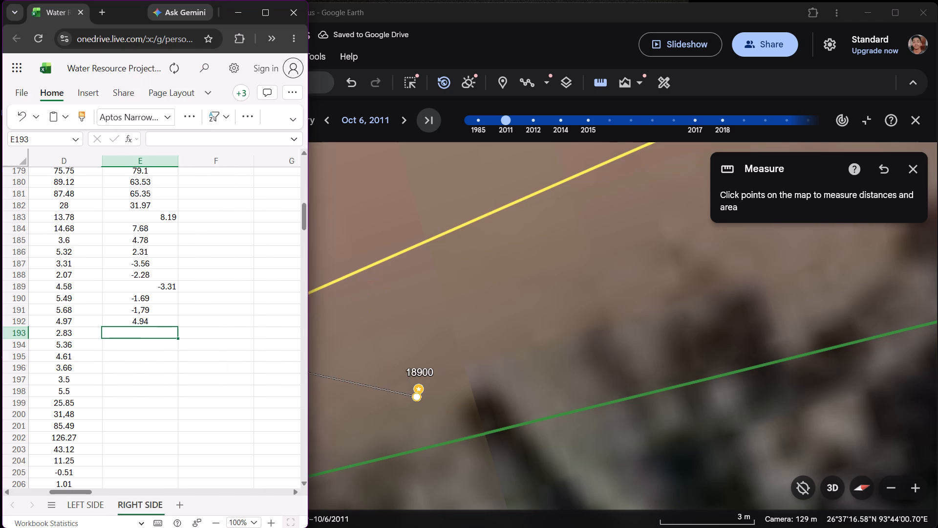
pyautogui.write('4.41')
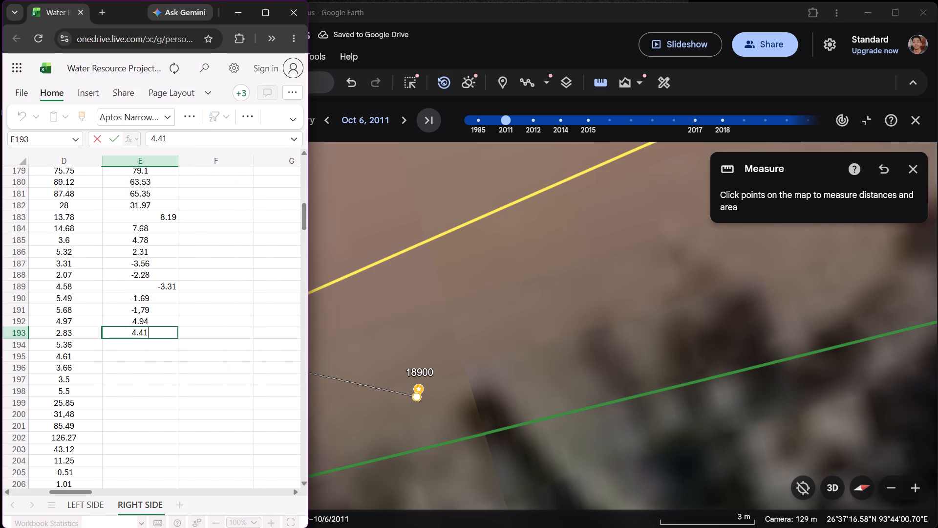
pyautogui.press('Return')
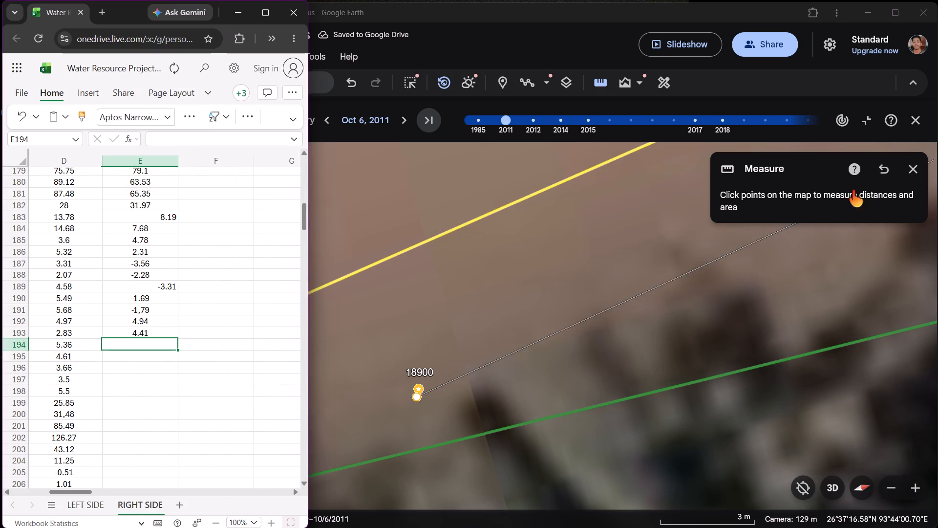
pyautogui.click(842, 199)
pyautogui.click(884, 166)
# Measure the distance from the chainage 19000 marker to the yellow bank line.
pyautogui.scroll(-6, 527, 349)
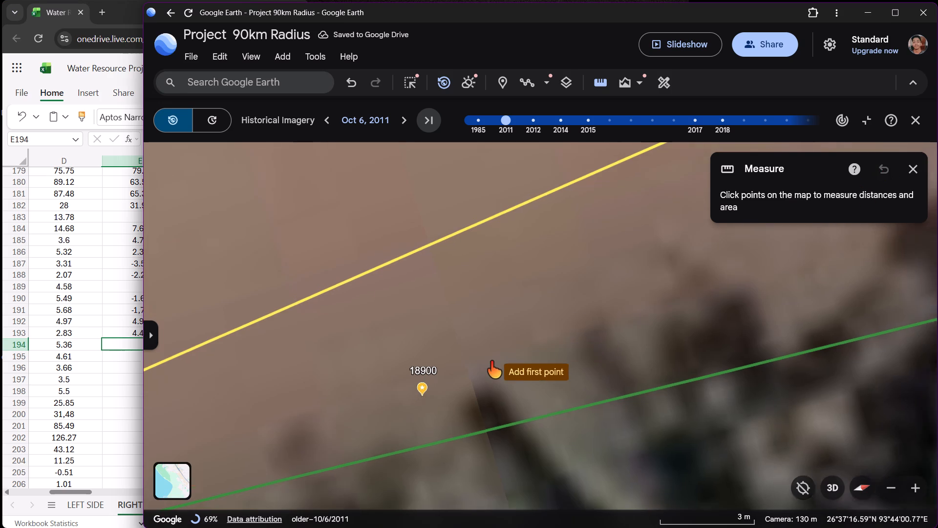
pyautogui.scroll(-8, 482, 362)
pyautogui.moveTo(432, 374); pyautogui.dragTo(615, 270)
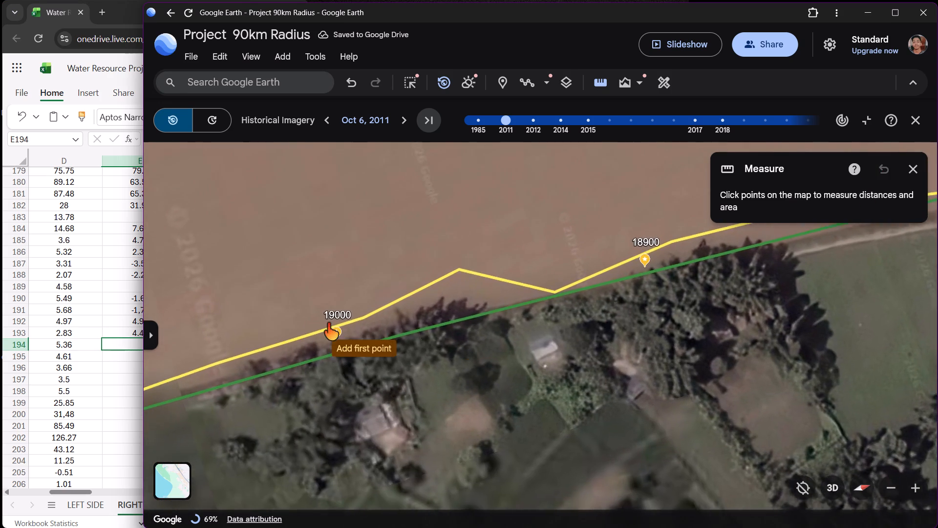
pyautogui.scroll(12, 335, 328)
pyautogui.scroll(7, 379, 346)
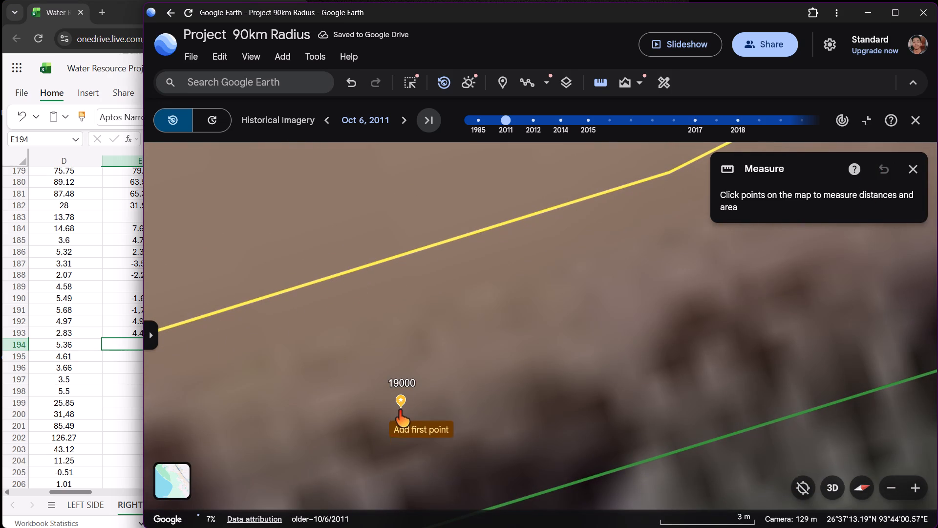
pyautogui.click(399, 407)
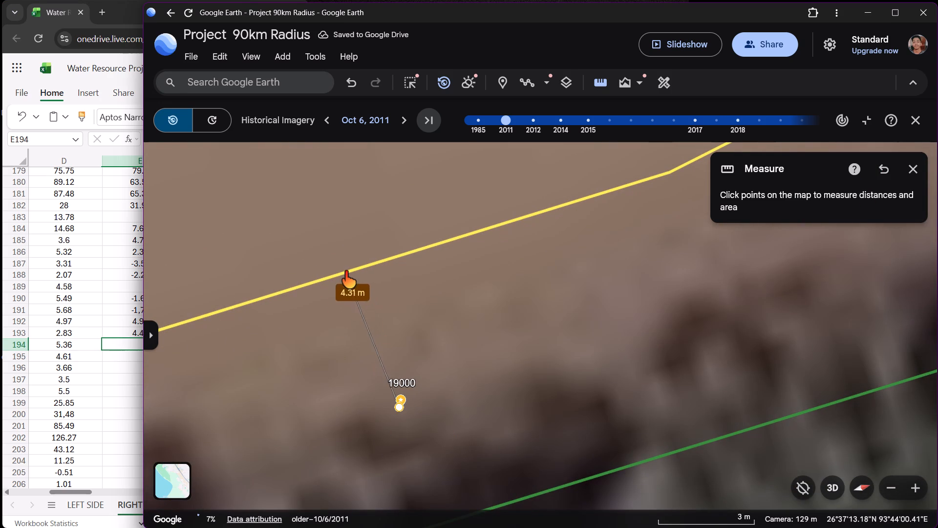
# Enter 4.52 as the 2011-2016 value for chainage 19000 in cell E194 and clear the measuring point from the map.
pyautogui.click(115, 347)
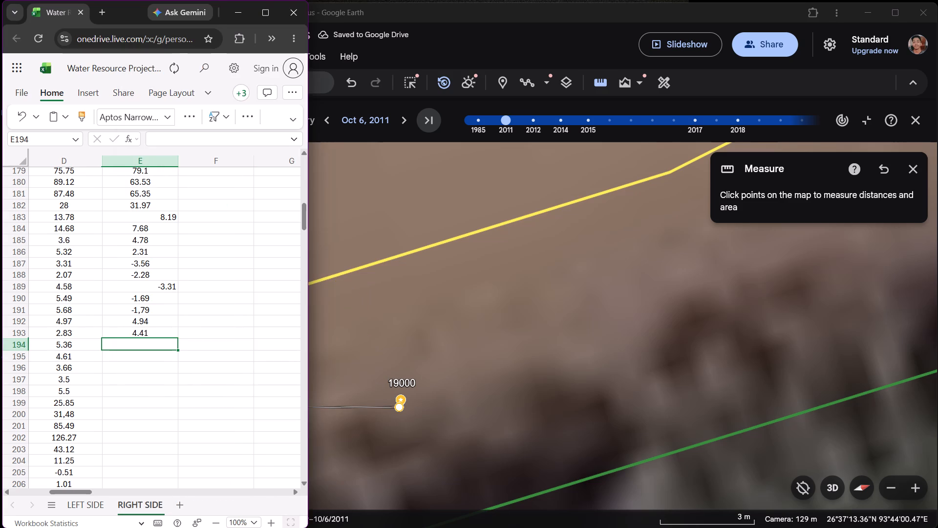
pyautogui.press('4')
pyautogui.press('.')
pyautogui.press('5')
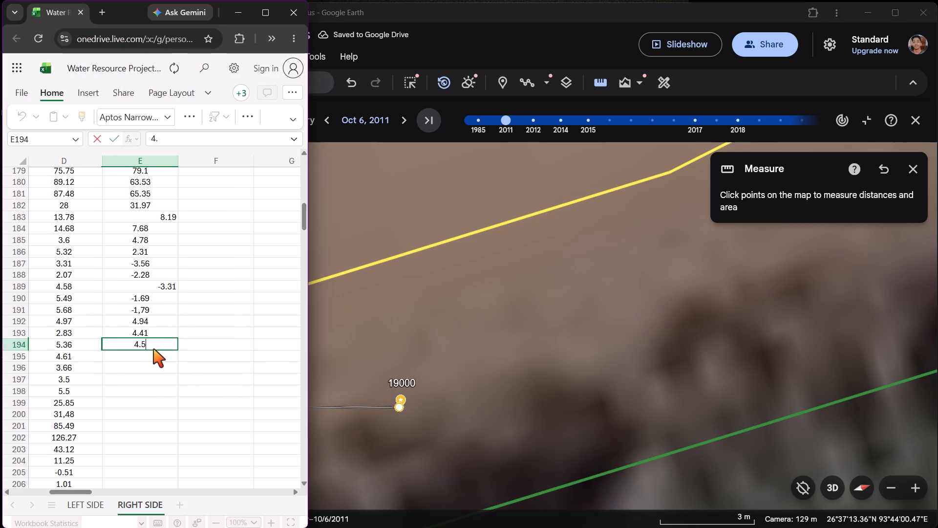
pyautogui.press('2')
pyautogui.press('Return')
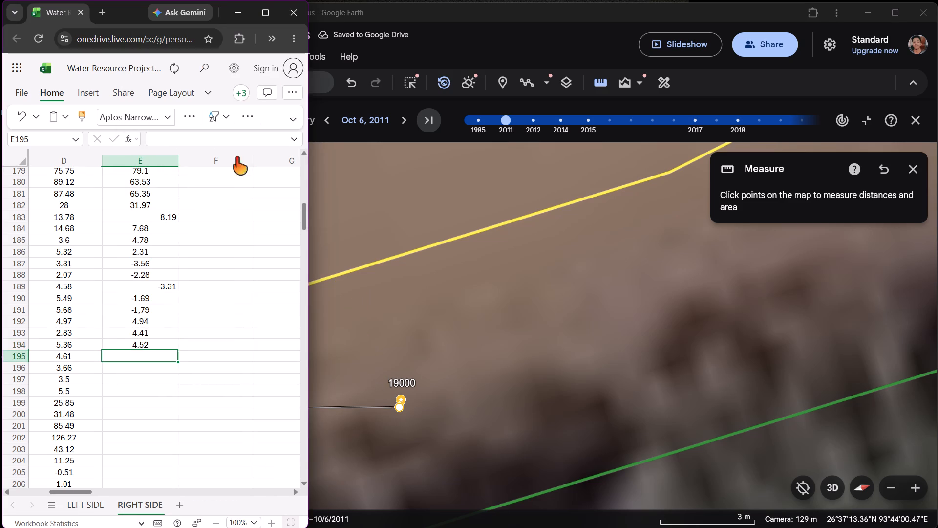
pyautogui.press('space')
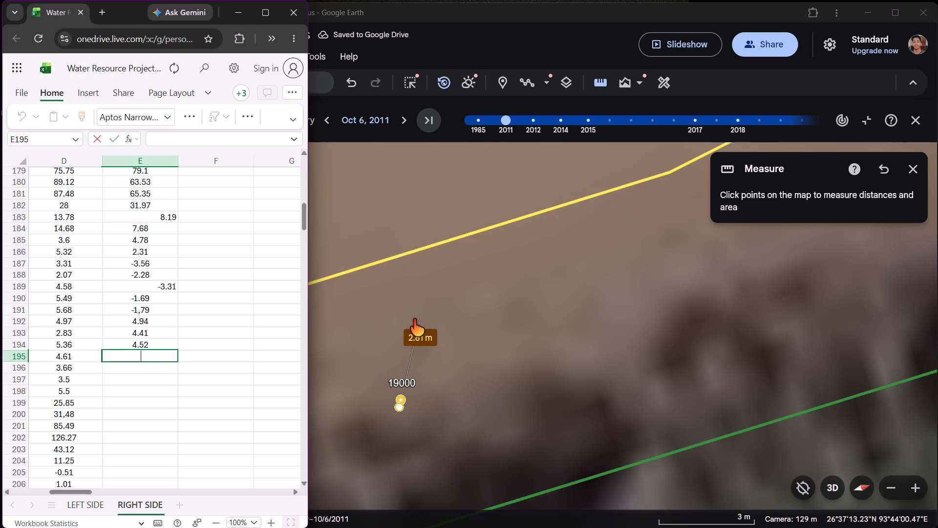
pyautogui.click(884, 160)
# Measure the distance from the chainage 19100 marker to the yellow bank line.
pyautogui.scroll(-7, 352, 301)
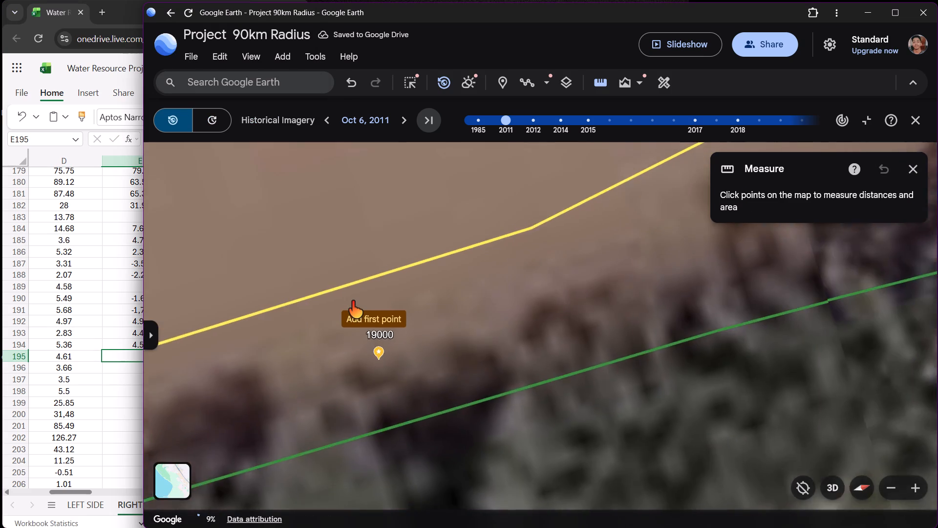
pyautogui.scroll(-11, 352, 301)
pyautogui.moveTo(252, 330); pyautogui.dragTo(429, 314)
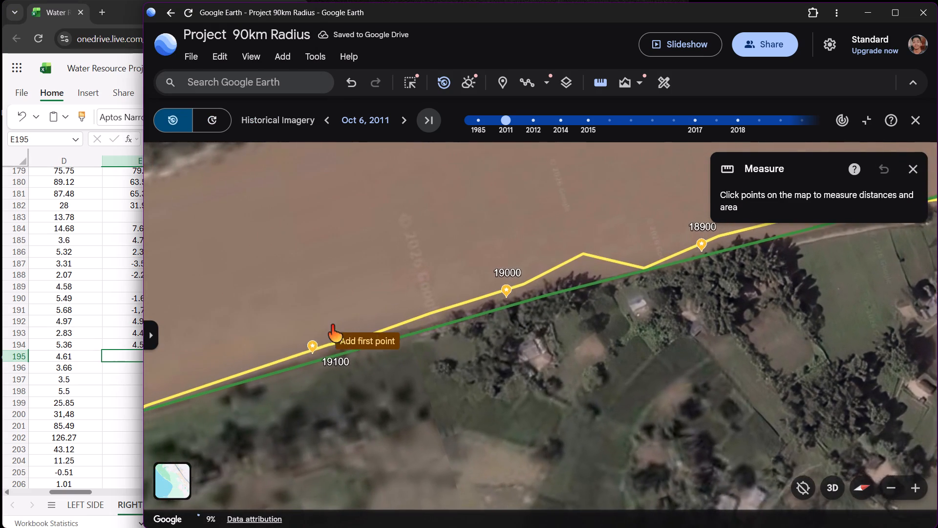
pyautogui.scroll(20, 317, 338)
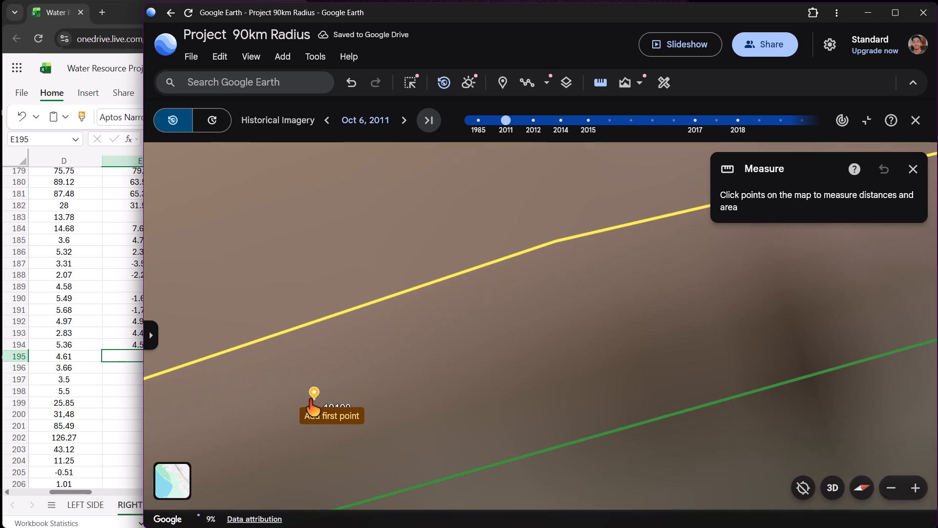
pyautogui.scroll(7, 302, 404)
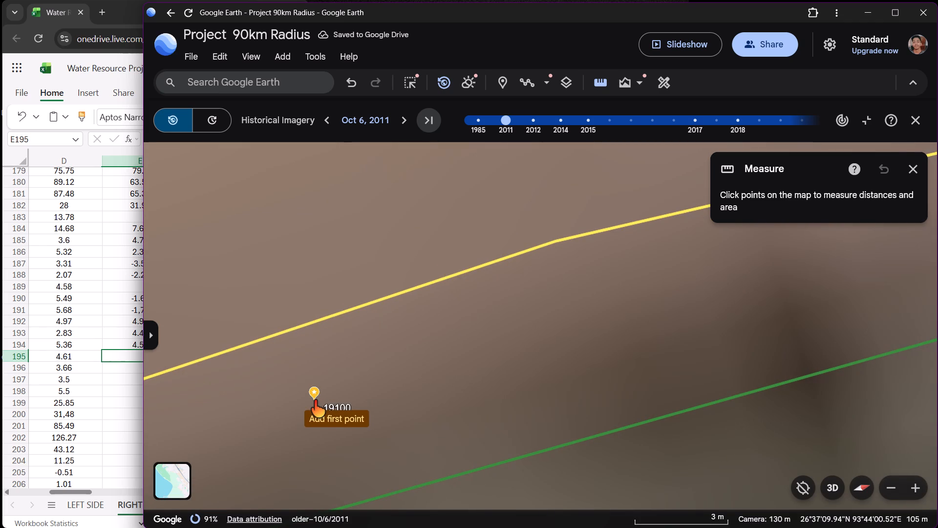
pyautogui.click(314, 399)
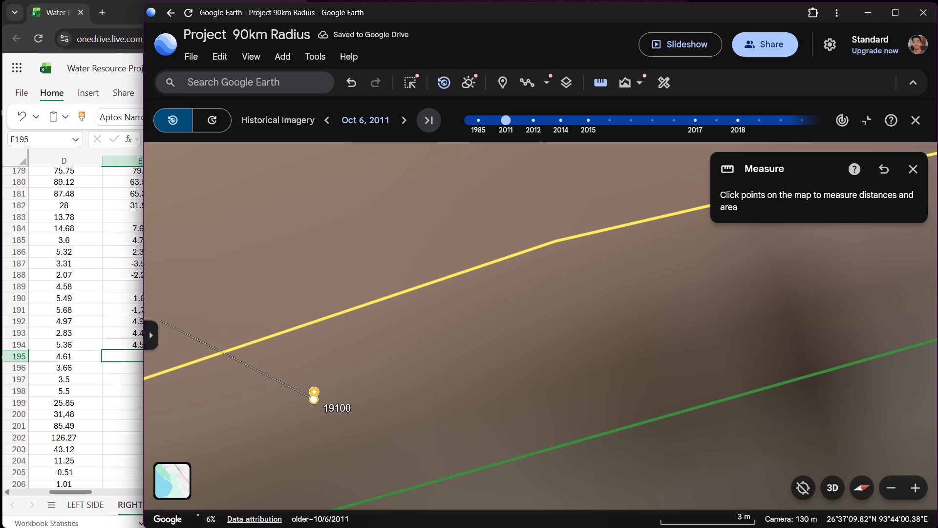
# Enter 2.45 as the 2011-2016 value for chainage 19100 in cell E195 of the RIGHT SIDE sheet.
pyautogui.click(123, 359)
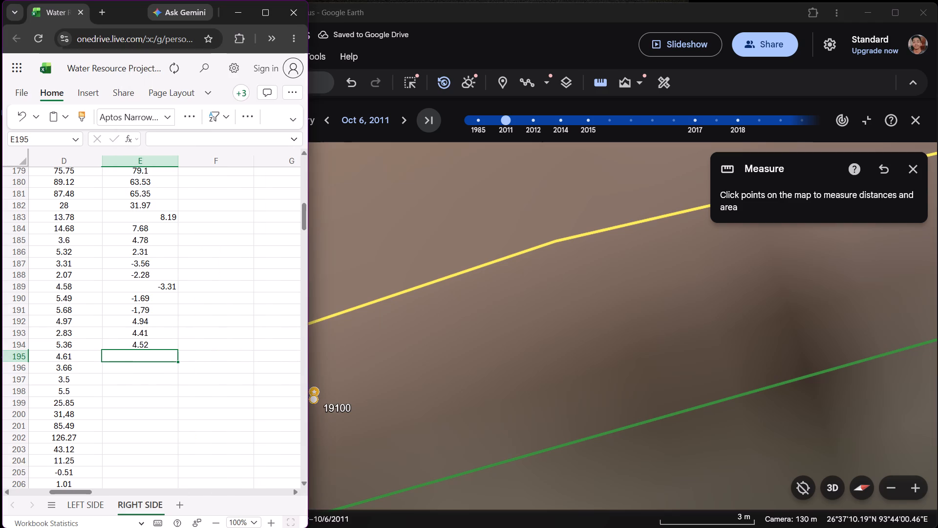
pyautogui.write('.45')
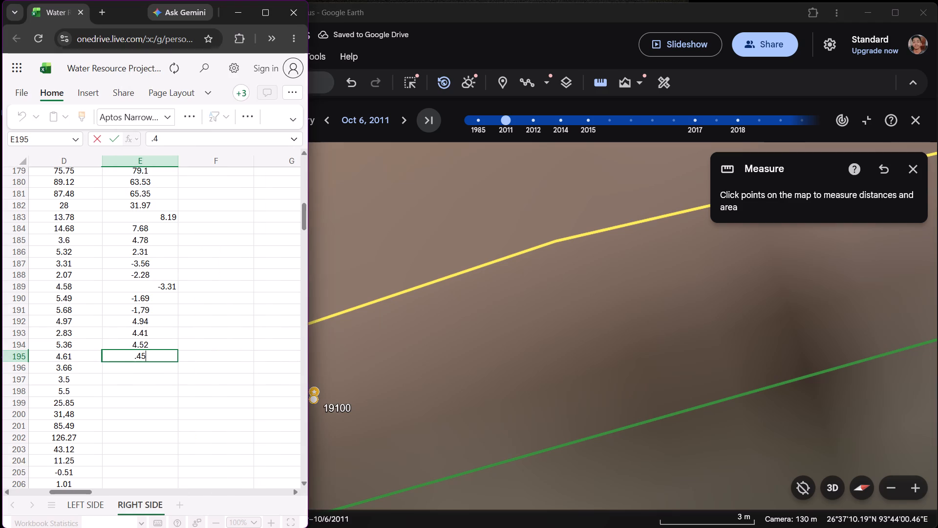
pyautogui.press('Left')
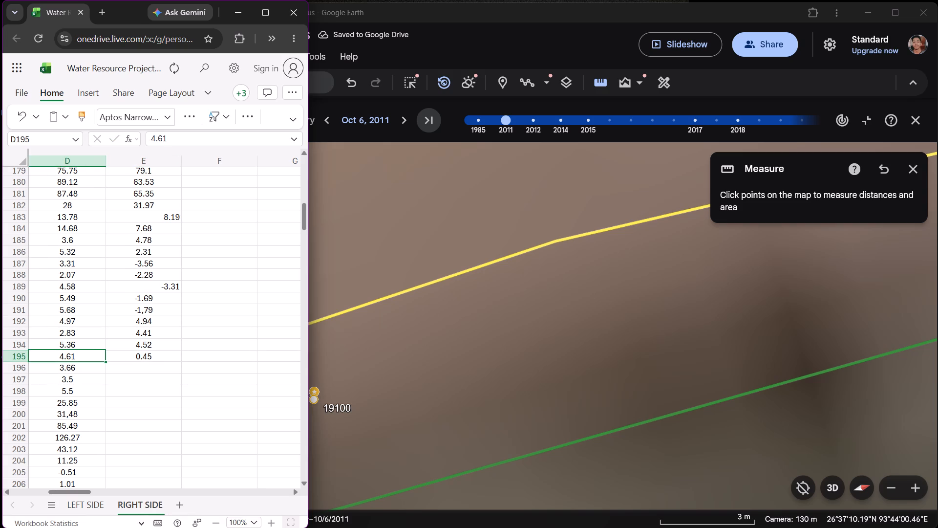
pyautogui.press('Right')
pyautogui.press('Right')
pyautogui.press('Left')
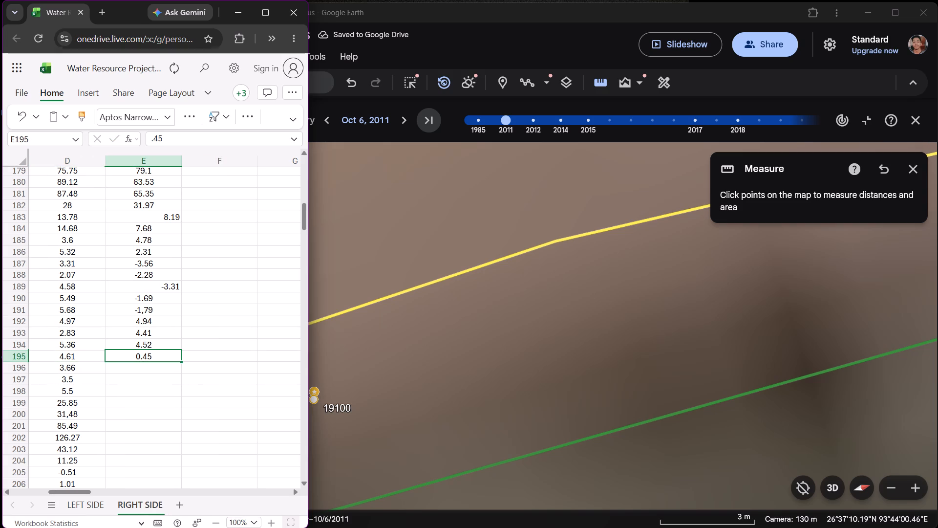
pyautogui.doubleClick(166, 355)
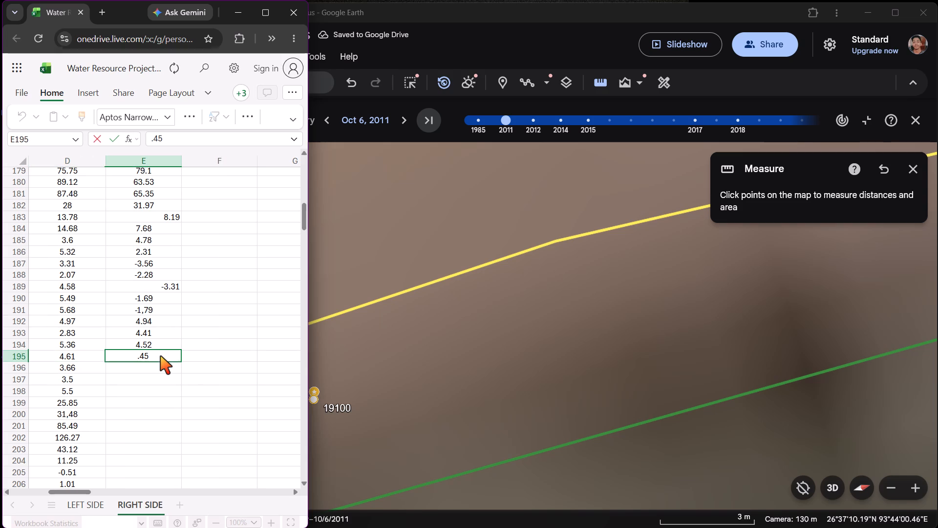
pyautogui.press('BackSpace')
pyautogui.press('BackSpace')
pyautogui.press('BackSpace')
pyautogui.press('2')
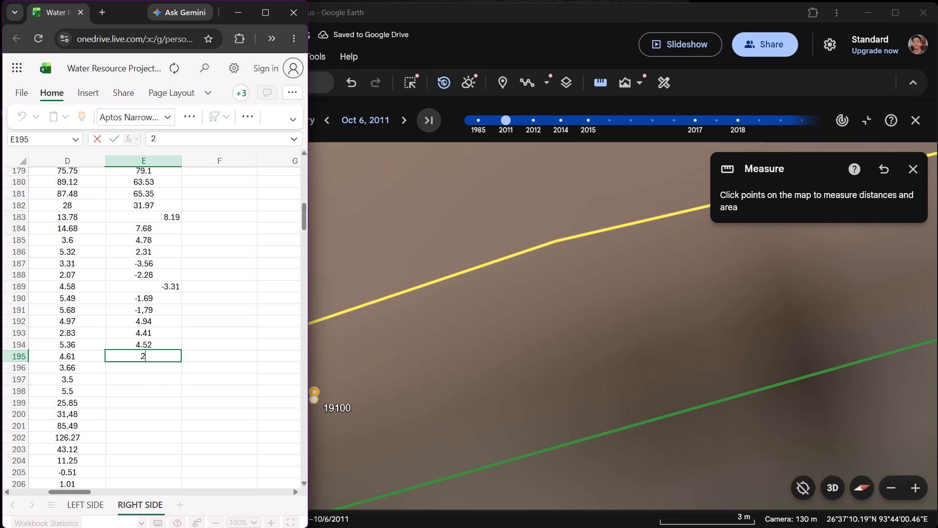
pyautogui.write('.45')
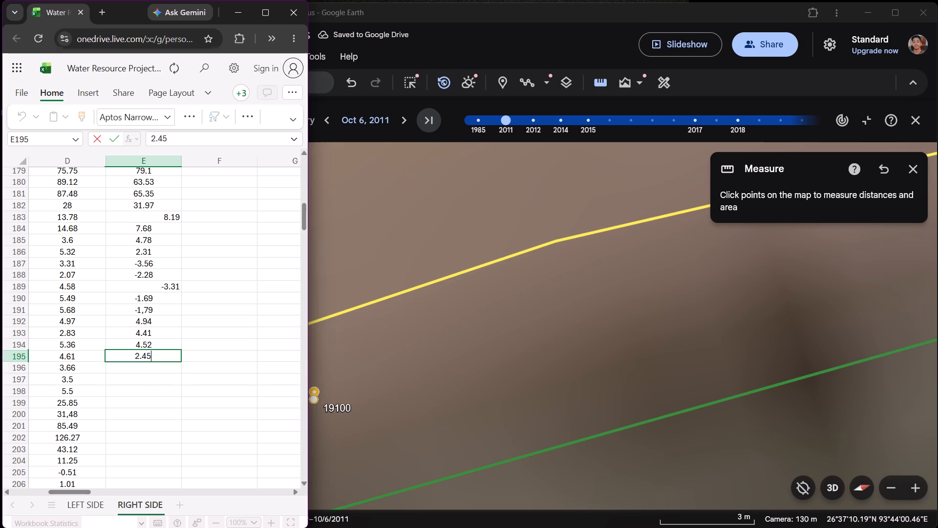
pyautogui.press('Return')
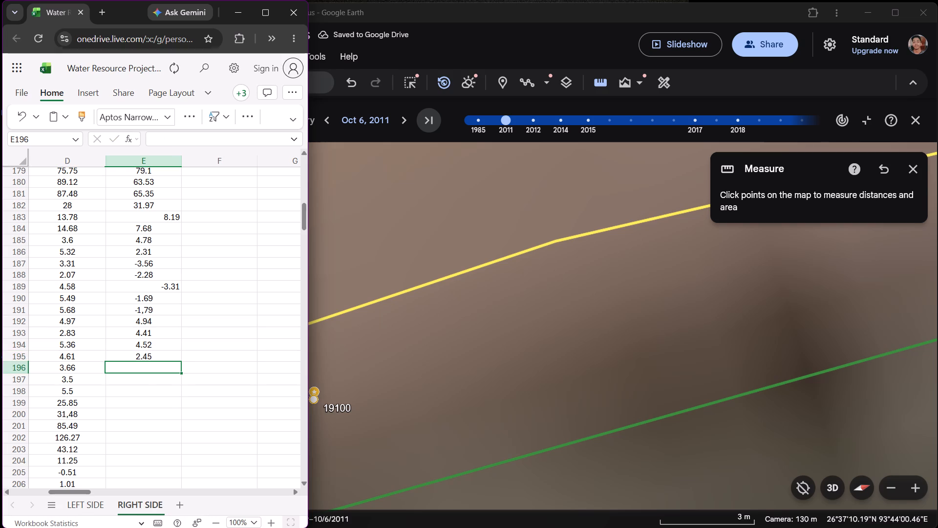
# Check the RIGHT SIDE sheet's chainage column and the rows below 19100 to see which 2011-2016 cells still need values.
pyautogui.moveTo(65, 490); pyautogui.dragTo(0, 490)
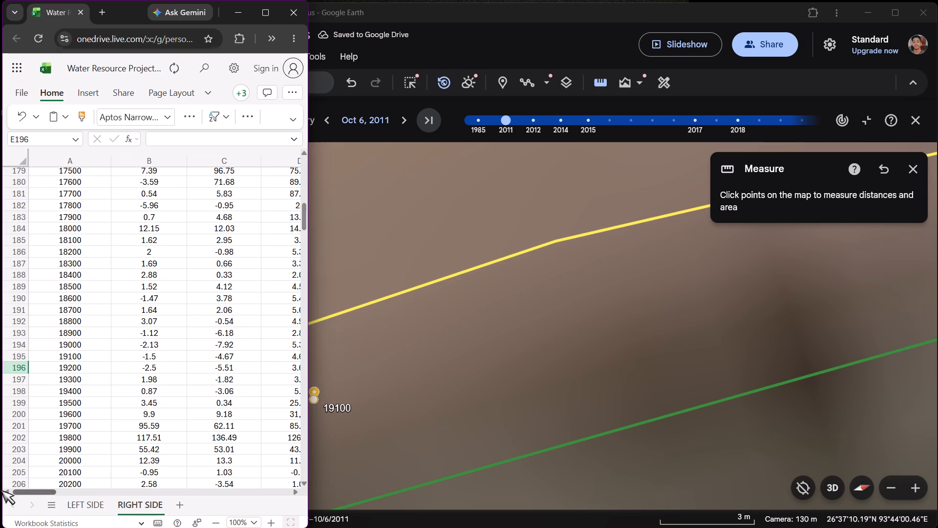
pyautogui.moveTo(0, 490); pyautogui.dragTo(45, 490)
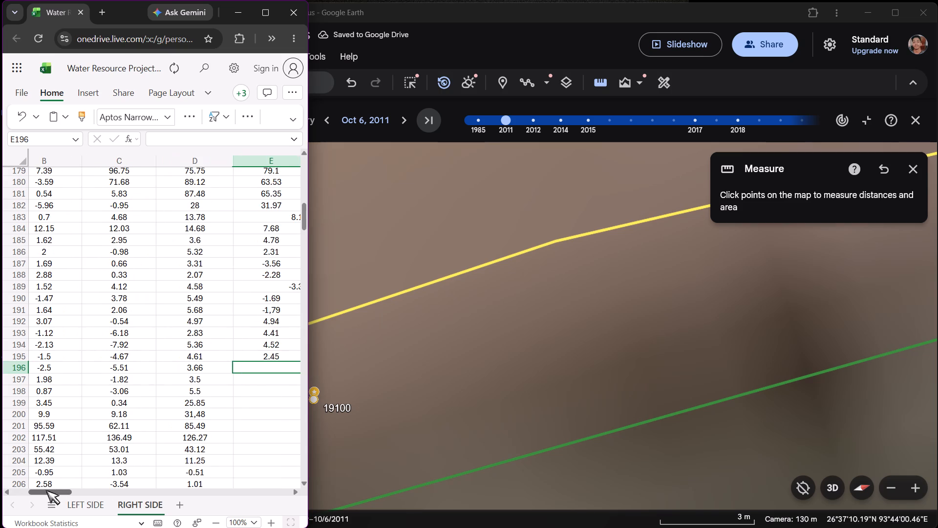
pyautogui.moveTo(45, 490); pyautogui.dragTo(56, 490)
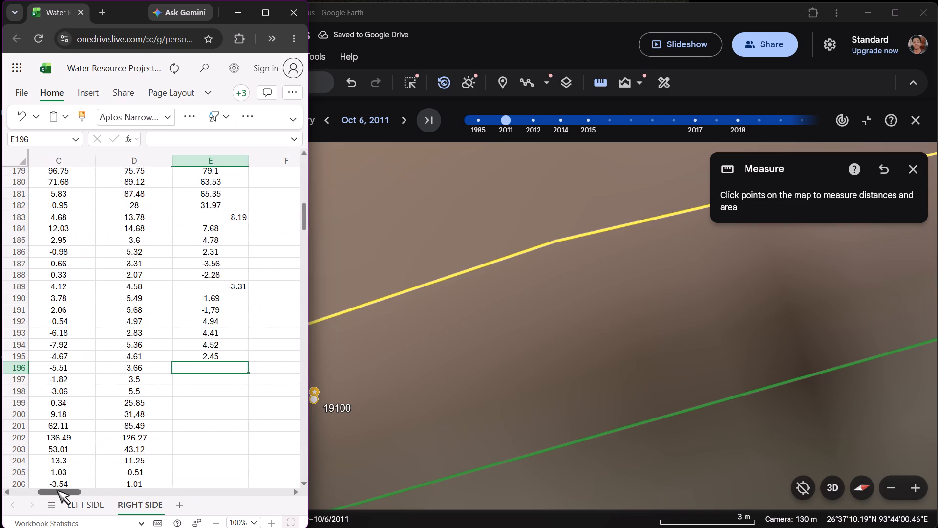
pyautogui.scroll(-5, 56, 490)
pyautogui.scroll(-12, 129, 457)
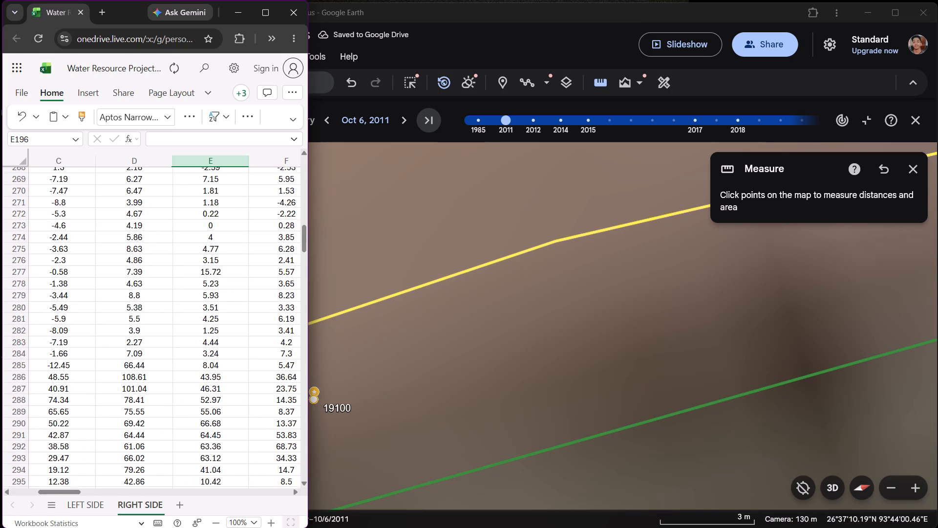
pyautogui.scroll(14, 132, 455)
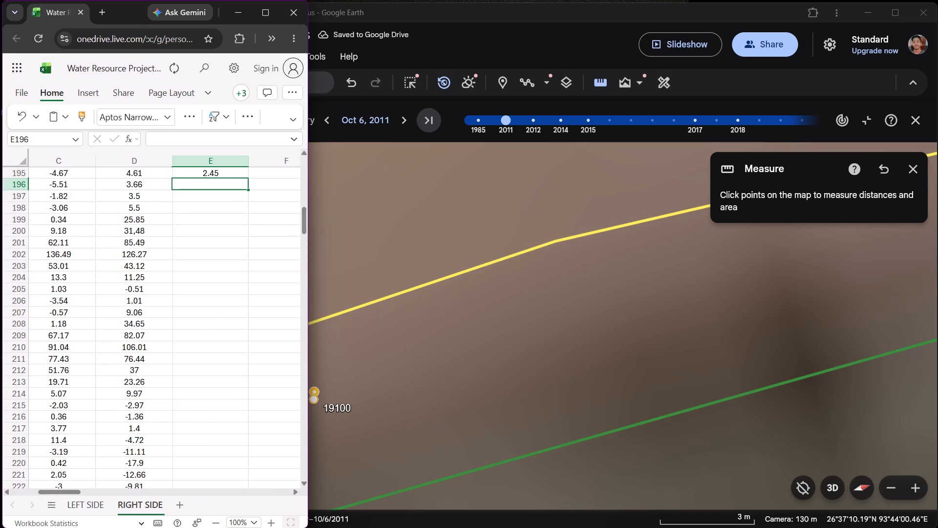
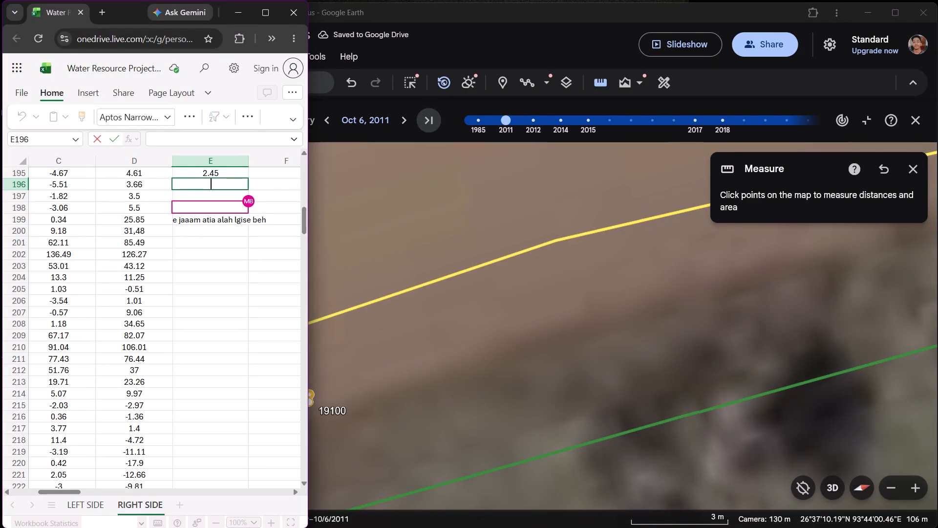
# Delete the stray text from cell E199 in the 2011-2016 column of the RIGHT SIDE sheet.
pyautogui.click(199, 220)
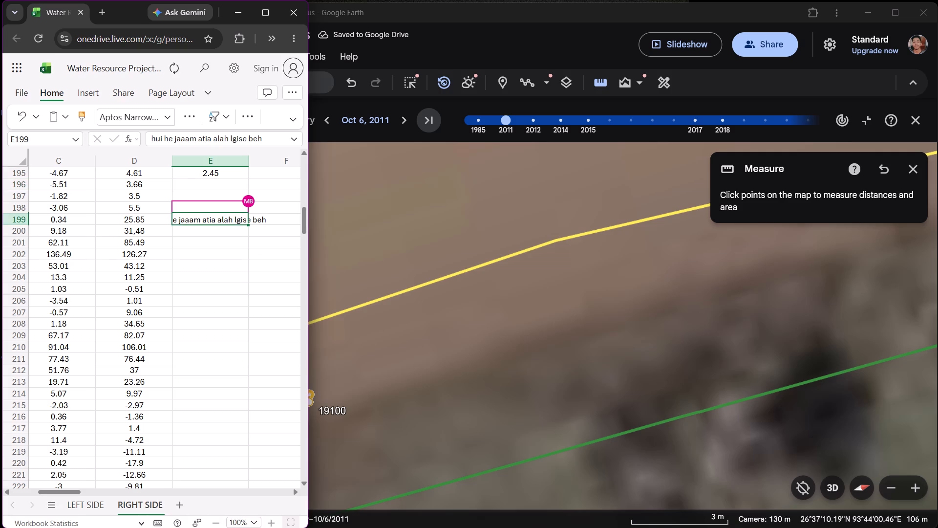
pyautogui.press('Left')
pyautogui.click(216, 219)
pyautogui.scroll(-3, 223, 224)
pyautogui.scroll(3, 223, 224)
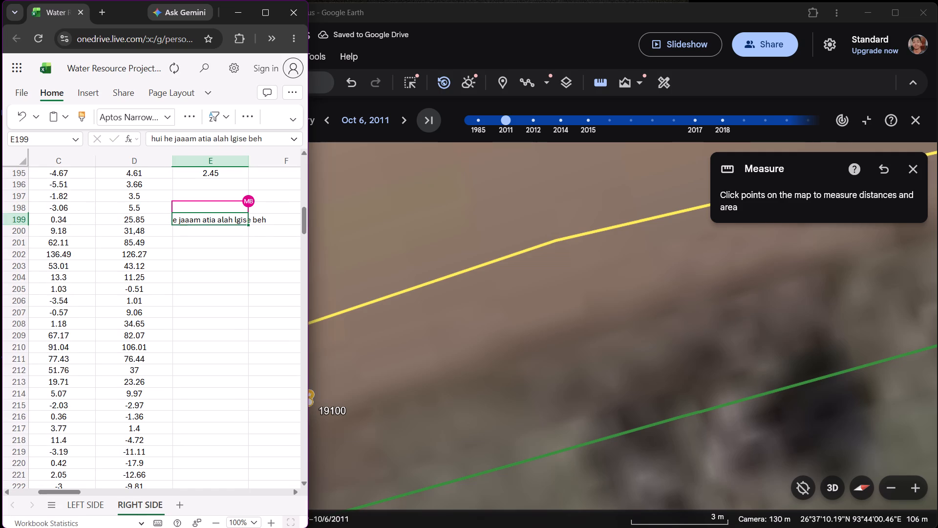
pyautogui.scroll(1, 223, 224)
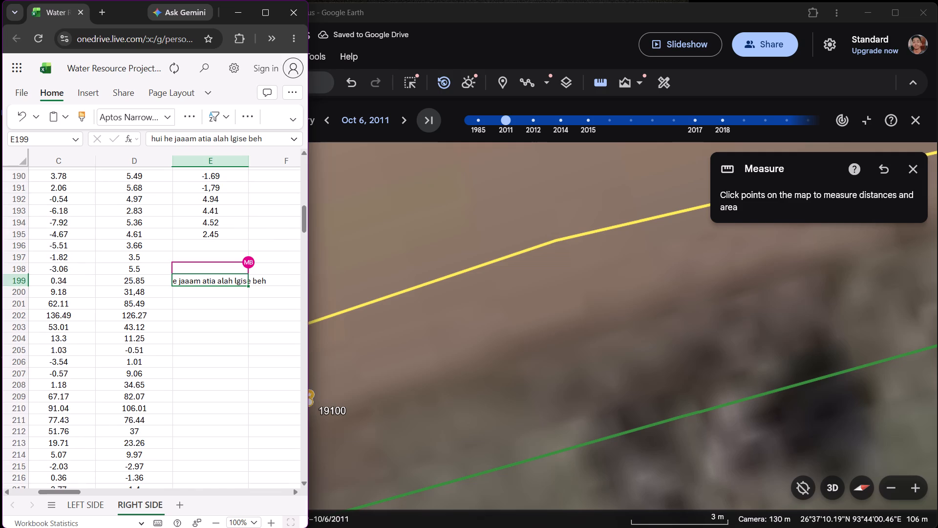
pyautogui.click(210, 249)
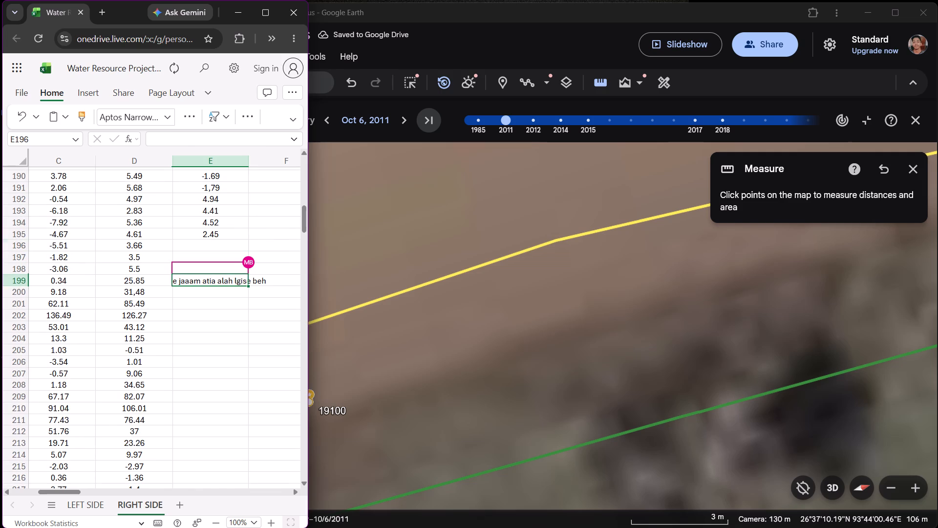
pyautogui.doubleClick(235, 284)
pyautogui.press('BackSpace')
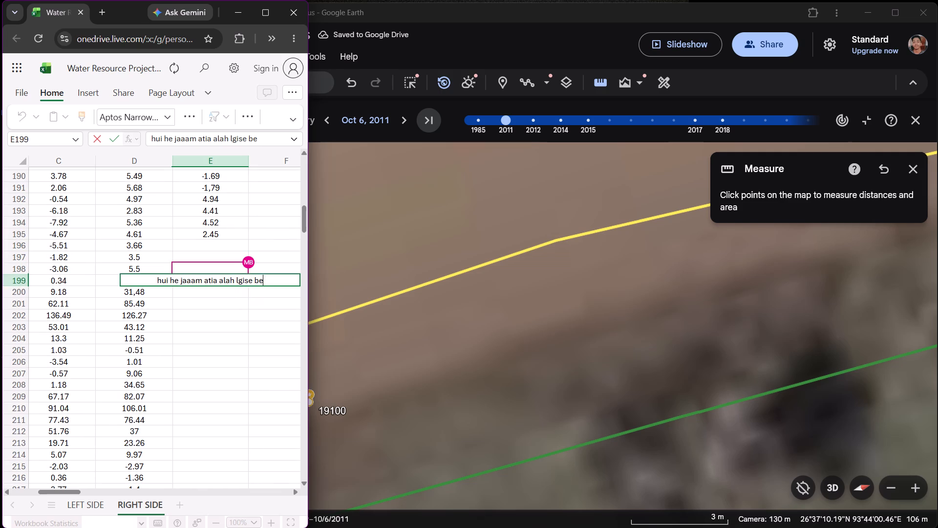
pyautogui.press('BackSpace')
pyautogui.press('BackSpace')
pyautogui.press('BackSpace')
pyautogui.press('BackSpace')
pyautogui.press('BackSpace')
pyautogui.press('BackSpace')
pyautogui.press('BackSpace')
pyautogui.press('BackSpace')
pyautogui.press('BackSpace')
pyautogui.press('BackSpace')
pyautogui.press('BackSpace')
pyautogui.press('BackSpace')
pyautogui.press('BackSpace')
pyautogui.press('BackSpace')
pyautogui.press('BackSpace')
pyautogui.press('BackSpace')
pyautogui.press('BackSpace')
pyautogui.press('BackSpace')
pyautogui.press('BackSpace')
pyautogui.press('BackSpace')
pyautogui.press('BackSpace')
pyautogui.press('BackSpace')
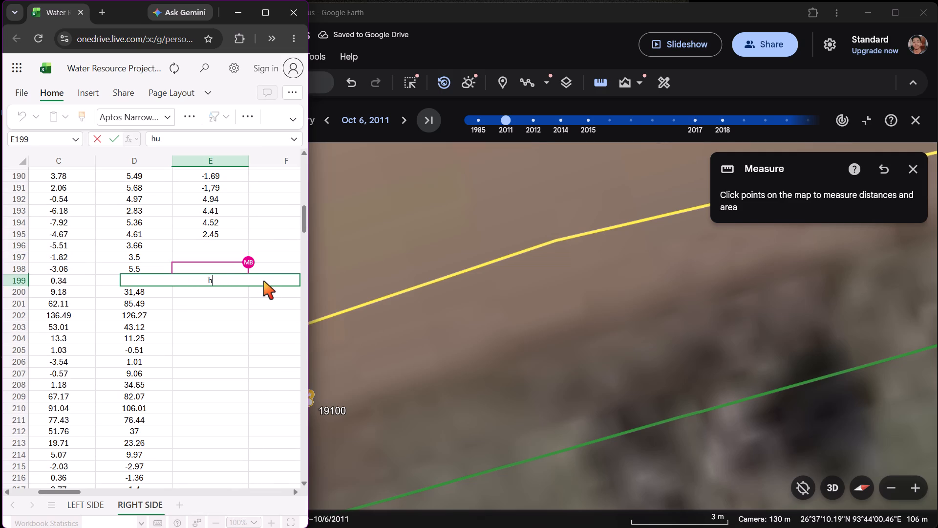
pyautogui.press('BackSpace')
pyautogui.press('BackSpace')
pyautogui.click(210, 266)
# Select the empty 2011-2016 cell E196 and check which chainage its row belongs to in column A.
pyautogui.click(213, 253)
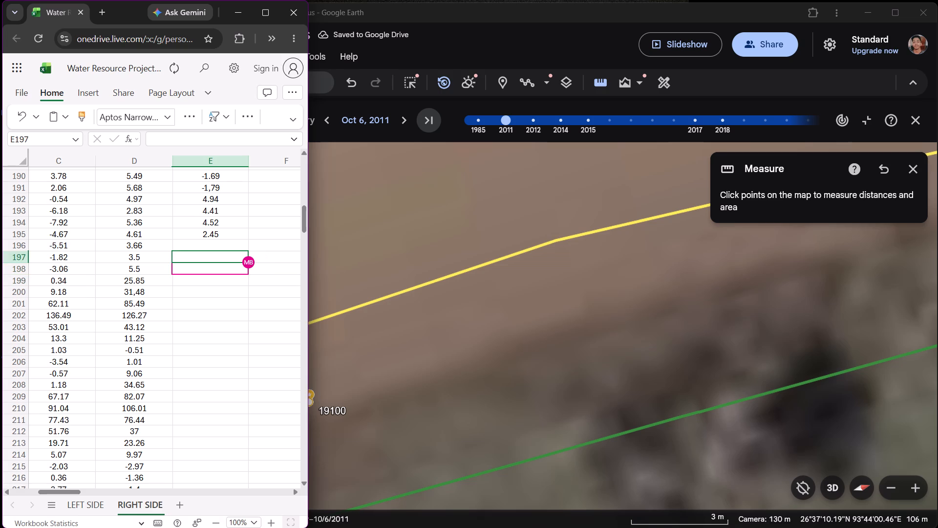
pyautogui.click(218, 244)
pyautogui.click(211, 269)
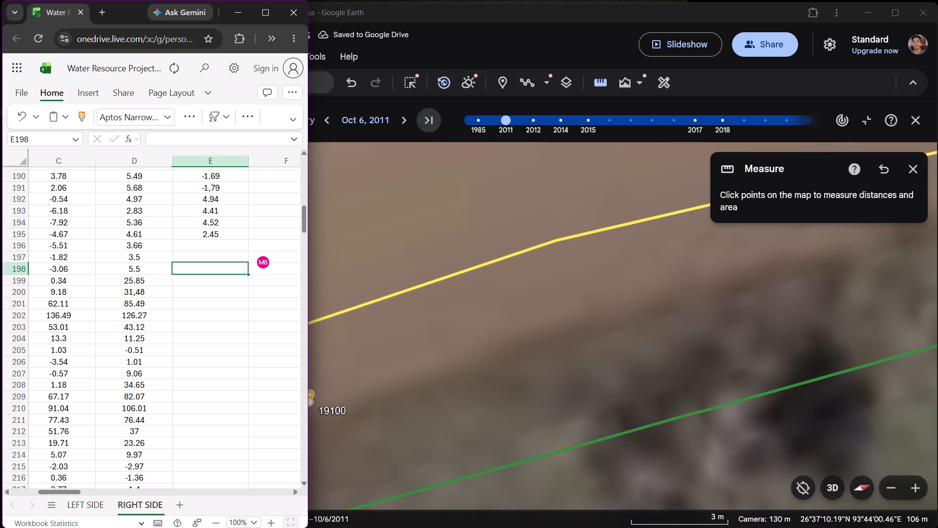
pyautogui.click(223, 248)
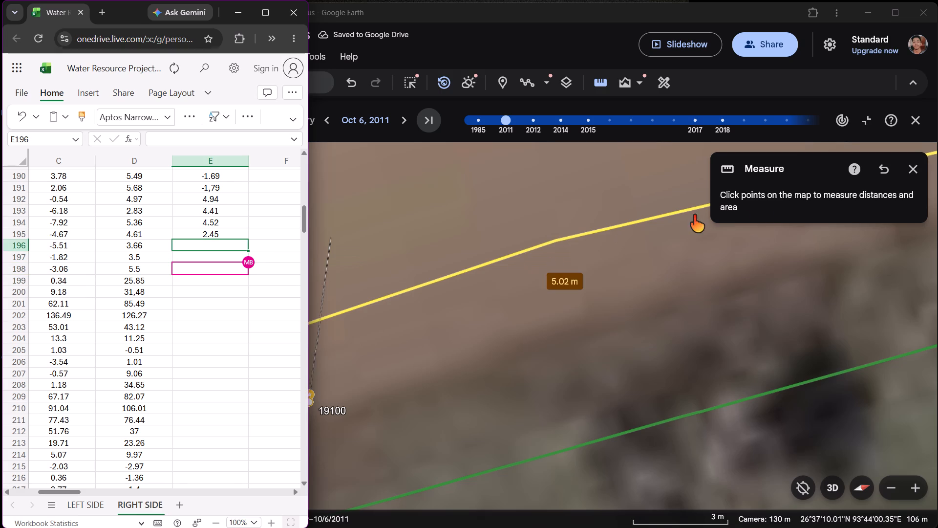
pyautogui.click(816, 191)
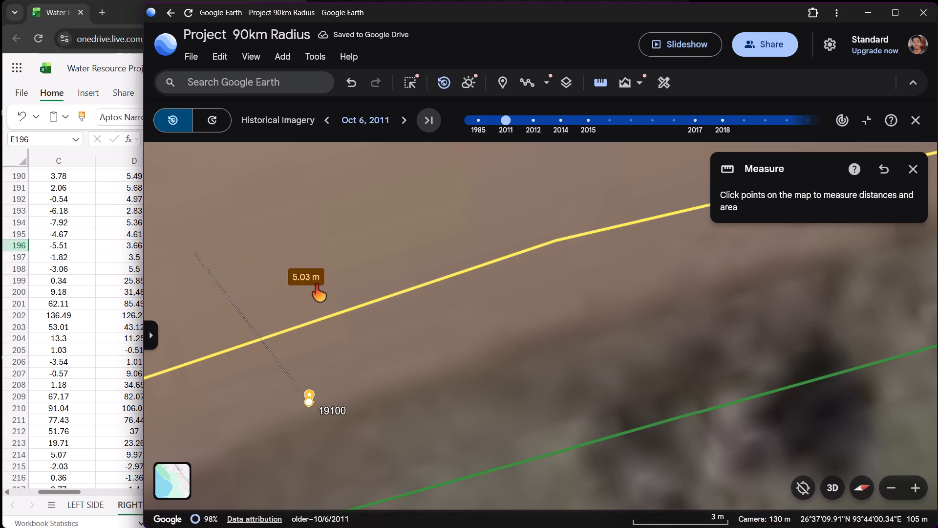
pyautogui.click(784, 186)
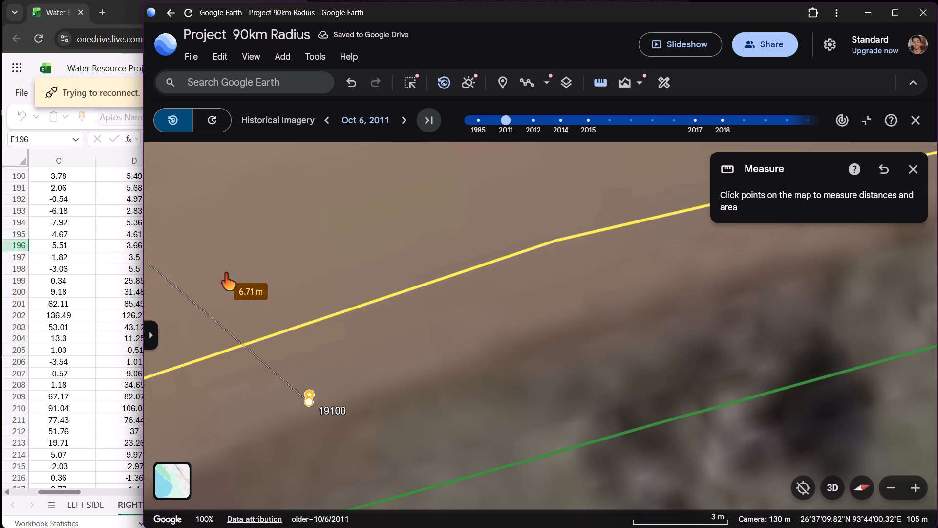
pyautogui.click(102, 271)
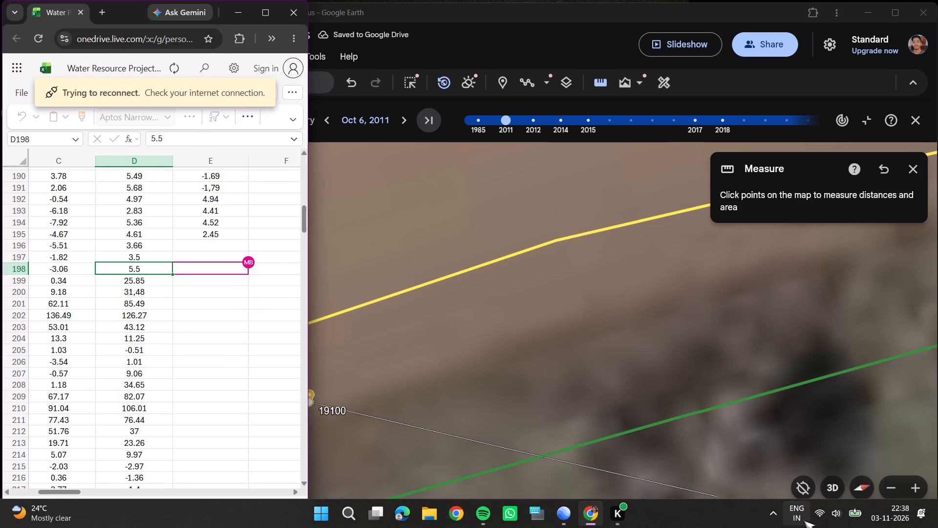
pyautogui.click(217, 245)
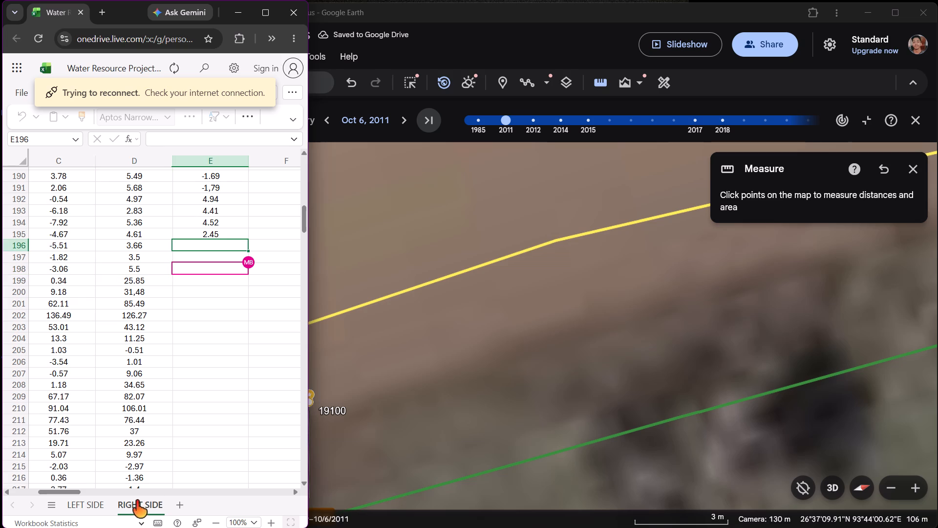
pyautogui.moveTo(66, 491); pyautogui.dragTo(32, 485)
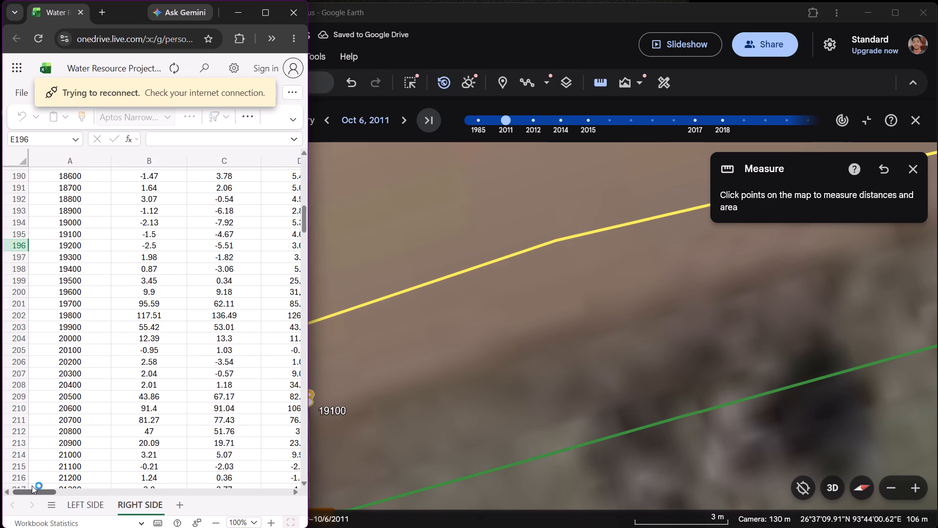
pyautogui.moveTo(32, 485); pyautogui.dragTo(78, 485)
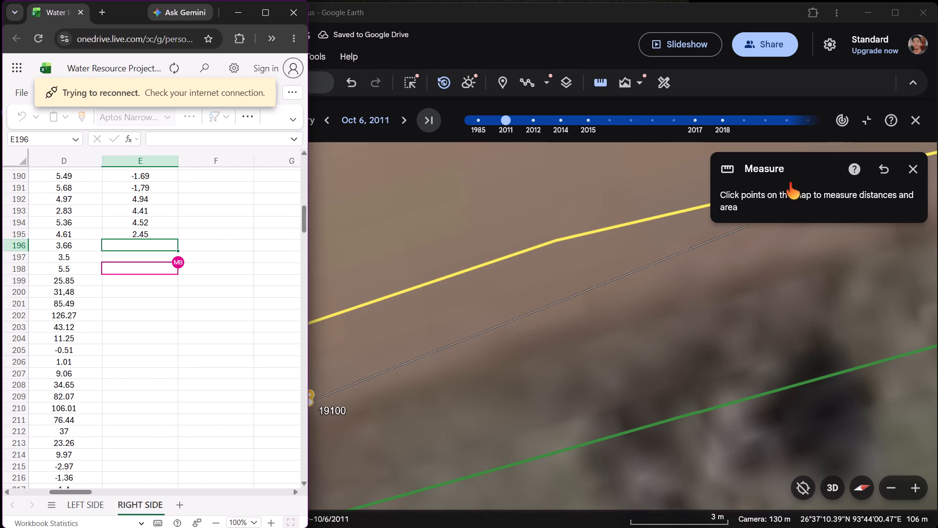
# Clear the measuring point at the chainage 19100 marker from the Google Earth map.
pyautogui.click(789, 193)
pyautogui.click(883, 162)
# Measure the distance from the chainage 19200 marker to the yellow bank line.
pyautogui.scroll(-11, 394, 356)
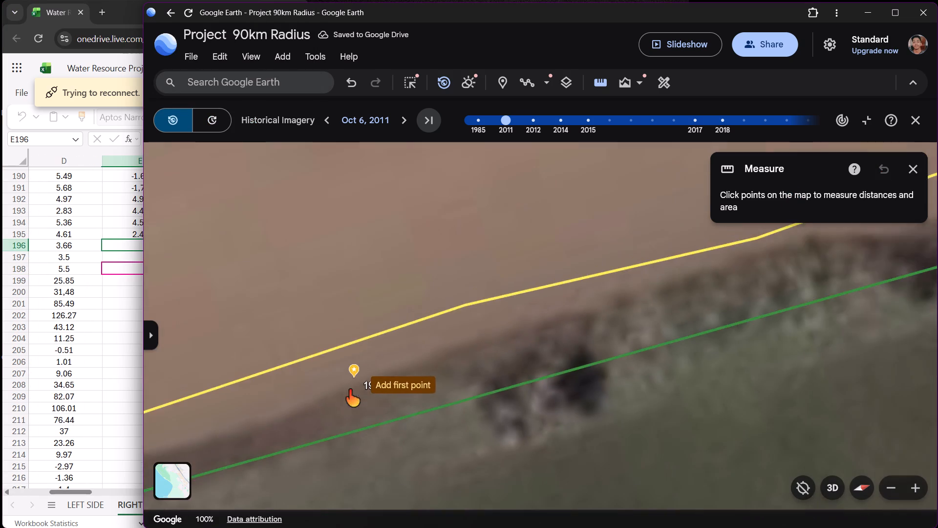
pyautogui.moveTo(326, 397); pyautogui.dragTo(647, 250)
pyautogui.moveTo(309, 380); pyautogui.dragTo(630, 289)
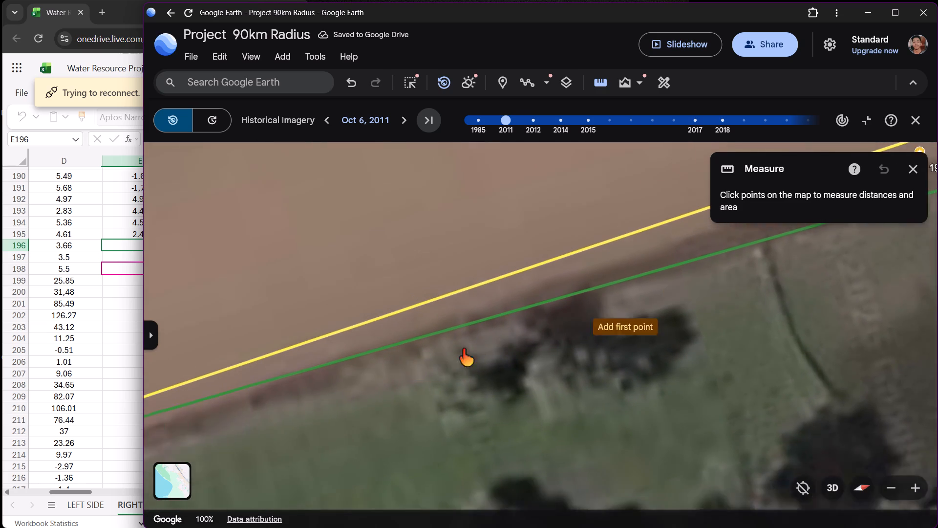
pyautogui.moveTo(238, 408); pyautogui.dragTo(650, 268)
pyautogui.scroll(12, 473, 319)
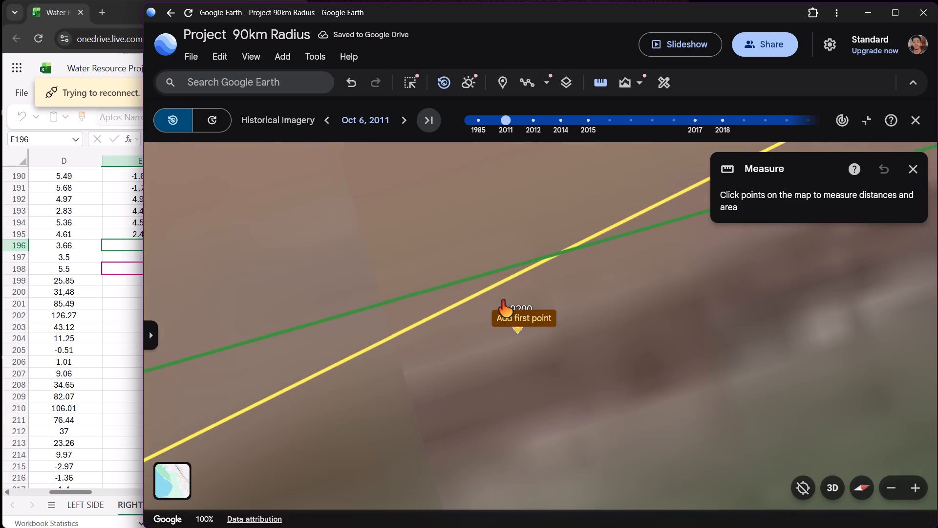
pyautogui.scroll(6, 503, 307)
pyautogui.moveTo(480, 317); pyautogui.dragTo(458, 372)
pyautogui.scroll(5, 482, 386)
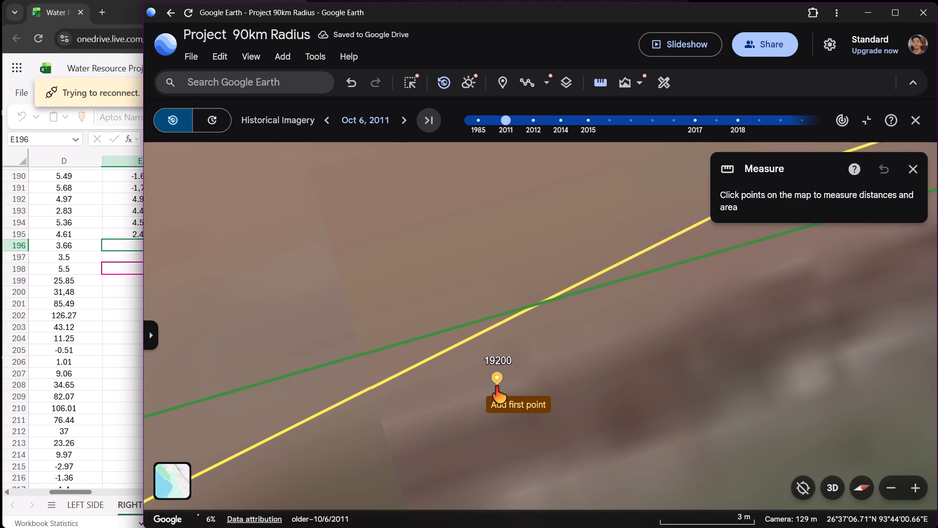
pyautogui.click(495, 386)
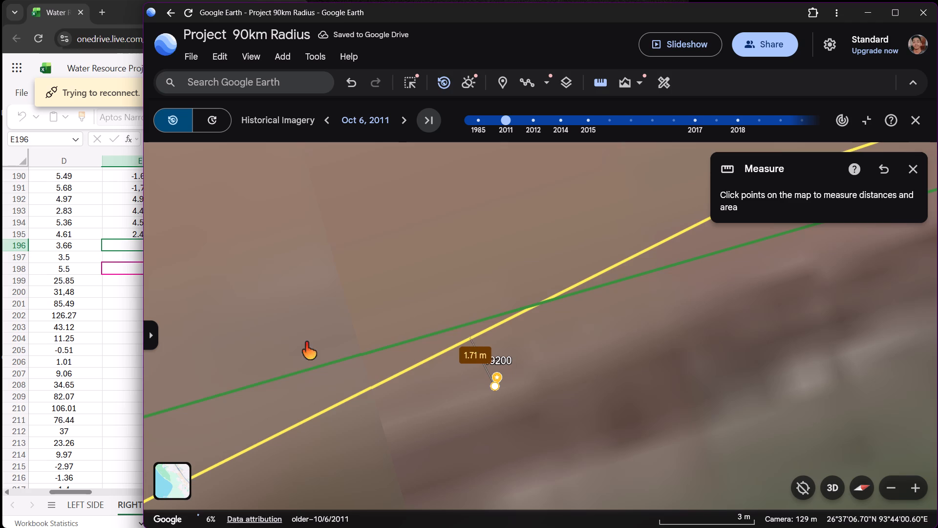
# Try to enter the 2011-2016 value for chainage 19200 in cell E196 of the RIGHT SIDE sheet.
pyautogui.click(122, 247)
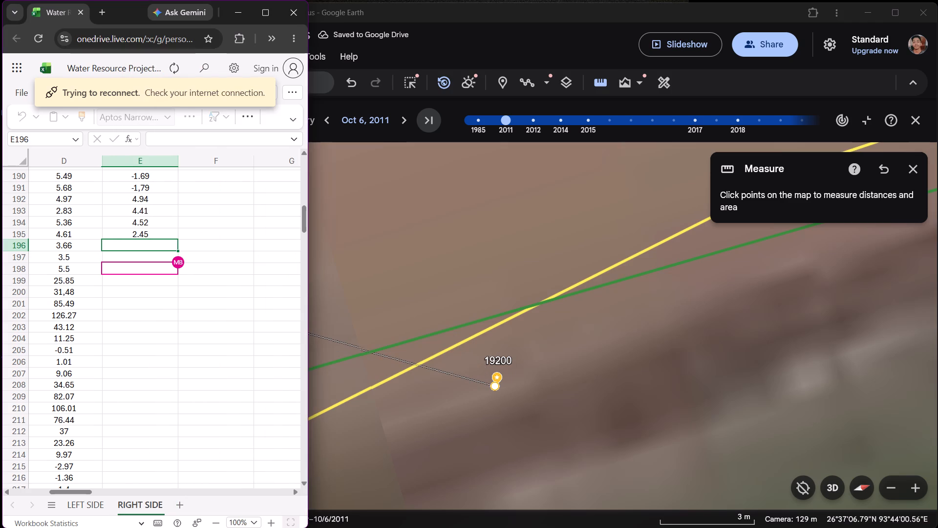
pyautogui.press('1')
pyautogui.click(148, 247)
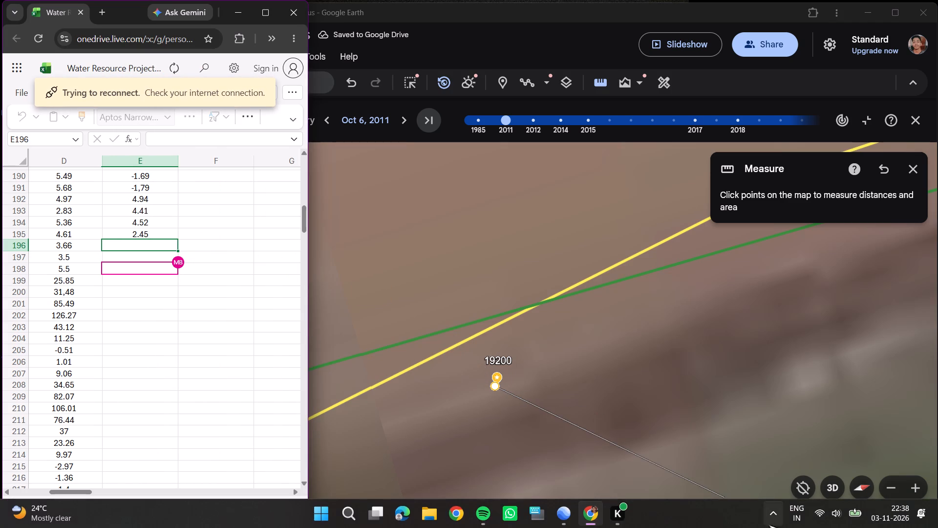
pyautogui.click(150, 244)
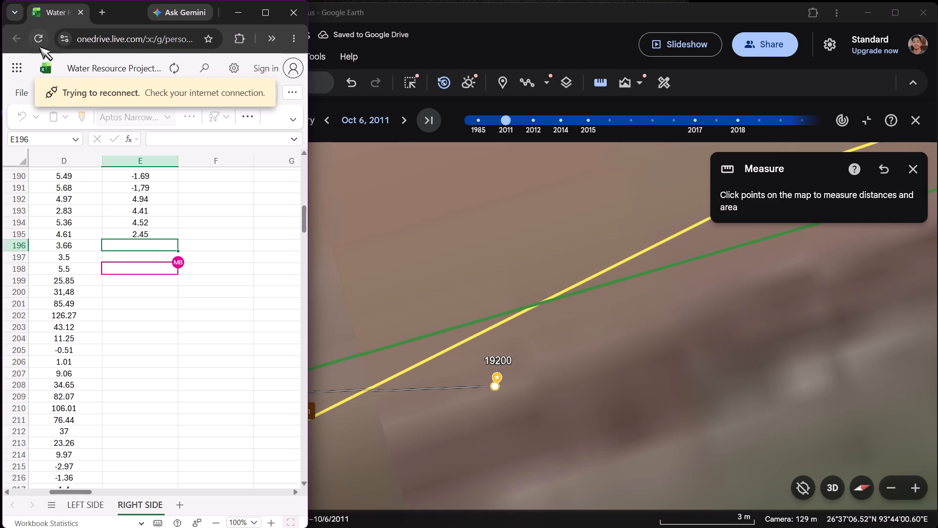
# Reload the workbook page in the browser.
pyautogui.click(35, 39)
pyautogui.click(203, 111)
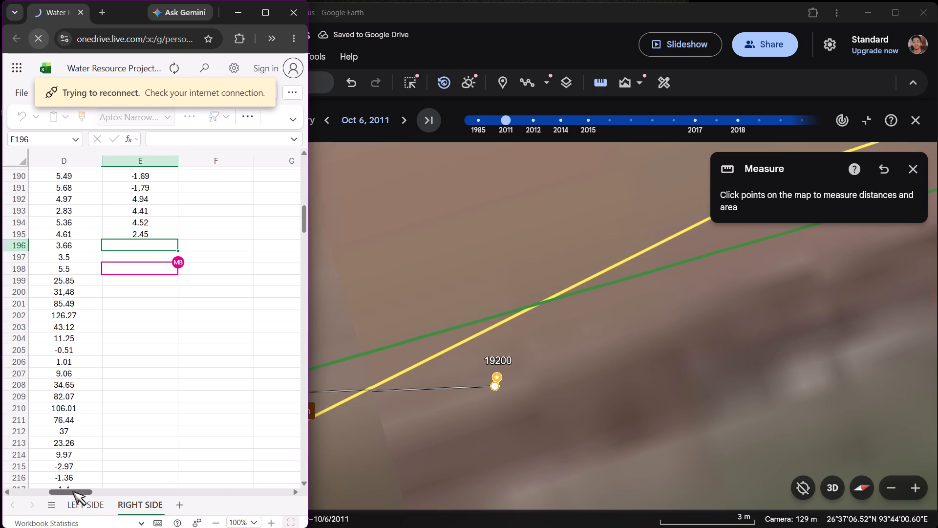
pyautogui.moveTo(71, 491); pyautogui.dragTo(75, 485)
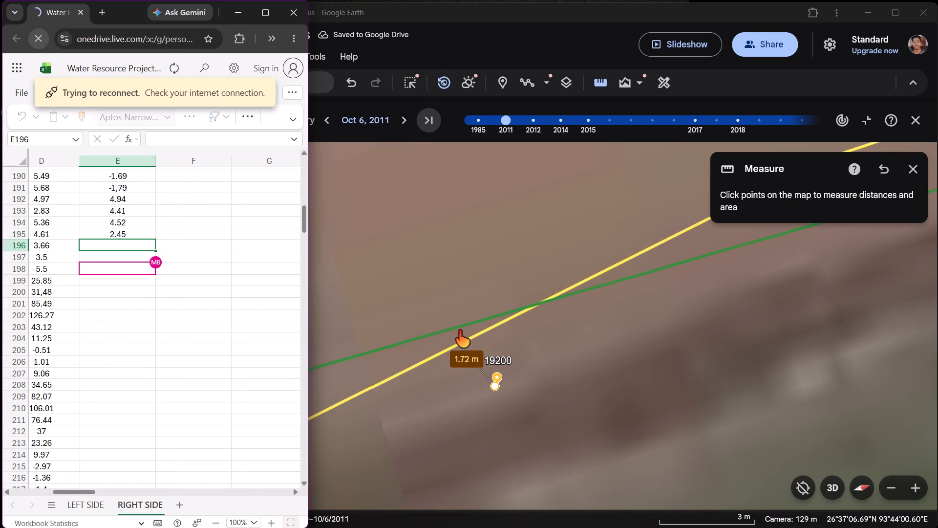
# Recheck the distance from the chainage 19200 marker to the bank line in Google Earth.
pyautogui.scroll(5, 456, 326)
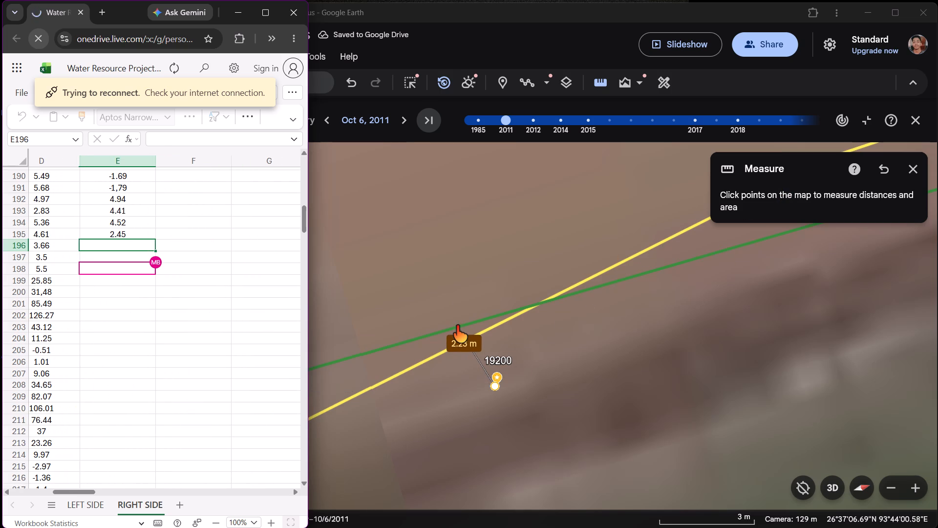
pyautogui.scroll(6, 456, 326)
pyautogui.click(772, 193)
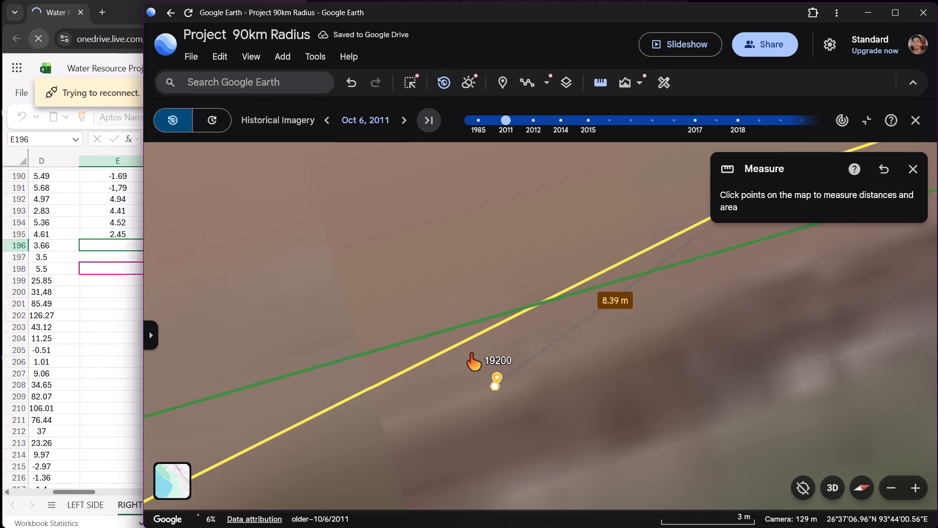
pyautogui.scroll(5, 443, 329)
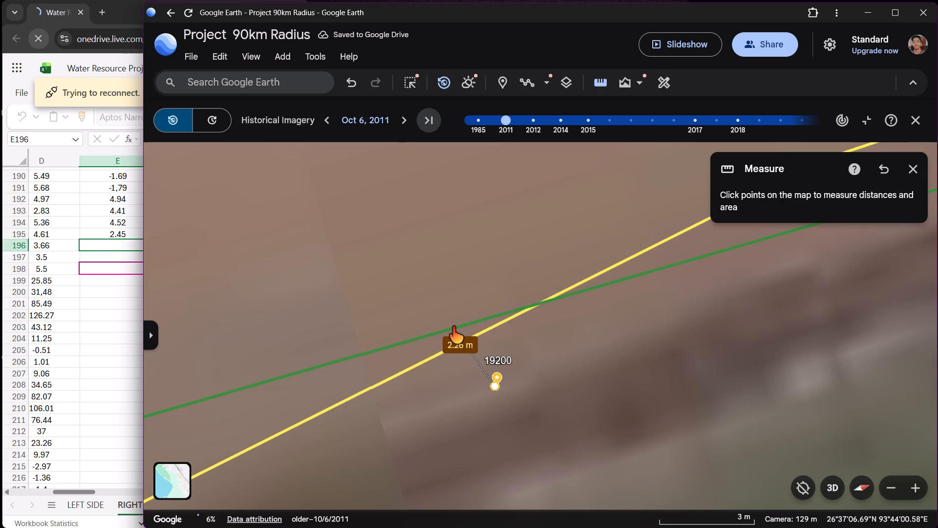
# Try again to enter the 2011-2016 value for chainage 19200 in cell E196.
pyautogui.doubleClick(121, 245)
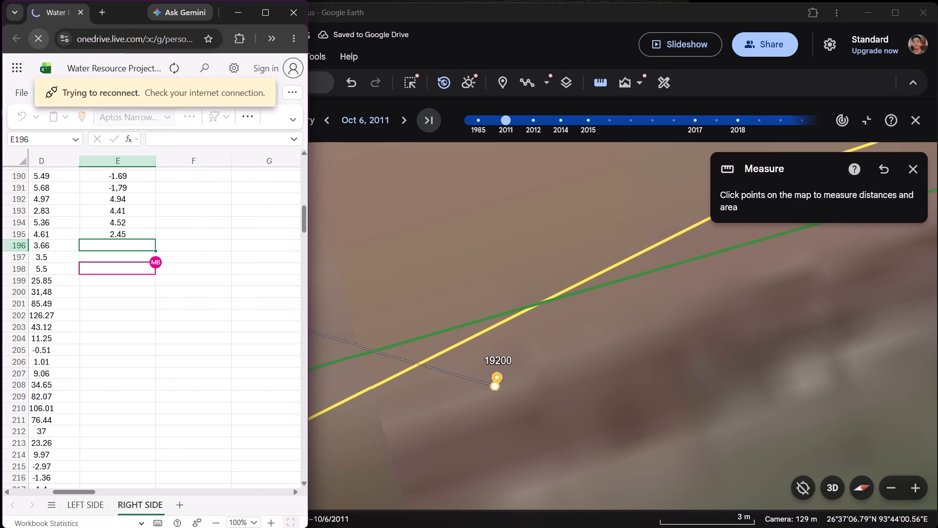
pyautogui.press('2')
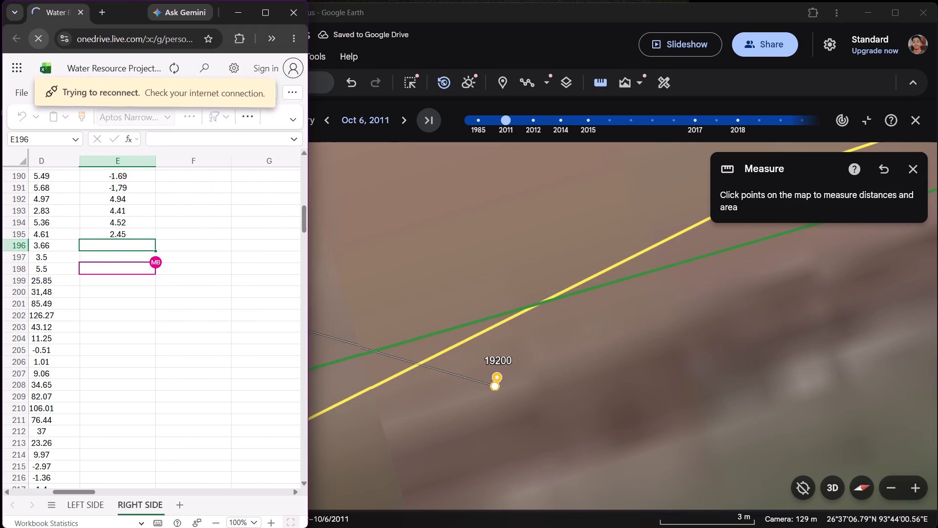
pyautogui.click(264, 17)
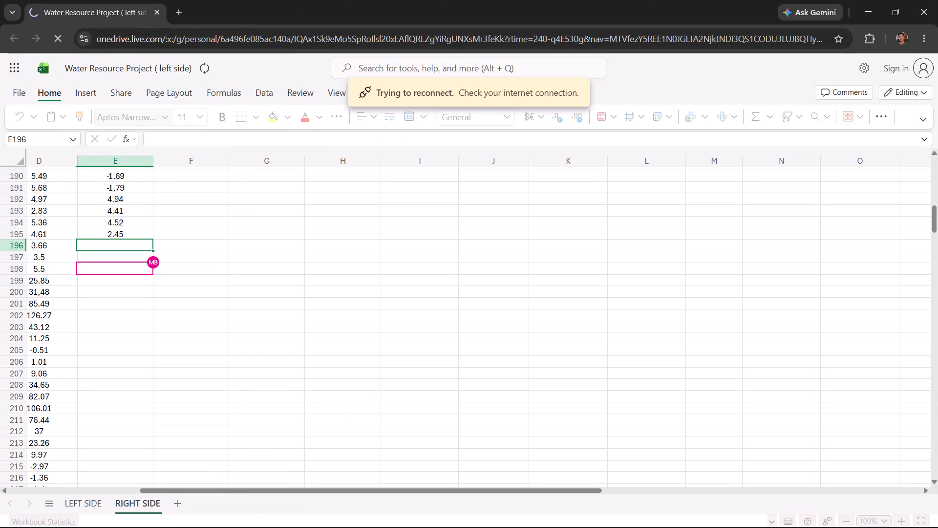
pyautogui.scroll(2, 407, 214)
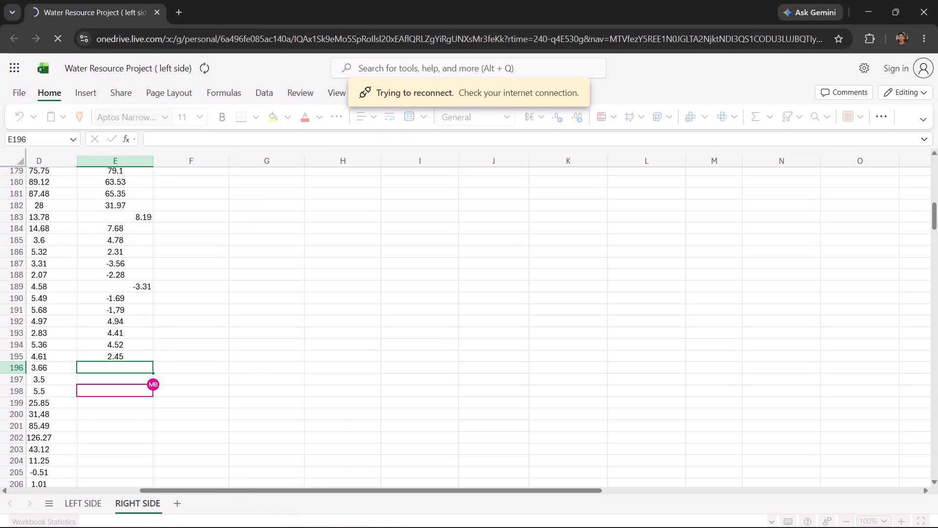
pyautogui.scroll(-3, 287, 262)
pyautogui.scroll(-2, 286, 463)
pyautogui.scroll(4, 294, 476)
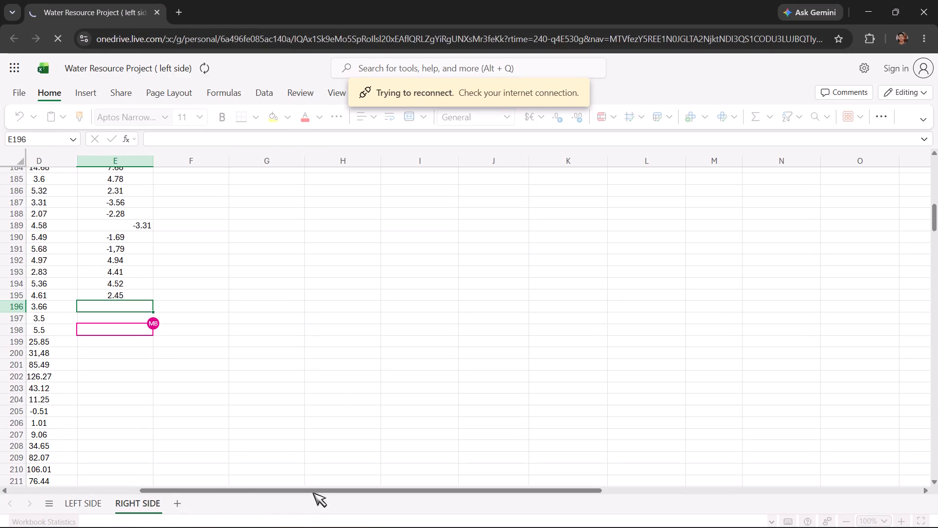
pyautogui.moveTo(313, 490); pyautogui.dragTo(132, 482)
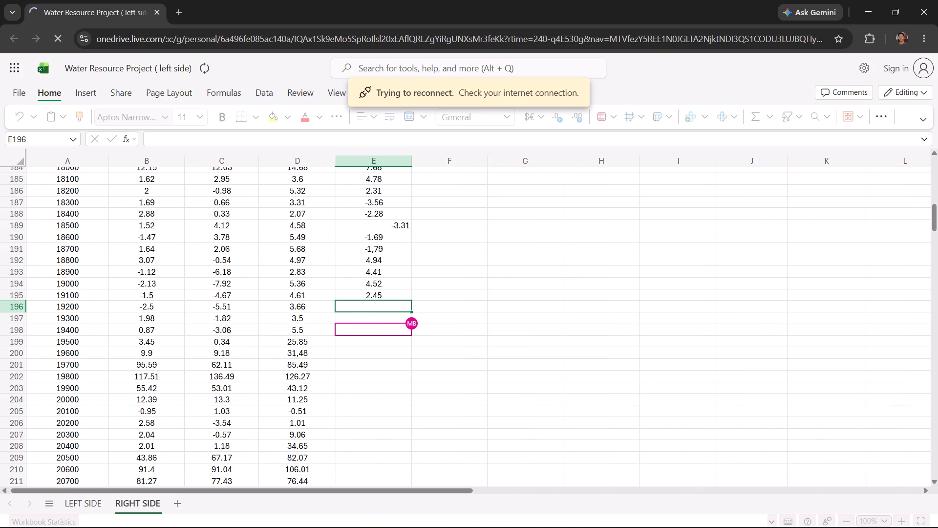
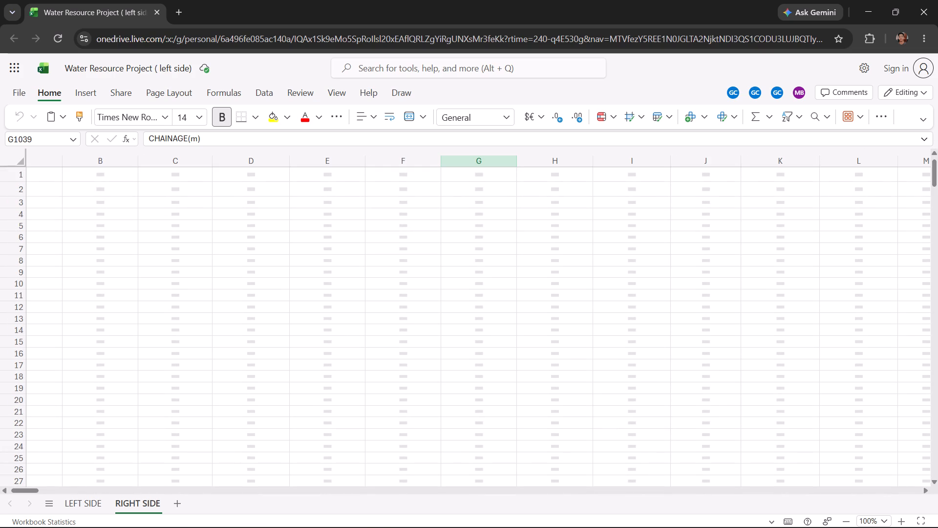
pyautogui.scroll(6, 303, 291)
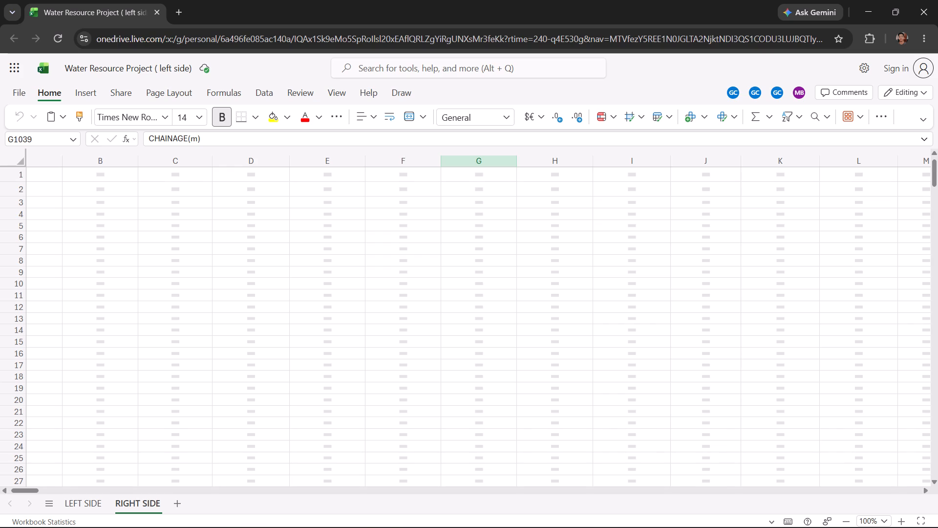
pyautogui.click(87, 194)
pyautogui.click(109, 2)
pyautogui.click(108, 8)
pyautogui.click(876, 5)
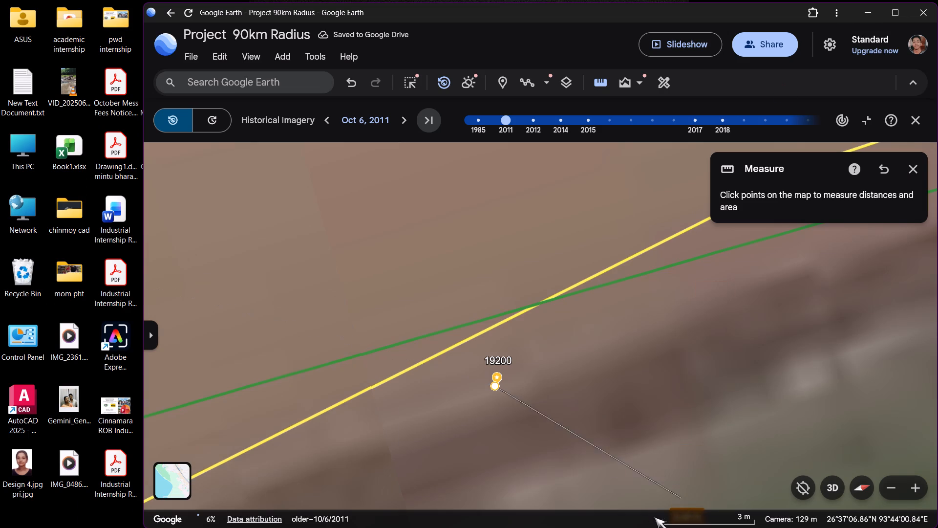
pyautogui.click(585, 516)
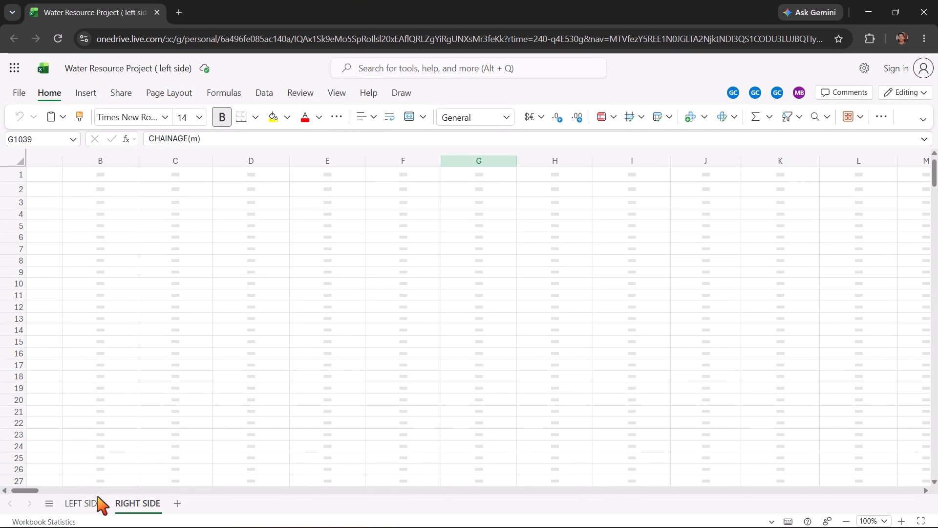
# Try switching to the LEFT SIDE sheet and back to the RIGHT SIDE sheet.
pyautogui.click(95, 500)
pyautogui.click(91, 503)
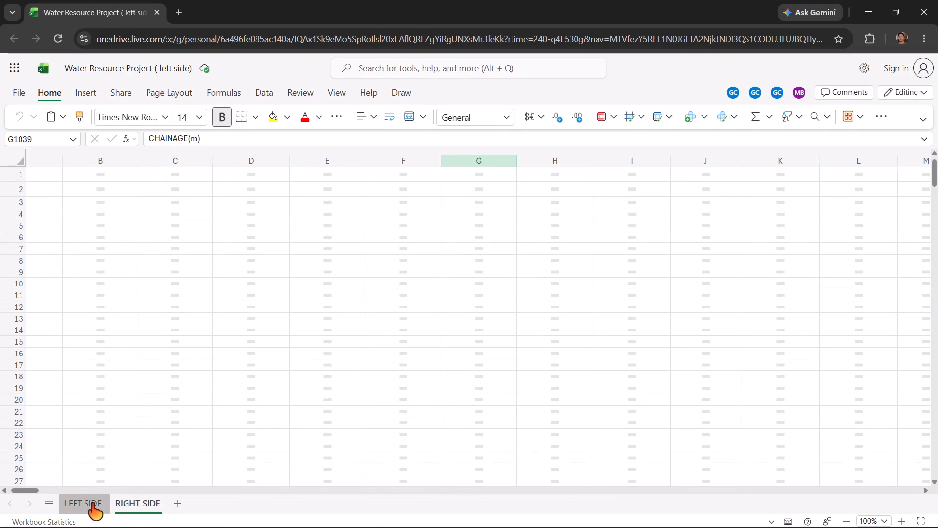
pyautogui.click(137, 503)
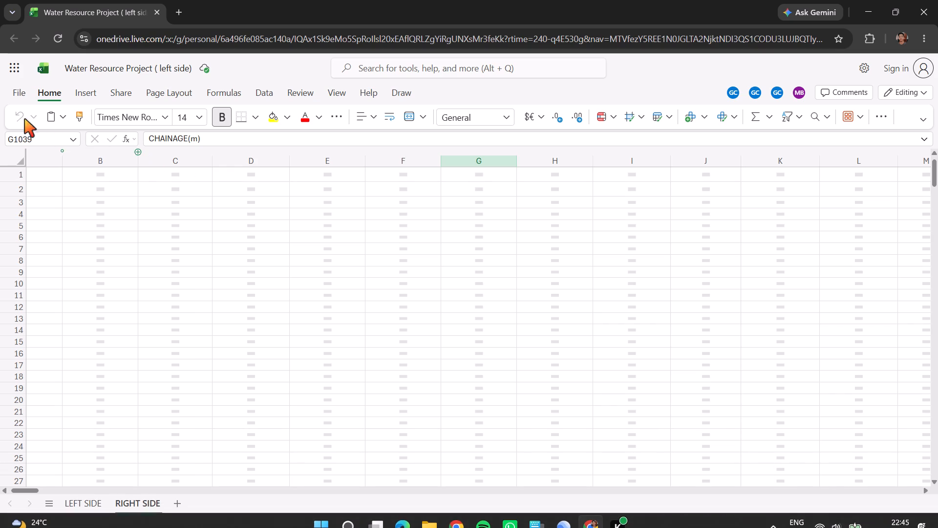
# Reload the OneDrive workbook page and switch back to the Google Earth project.
pyautogui.click(58, 38)
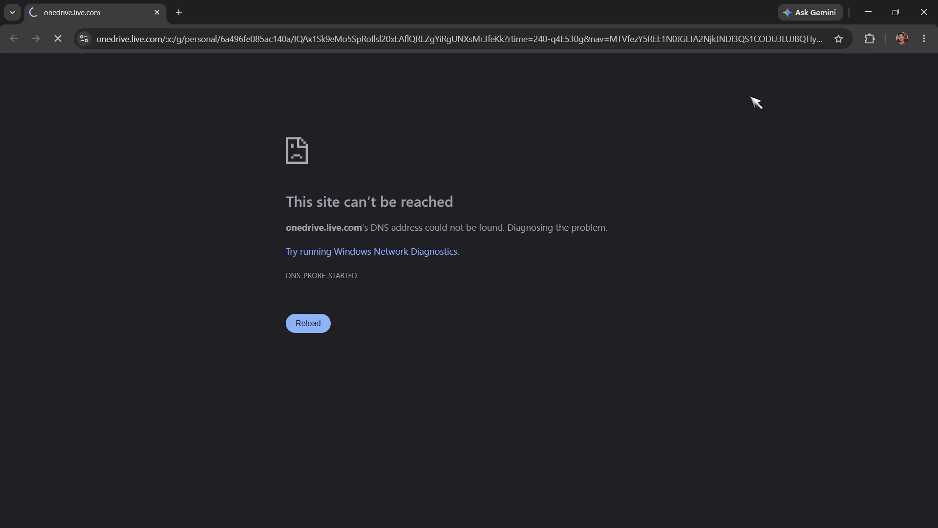
pyautogui.click(862, 5)
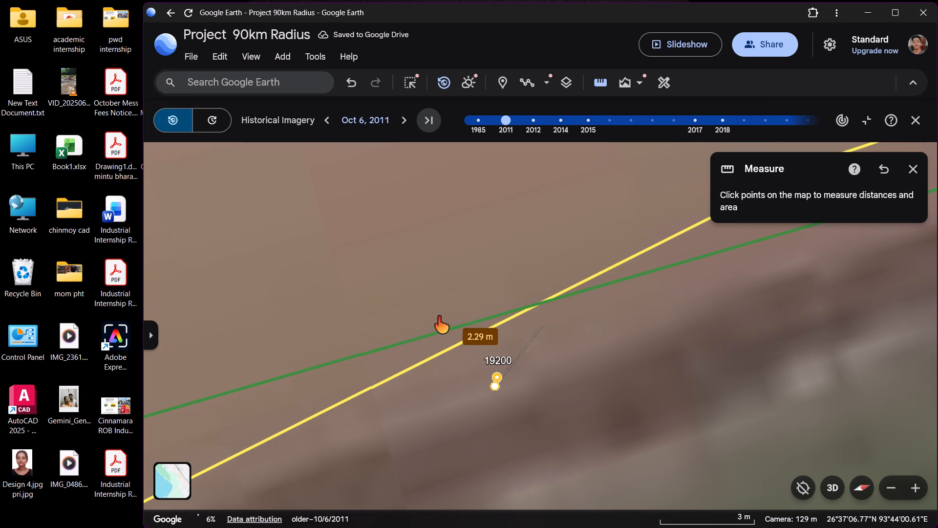